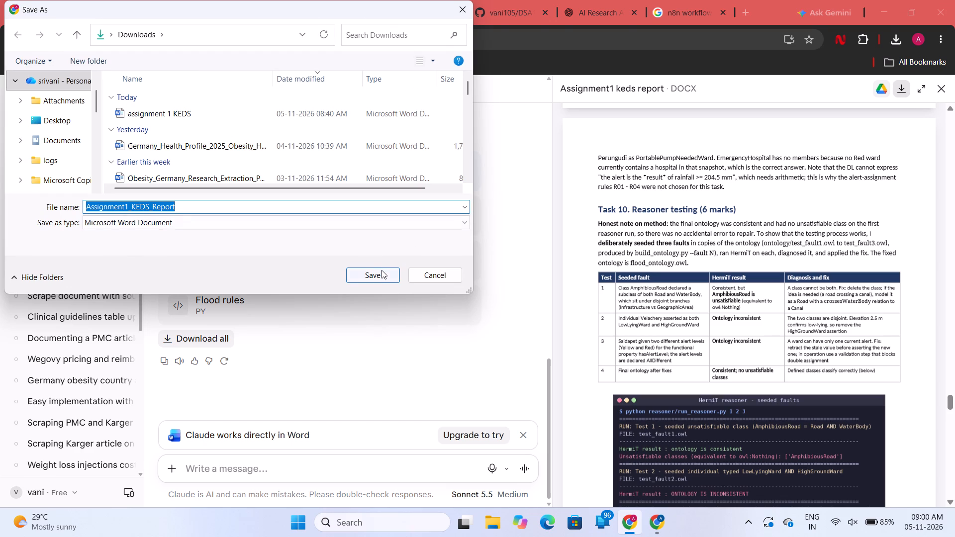
{"action": "left_click", "coordinate": [382, 270]}
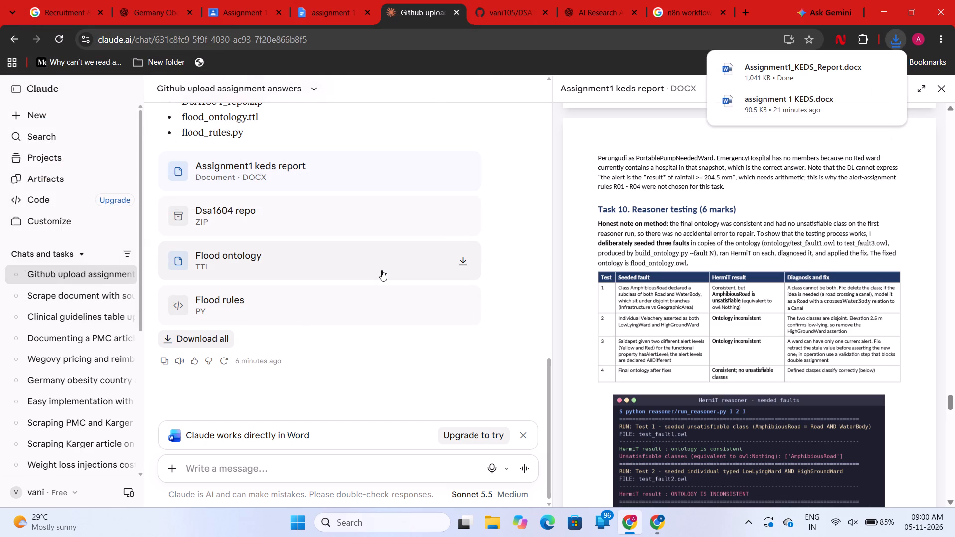
Return to the Assignment 1 KEDS task in Classroom and read the Assignment_1_Front_Page.pdf attachment from cover table to submission checklist.
{"action": "left_click", "coordinate": [247, 0]}
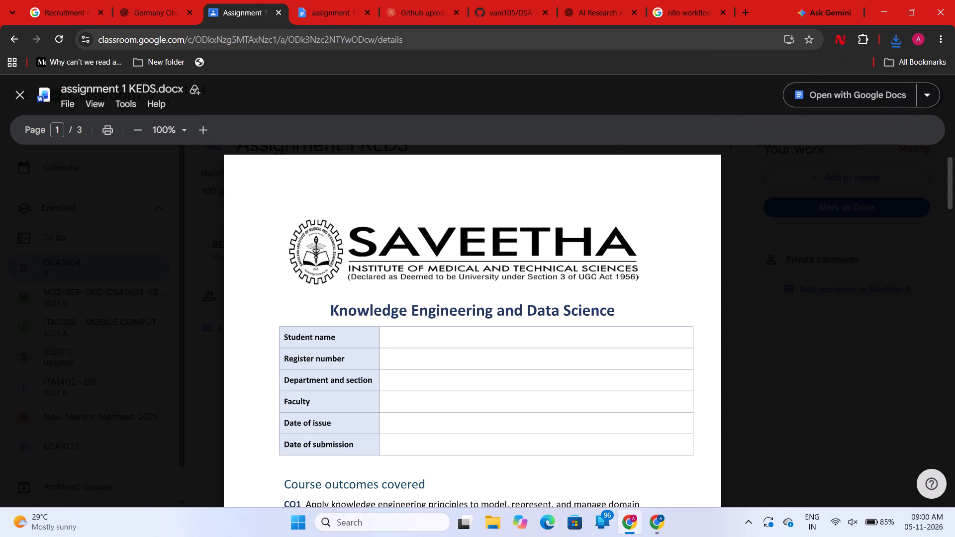
{"action": "left_click", "coordinate": [14, 91]}
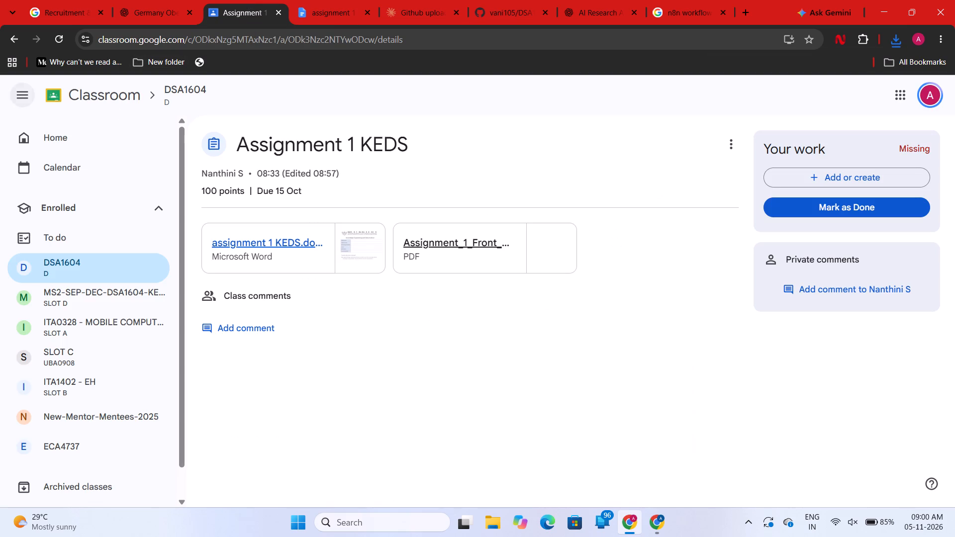
{"action": "left_click", "coordinate": [832, 171]}
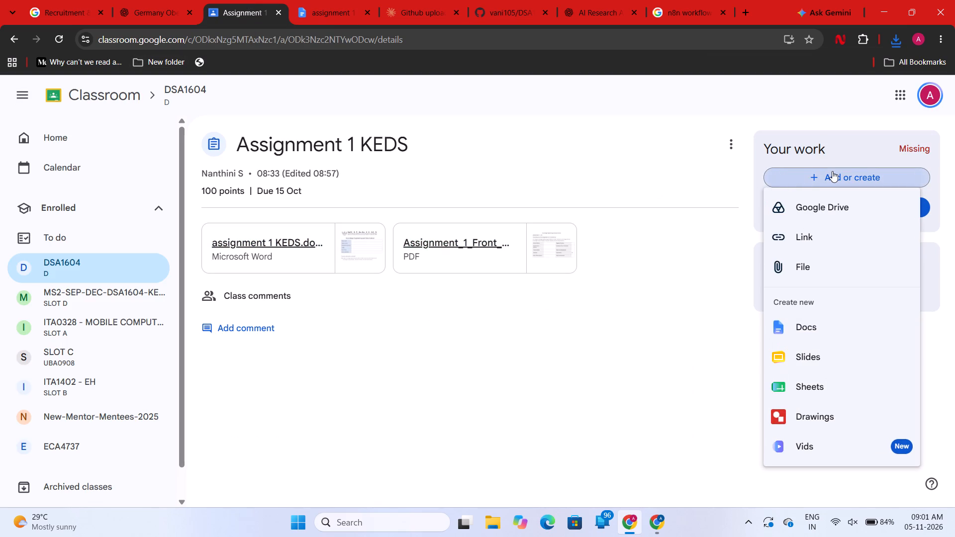
{"action": "left_click", "coordinate": [531, 248]}
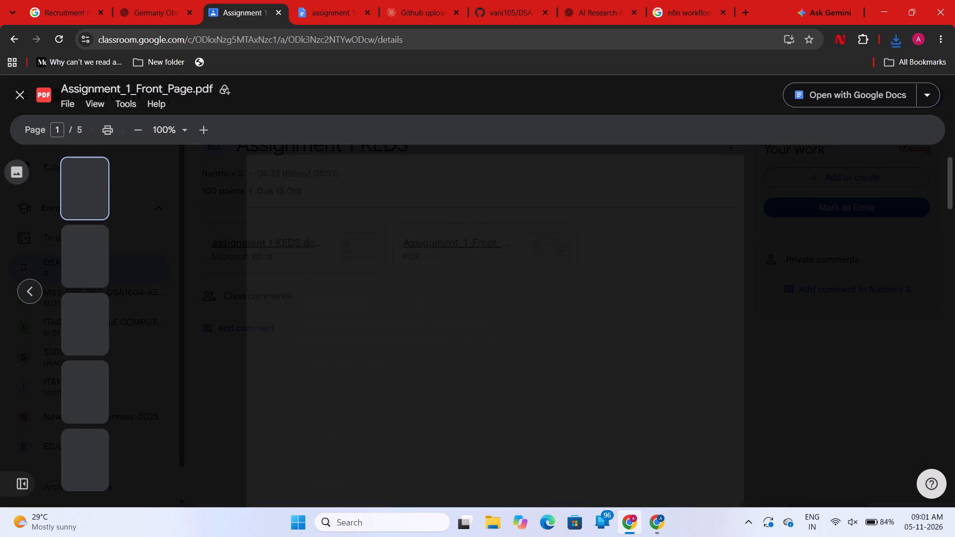
{"action": "scroll", "coordinate": [514, 277], "scroll_direction": "down", "scroll_amount": 14}
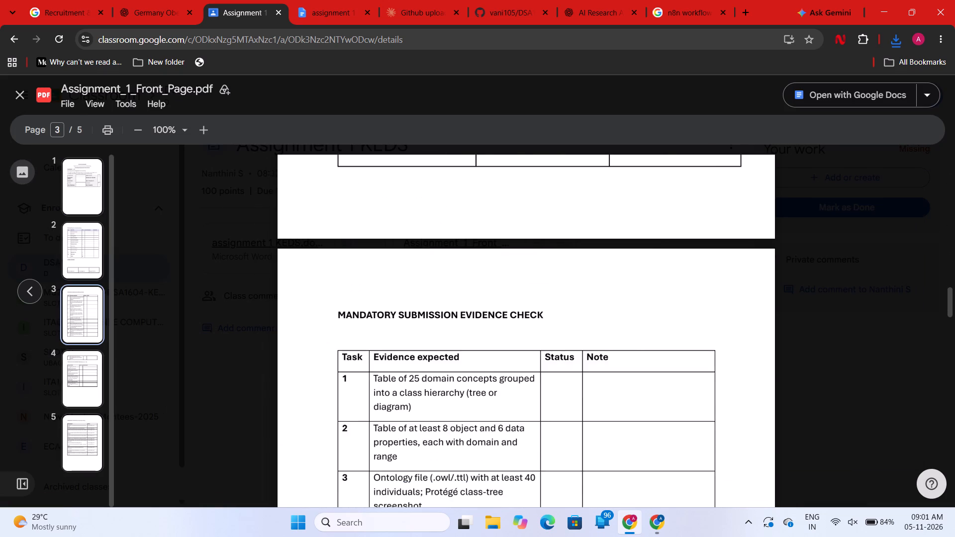
{"action": "scroll", "coordinate": [514, 277], "scroll_direction": "down", "scroll_amount": 18}
{"action": "scroll", "coordinate": [514, 277], "scroll_direction": "down", "scroll_amount": 9}
{"action": "scroll", "coordinate": [514, 277], "scroll_direction": "up", "scroll_amount": 9}
{"action": "scroll", "coordinate": [514, 277], "scroll_direction": "up", "scroll_amount": 20}
{"action": "scroll", "coordinate": [514, 277], "scroll_direction": "up", "scroll_amount": 12}
{"action": "scroll", "coordinate": [514, 277], "scroll_direction": "down", "scroll_amount": 20}
{"action": "scroll", "coordinate": [514, 277], "scroll_direction": "down", "scroll_amount": 10}
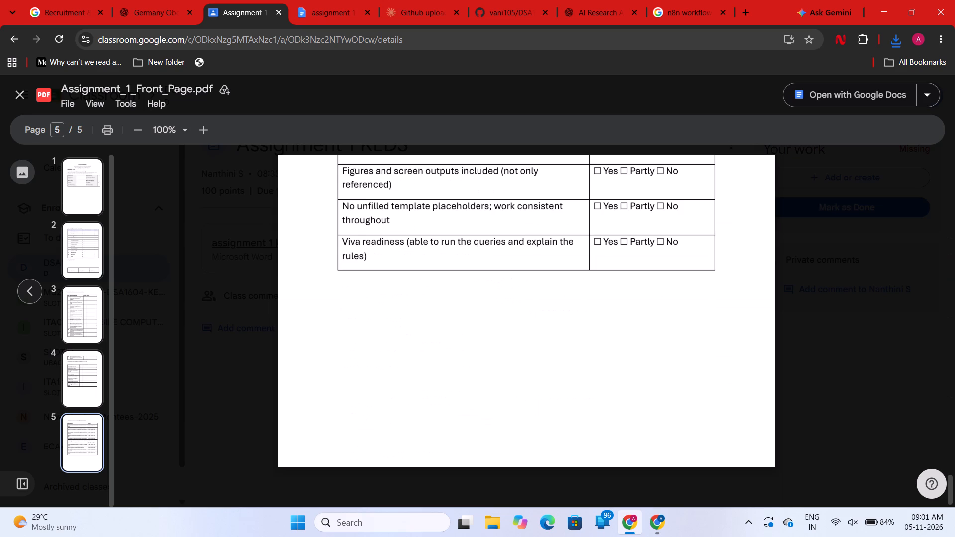
{"action": "scroll", "coordinate": [514, 277], "scroll_direction": "down", "scroll_amount": 6}
{"action": "scroll", "coordinate": [384, 252], "scroll_direction": "up", "scroll_amount": 11}
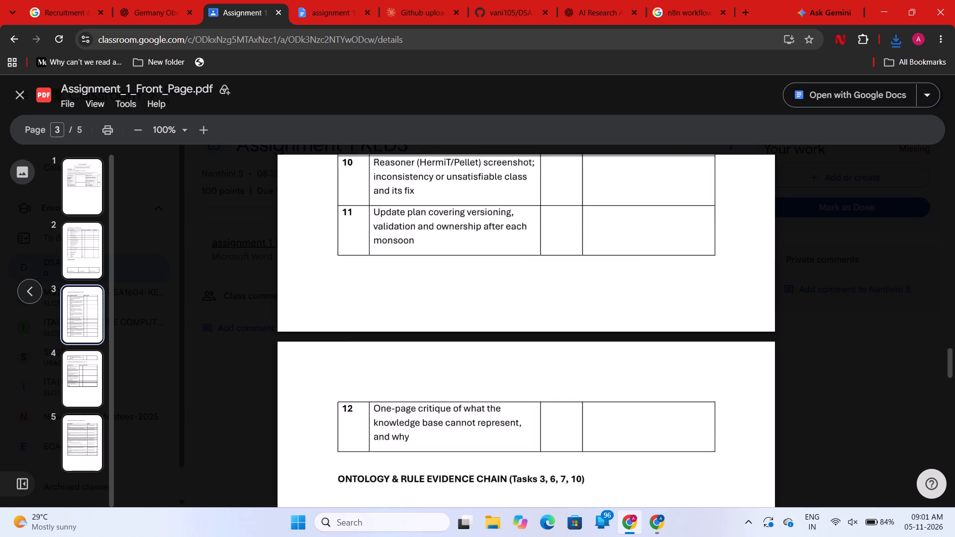
{"action": "scroll", "coordinate": [384, 252], "scroll_direction": "up", "scroll_amount": 20}
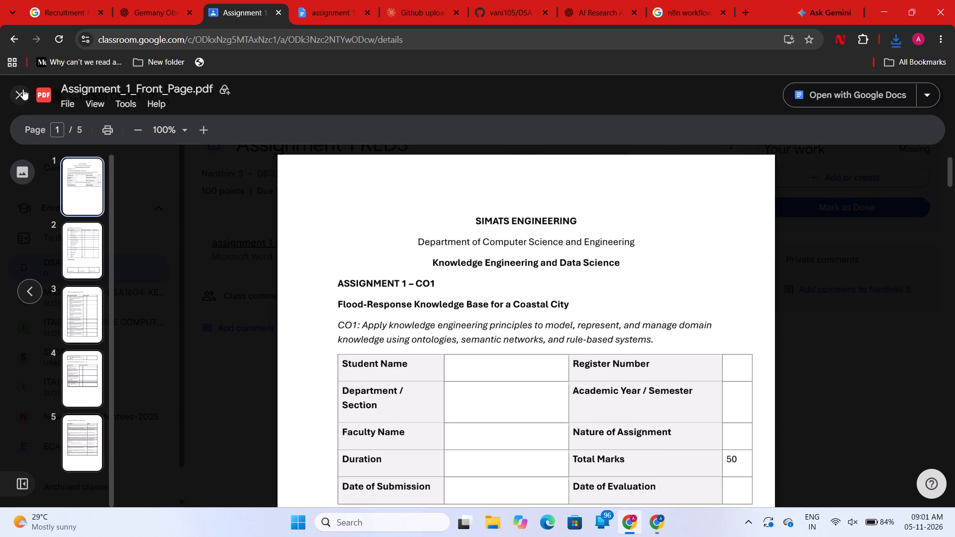
{"action": "left_click", "coordinate": [23, 89]}
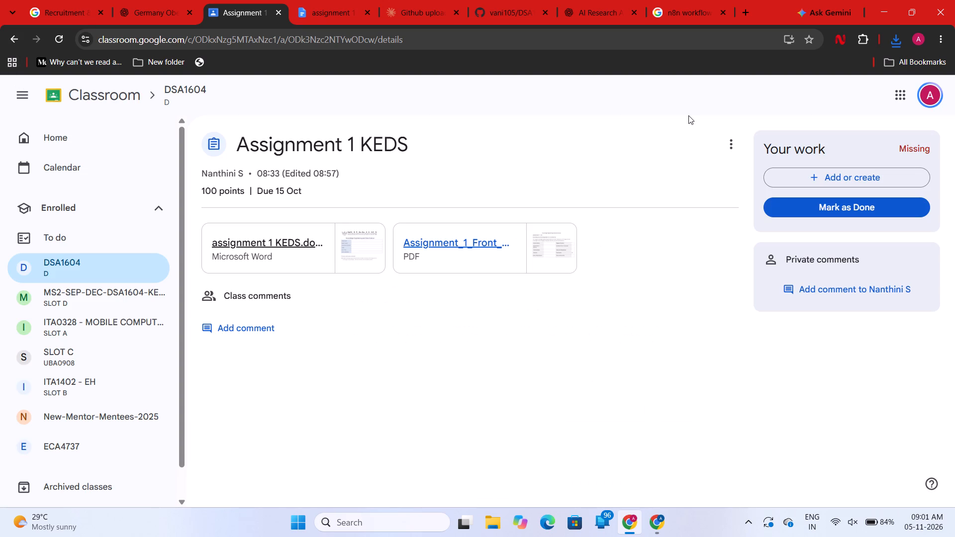
Open the Assignment_1_Front_Page.pdf attachment as an editable document in Google Docs.
{"action": "left_click", "coordinate": [555, 267]}
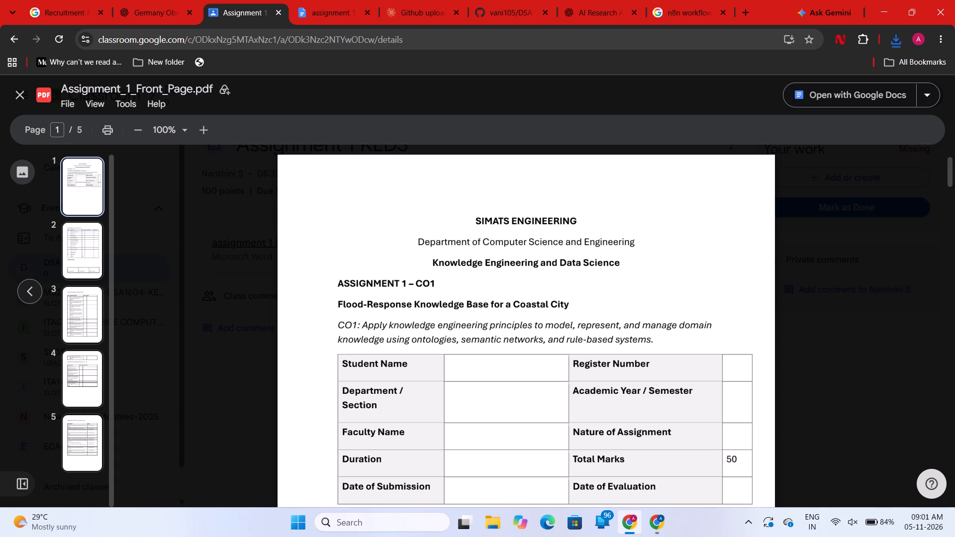
{"action": "scroll", "coordinate": [555, 267], "scroll_direction": "down", "scroll_amount": 17}
{"action": "scroll", "coordinate": [555, 267], "scroll_direction": "down", "scroll_amount": 8}
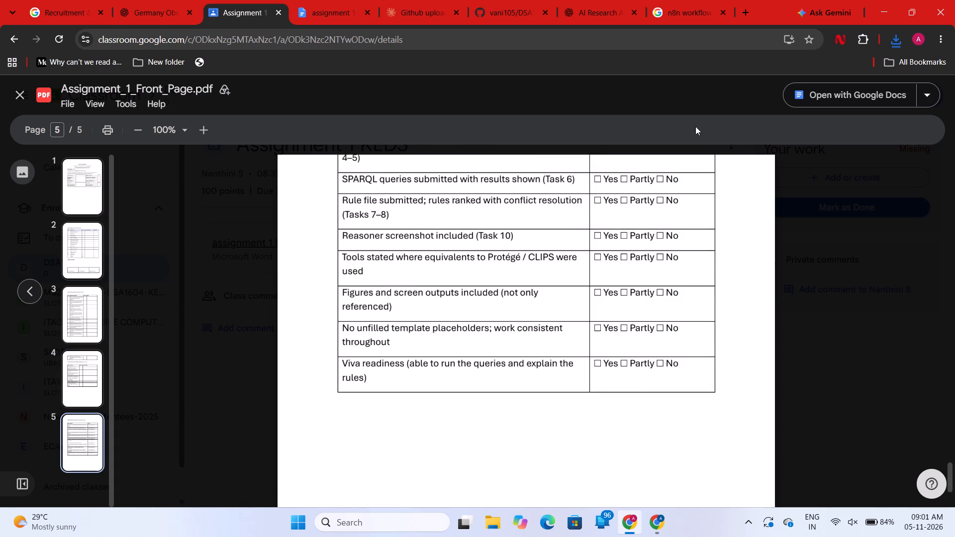
{"action": "left_click", "coordinate": [842, 90]}
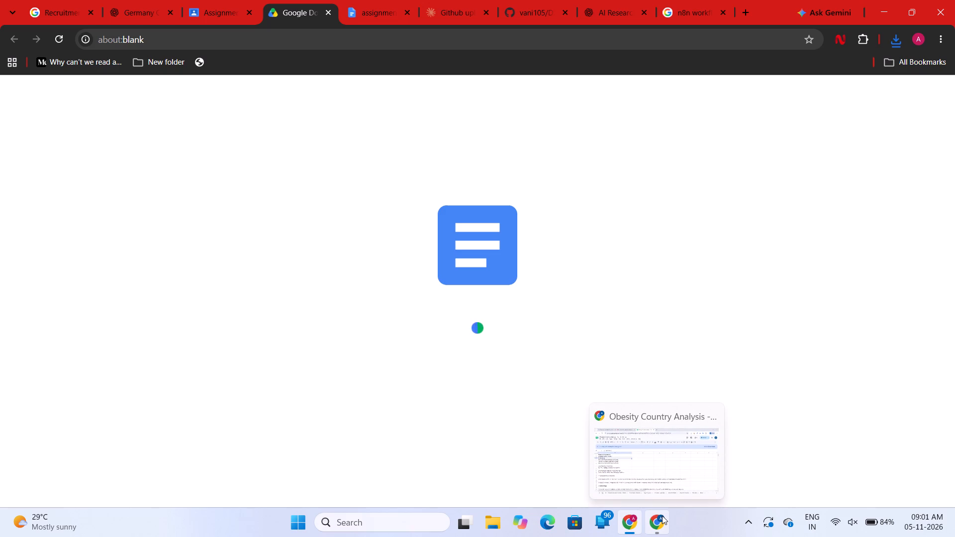
Open the downloaded Assignment1_KEDS_Report.docx in Word and enable editing.
{"action": "left_click", "coordinate": [219, 7]}
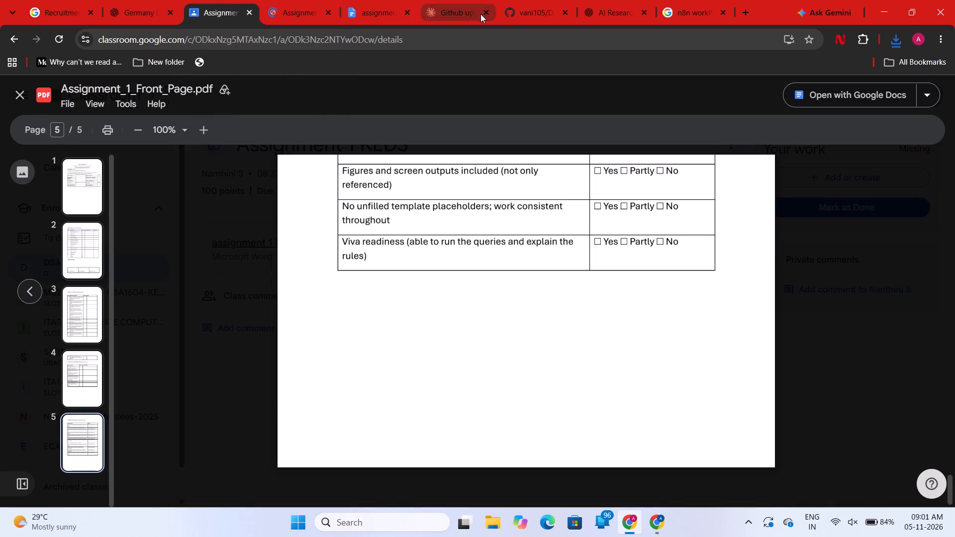
{"action": "left_click", "coordinate": [896, 43]}
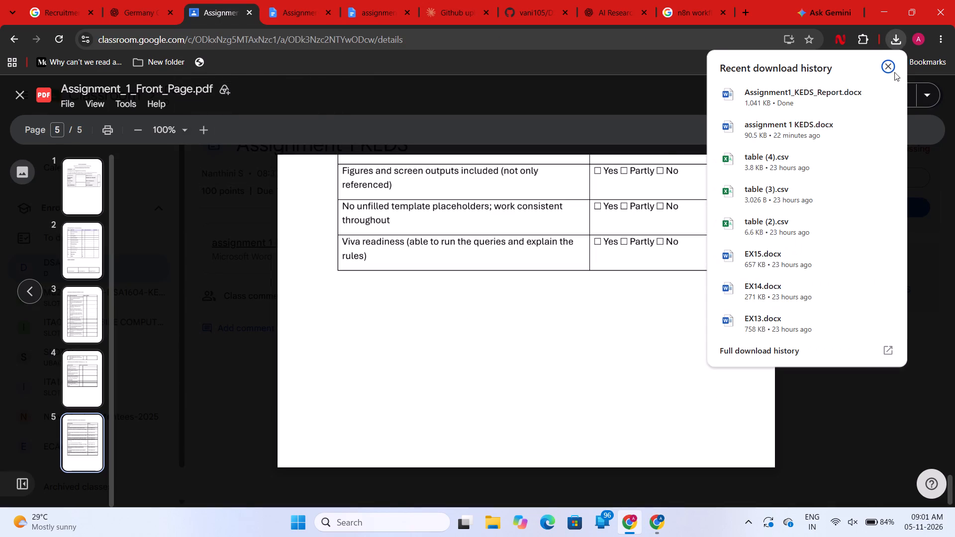
{"action": "left_click", "coordinate": [889, 94]}
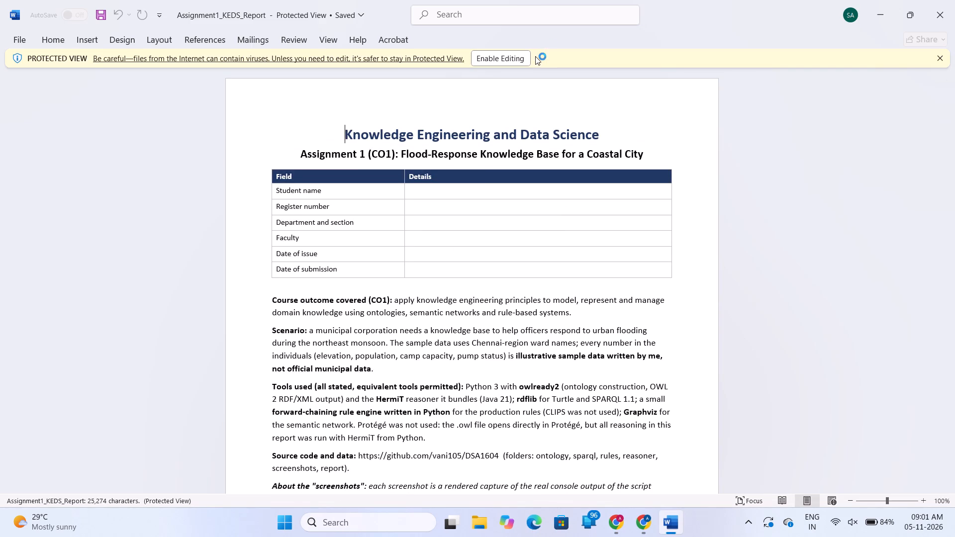
{"action": "left_click", "coordinate": [525, 56]}
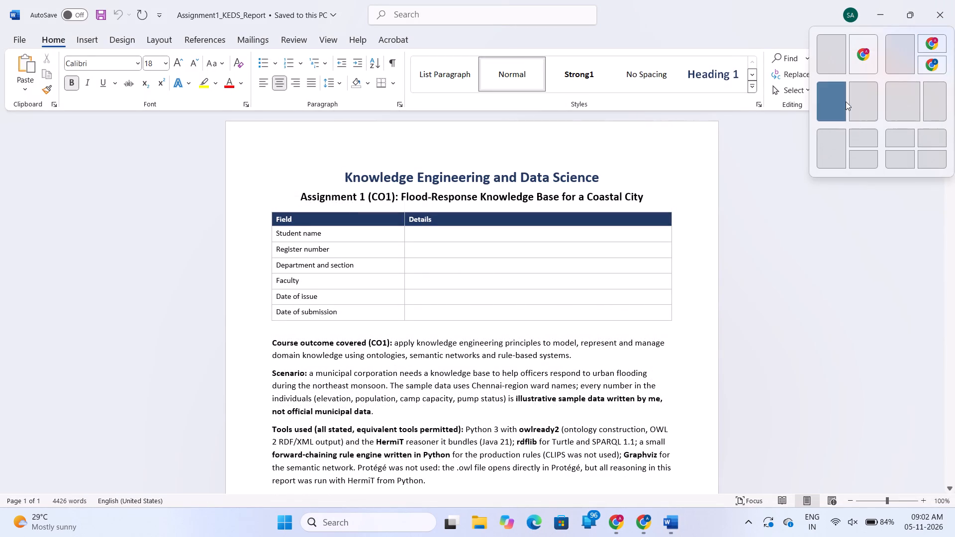
Arrange the Word report side by side with Chrome, showing the Assignment_1_Front_Page document in Google Docs.
{"action": "left_click", "coordinate": [846, 101]}
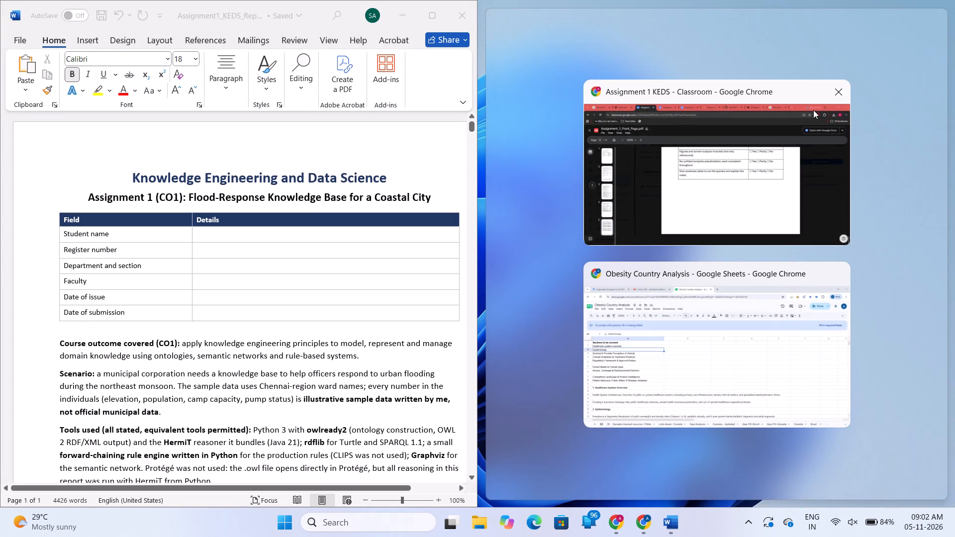
{"action": "left_click", "coordinate": [801, 129]}
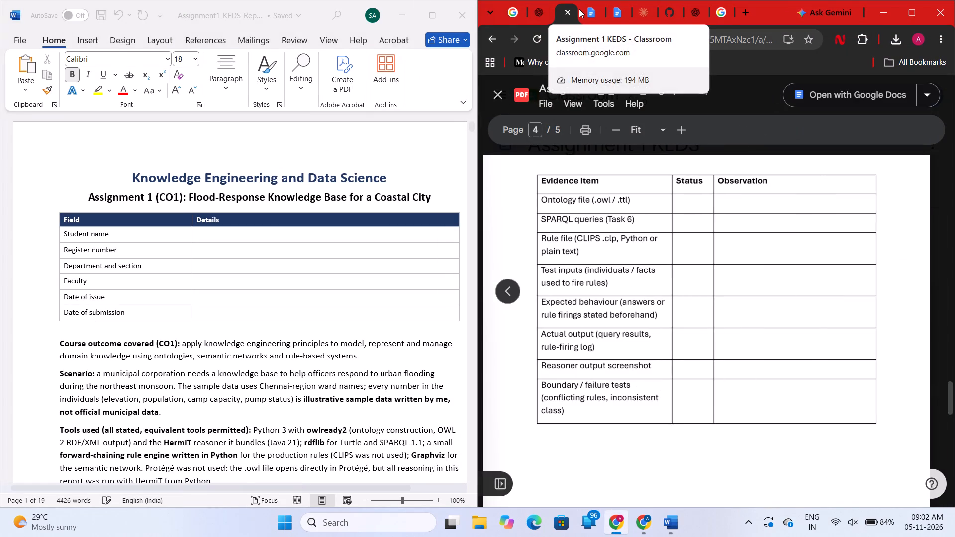
{"action": "left_click", "coordinate": [593, 6]}
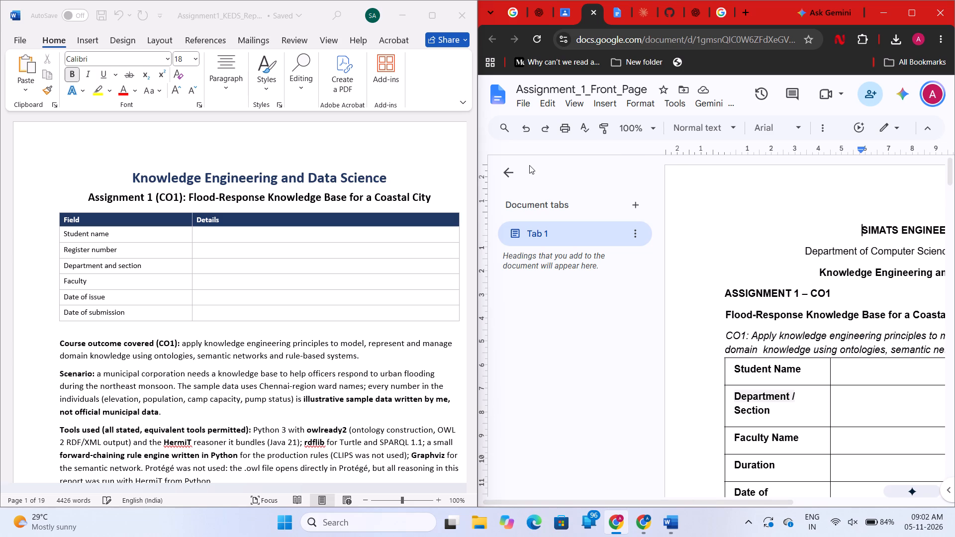
Look through the Assignment_1_Front_Page document and copy its entire content.
{"action": "scroll", "coordinate": [783, 228], "scroll_direction": "left", "scroll_amount": 4}
{"action": "scroll", "coordinate": [783, 228], "scroll_direction": "down", "scroll_amount": 1}
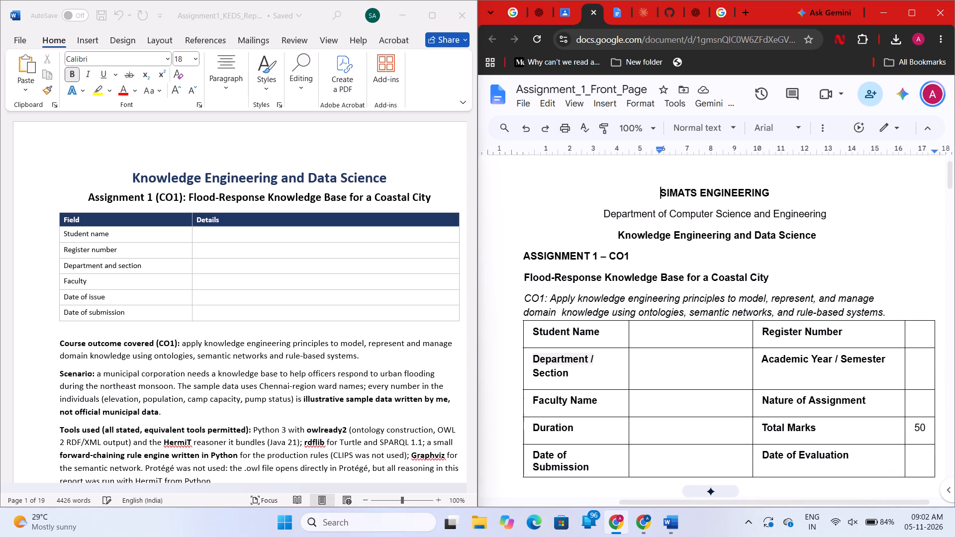
{"action": "scroll", "coordinate": [783, 228], "scroll_direction": "down", "scroll_amount": 1}
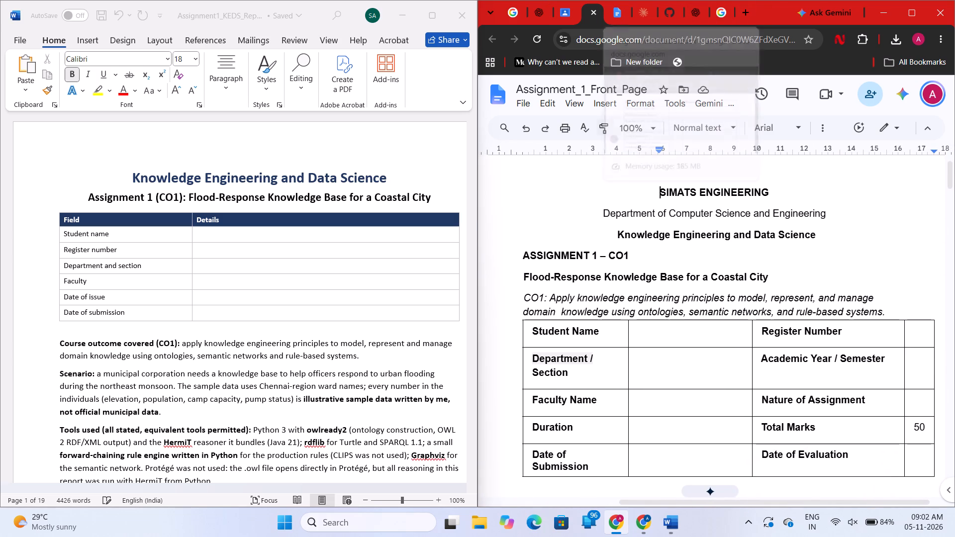
{"action": "scroll", "coordinate": [638, 272], "scroll_direction": "down", "scroll_amount": 20}
{"action": "scroll", "coordinate": [638, 272], "scroll_direction": "down", "scroll_amount": 7}
{"action": "scroll", "coordinate": [638, 272], "scroll_direction": "up", "scroll_amount": 5}
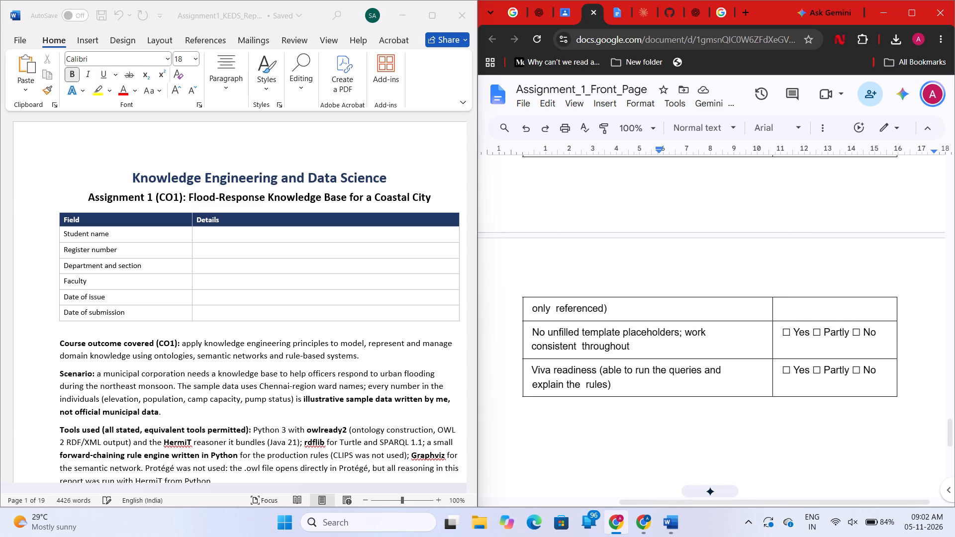
{"action": "scroll", "coordinate": [638, 272], "scroll_direction": "up", "scroll_amount": 6}
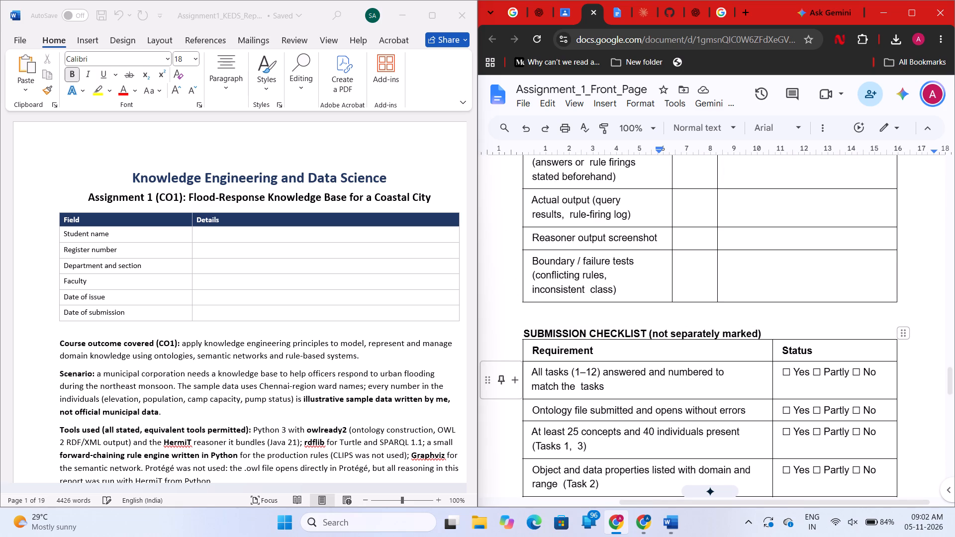
{"action": "left_click", "coordinate": [912, 290]}
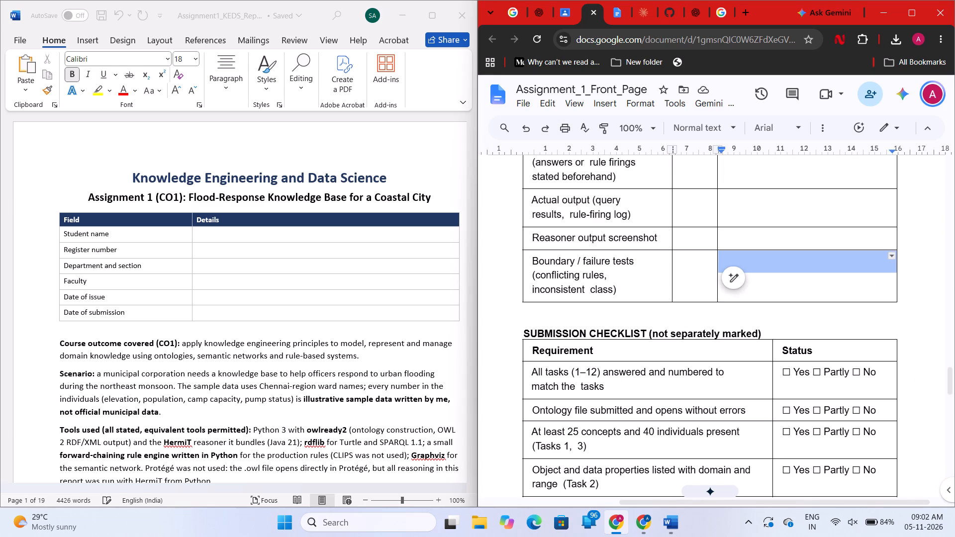
{"action": "key", "text": "ctrl+a"}
{"action": "key", "text": "ctrl+c"}
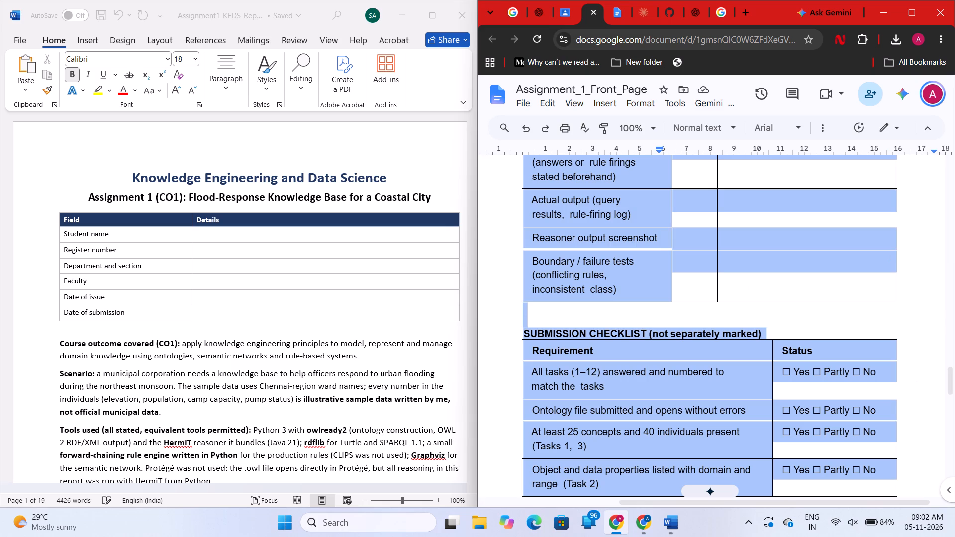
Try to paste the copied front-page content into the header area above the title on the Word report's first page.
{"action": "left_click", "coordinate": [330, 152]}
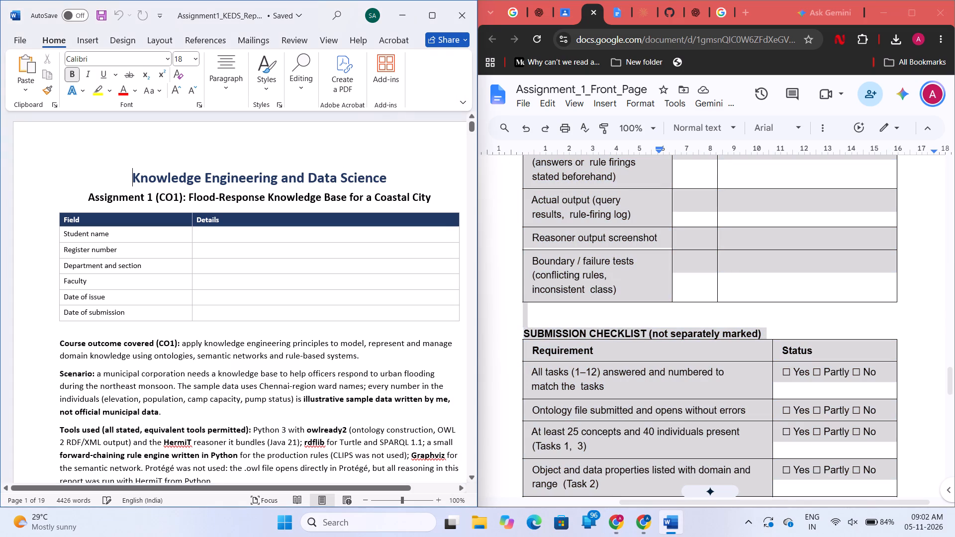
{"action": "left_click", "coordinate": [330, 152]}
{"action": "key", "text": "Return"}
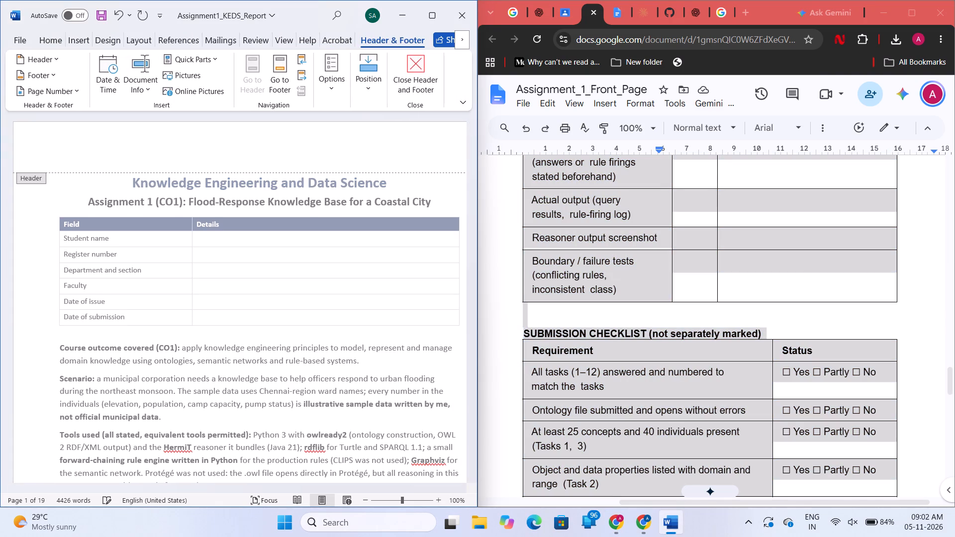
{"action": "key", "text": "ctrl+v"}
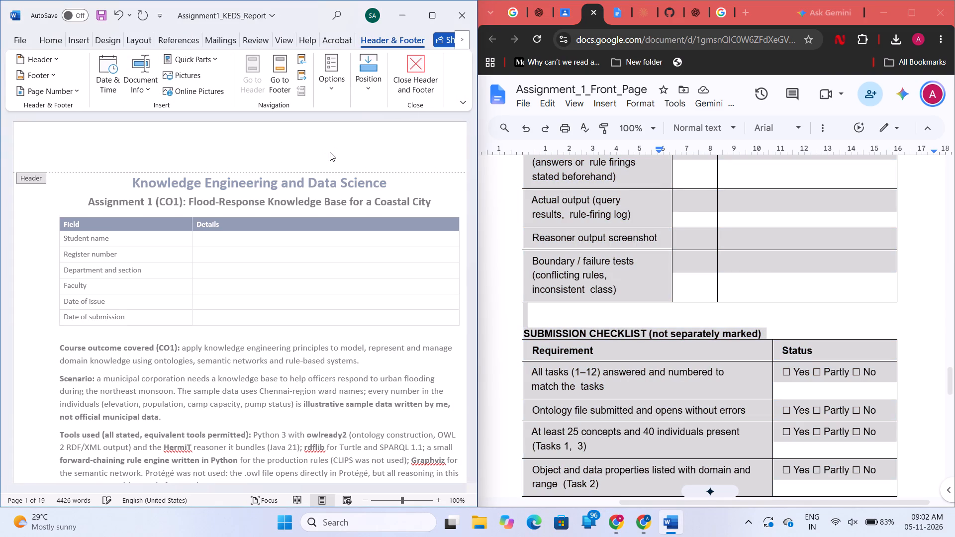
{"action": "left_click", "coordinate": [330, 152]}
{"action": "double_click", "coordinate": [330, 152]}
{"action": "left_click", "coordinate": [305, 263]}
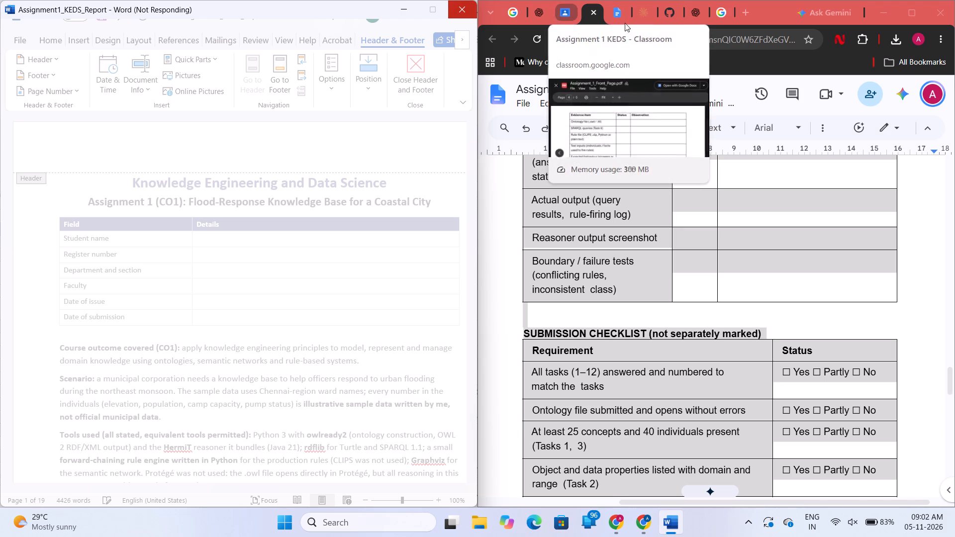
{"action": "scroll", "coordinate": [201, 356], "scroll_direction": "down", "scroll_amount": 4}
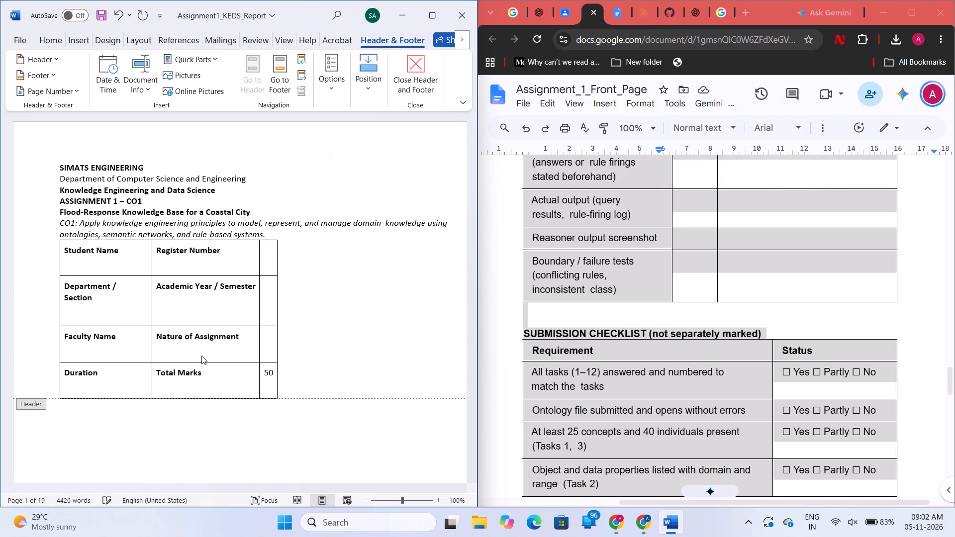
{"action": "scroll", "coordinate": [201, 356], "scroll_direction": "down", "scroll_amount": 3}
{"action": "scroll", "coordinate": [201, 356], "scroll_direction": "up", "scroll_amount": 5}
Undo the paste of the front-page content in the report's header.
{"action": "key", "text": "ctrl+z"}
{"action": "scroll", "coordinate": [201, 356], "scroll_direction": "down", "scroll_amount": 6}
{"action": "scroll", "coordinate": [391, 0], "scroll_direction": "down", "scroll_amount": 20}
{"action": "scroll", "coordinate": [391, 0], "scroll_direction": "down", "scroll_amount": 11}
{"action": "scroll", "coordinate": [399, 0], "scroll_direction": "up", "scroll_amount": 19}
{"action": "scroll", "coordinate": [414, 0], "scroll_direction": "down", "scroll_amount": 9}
Maximize the Word report and check its page layout, returning to the first page.
{"action": "left_click", "coordinate": [431, 3]}
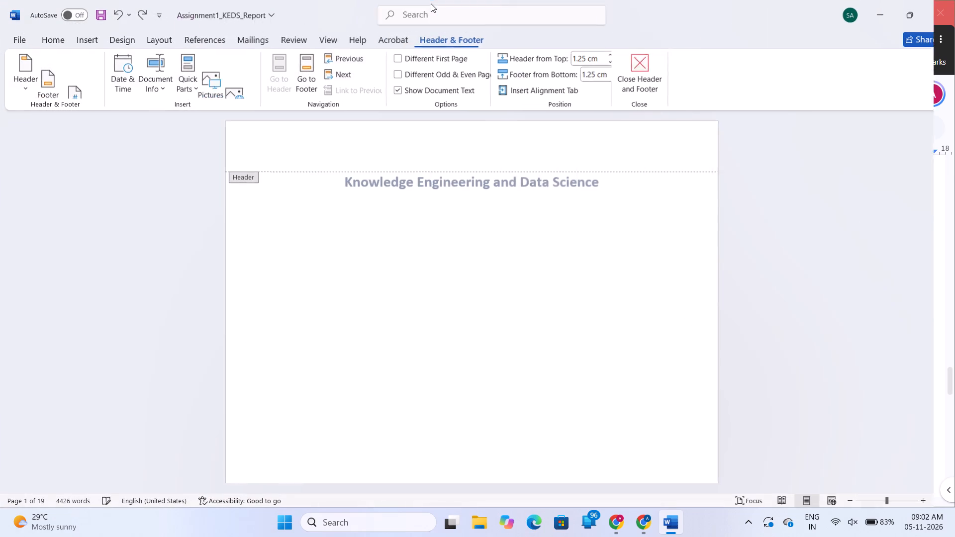
{"action": "scroll", "coordinate": [493, 331], "scroll_direction": "down", "scroll_amount": 15}
{"action": "scroll", "coordinate": [493, 331], "scroll_direction": "up", "scroll_amount": 5}
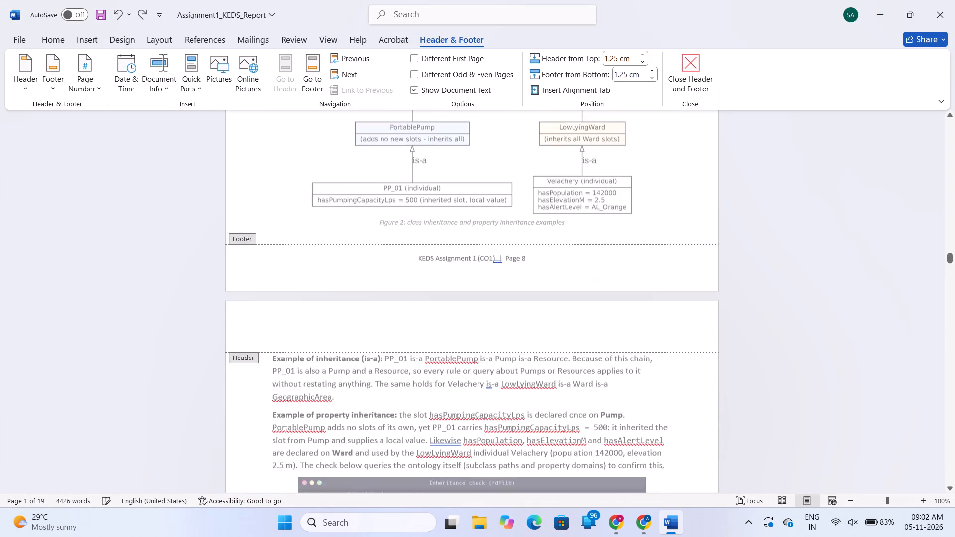
{"action": "scroll", "coordinate": [493, 331], "scroll_direction": "up", "scroll_amount": 13}
{"action": "scroll", "coordinate": [493, 331], "scroll_direction": "up", "scroll_amount": 20}
{"action": "scroll", "coordinate": [493, 331], "scroll_direction": "up", "scroll_amount": 7}
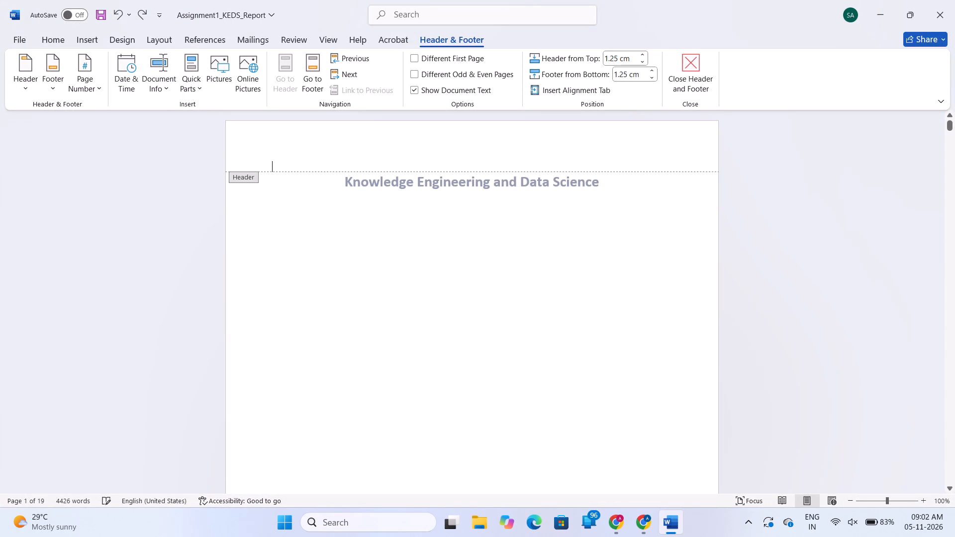
Leave header editing and add a blank line above the Knowledge Engineering and Data Science title on page one.
{"action": "left_click", "coordinate": [684, 66]}
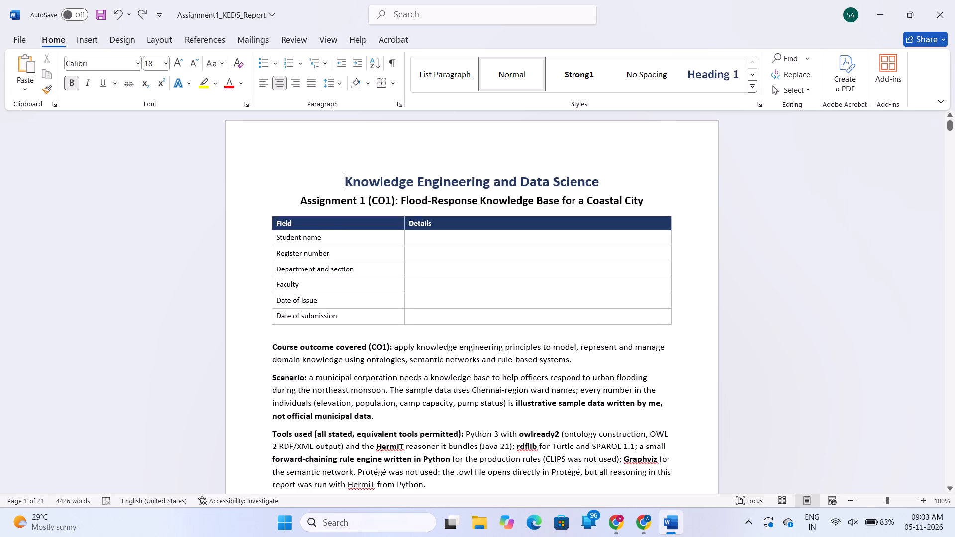
{"action": "key", "text": "Return"}
{"action": "key", "text": "Up"}
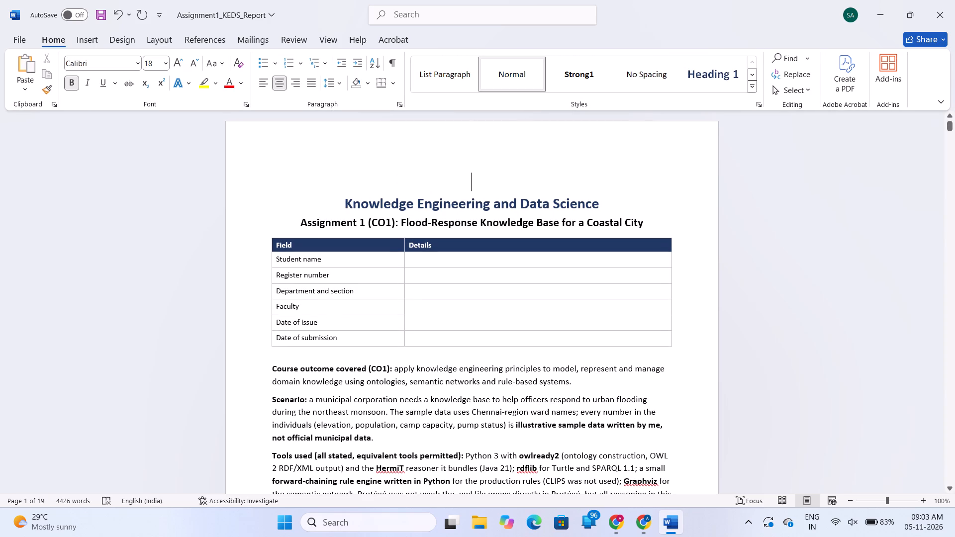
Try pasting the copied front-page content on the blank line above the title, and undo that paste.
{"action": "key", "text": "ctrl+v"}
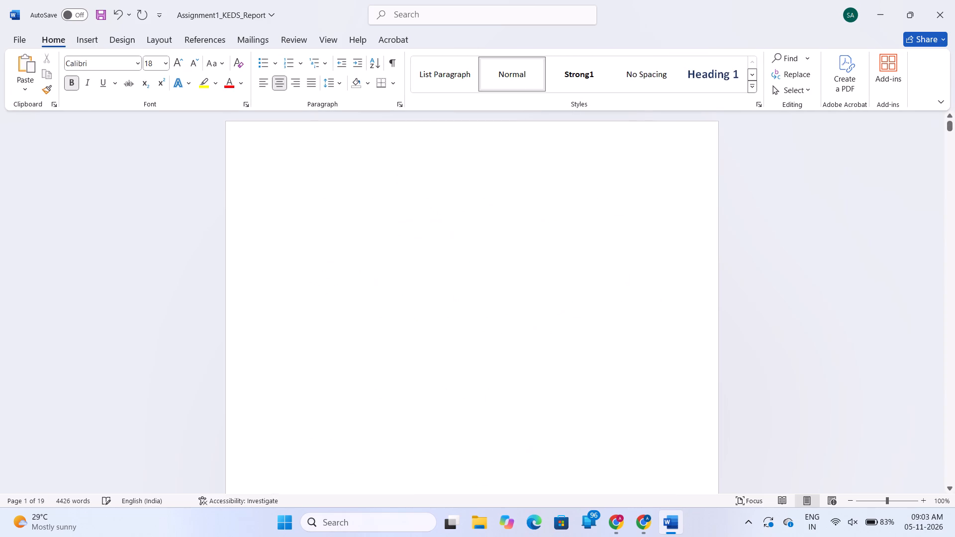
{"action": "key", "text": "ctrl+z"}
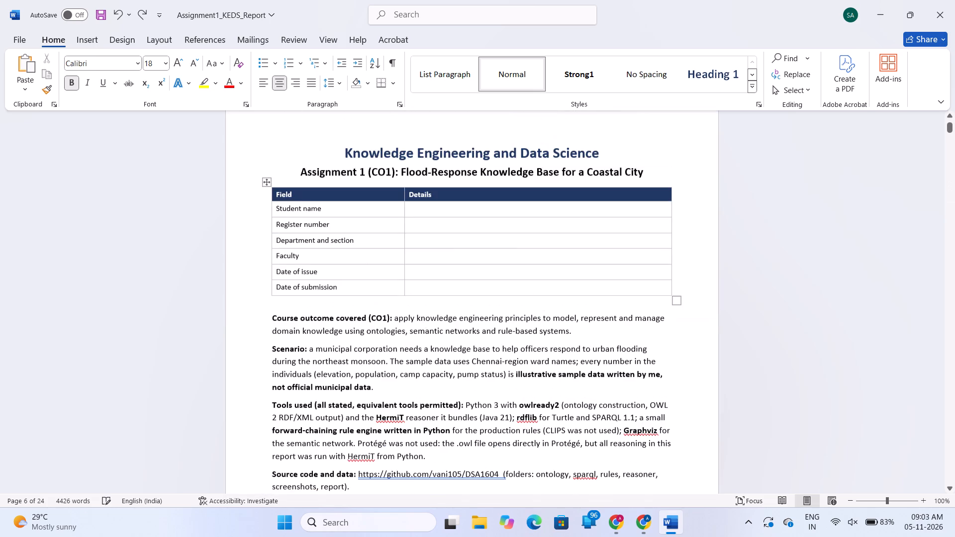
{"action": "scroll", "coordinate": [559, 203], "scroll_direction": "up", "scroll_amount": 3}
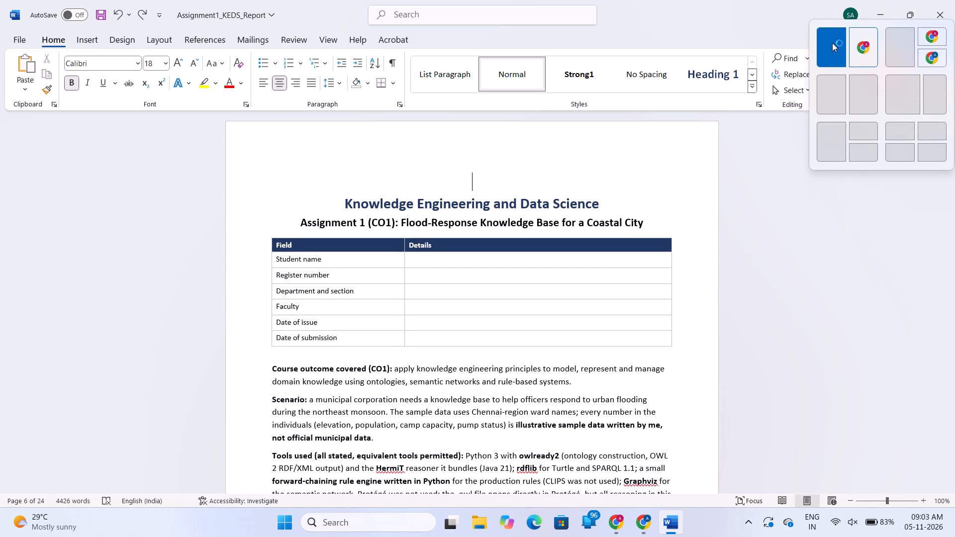
Arrange the Word report and the browser's Assignment_1_Front_Page document side by side, each filling half the screen.
{"action": "left_click", "coordinate": [832, 43]}
{"action": "left_click", "coordinate": [669, 247]}
{"action": "scroll", "coordinate": [669, 247], "scroll_direction": "up", "scroll_amount": 8}
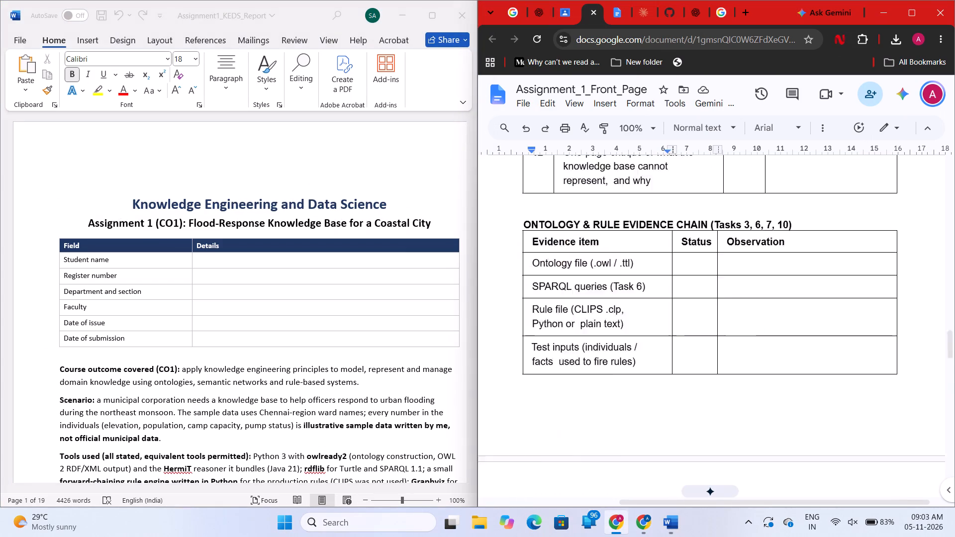
{"action": "scroll", "coordinate": [669, 247], "scroll_direction": "up", "scroll_amount": 13}
{"action": "scroll", "coordinate": [669, 247], "scroll_direction": "up", "scroll_amount": 13}
{"action": "left_click", "coordinate": [678, 233]}
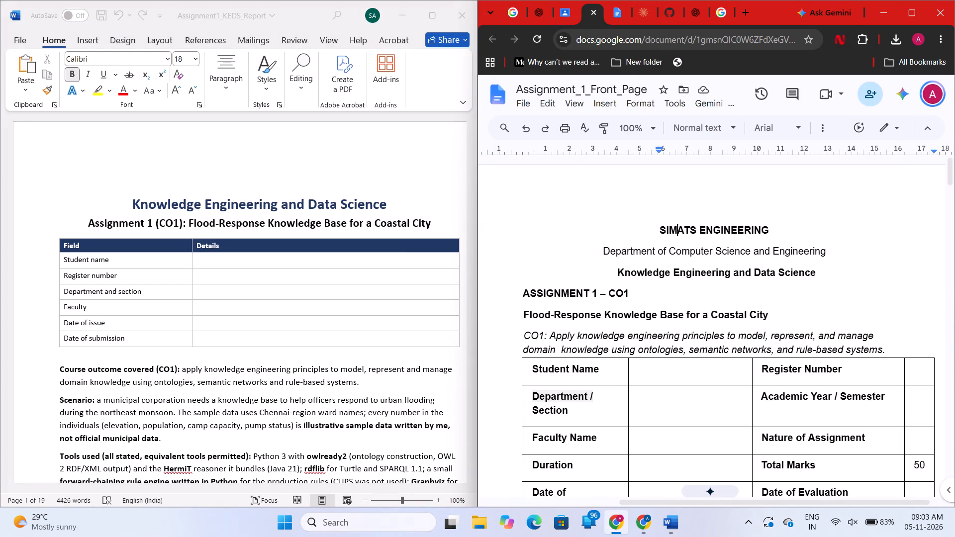
{"action": "left_click", "coordinate": [917, 10]}
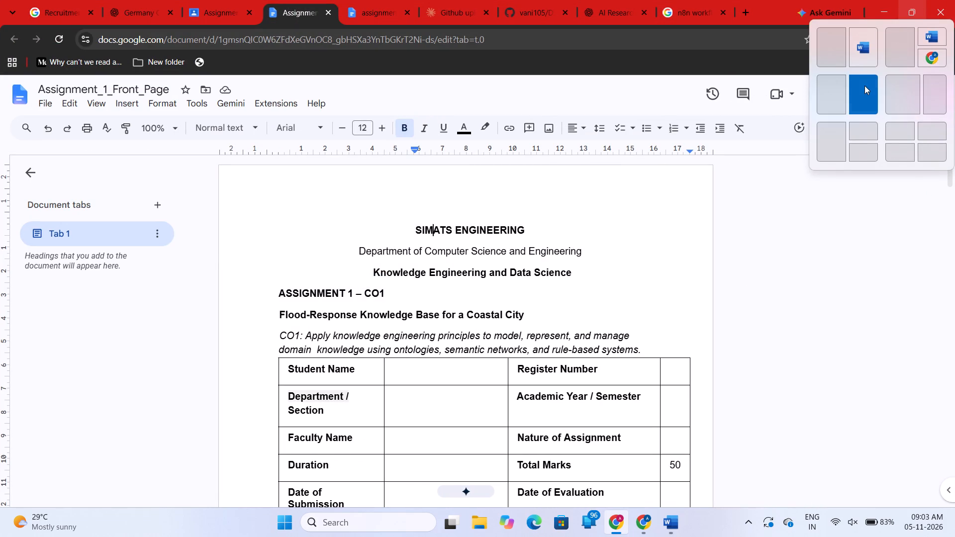
{"action": "left_click", "coordinate": [864, 86]}
{"action": "left_click", "coordinate": [787, 295]}
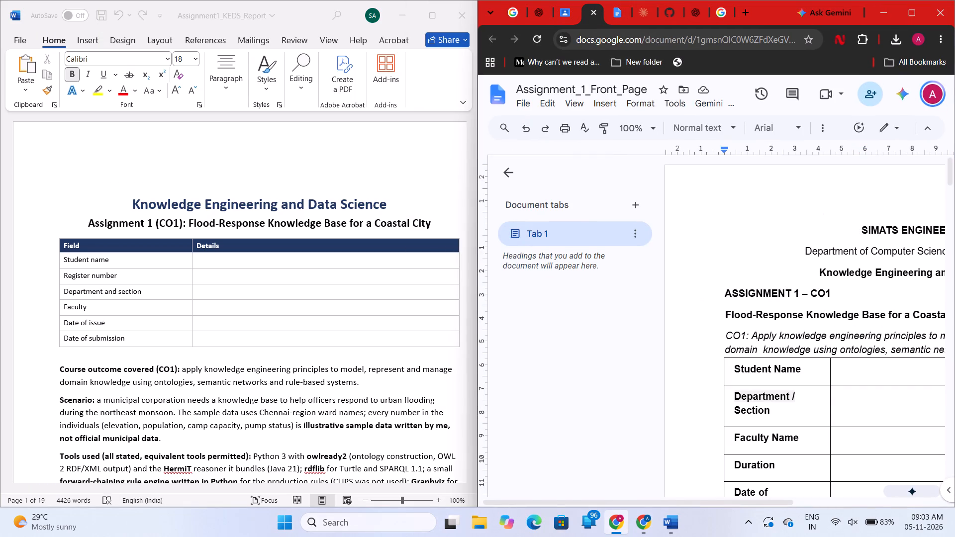
Copy the entire content of the Assignment_1_Front_Page document.
{"action": "key", "text": "ctrl+a"}
{"action": "key", "text": "ctrl+c"}
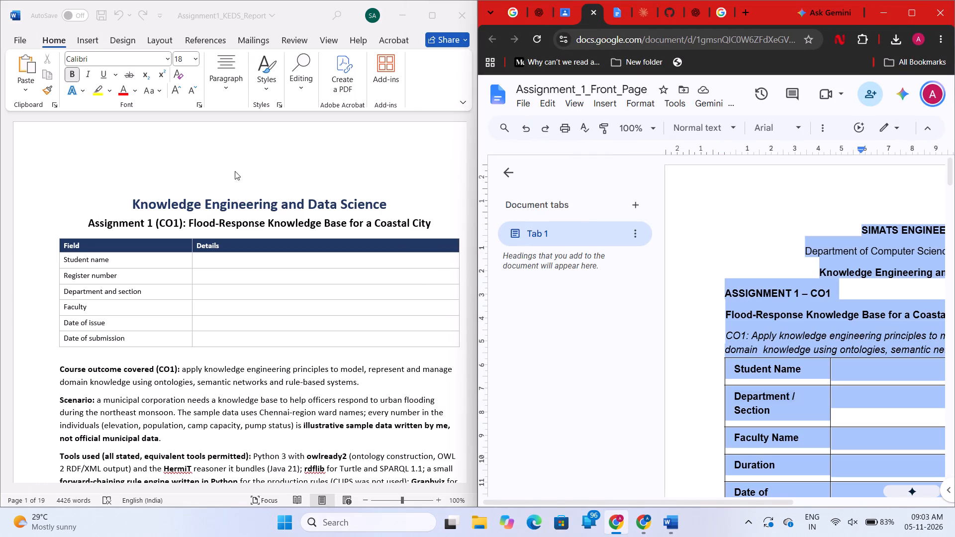
In the Word report, set the blank line above the title to font size 12 and paste the front-page content there.
{"action": "left_click", "coordinate": [229, 171]}
{"action": "left_click", "coordinate": [185, 61]}
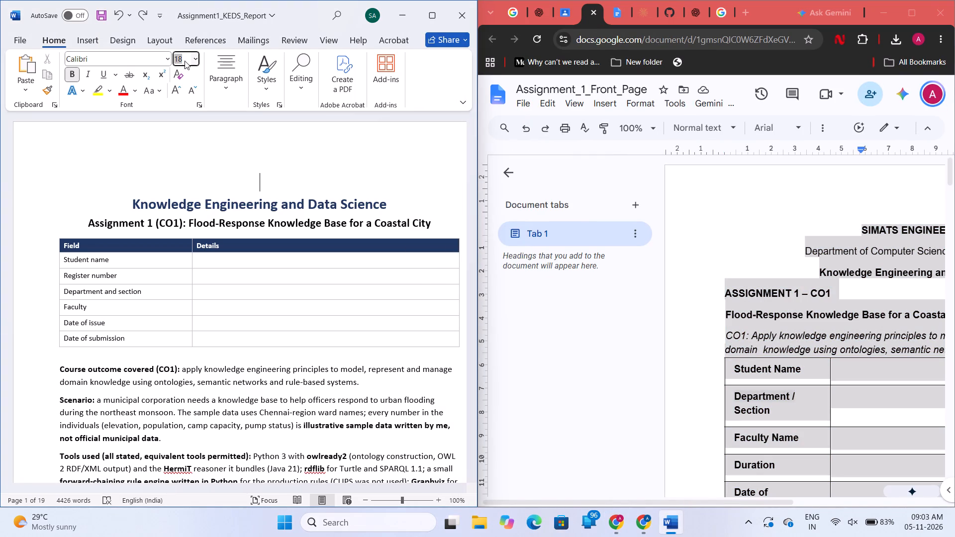
{"action": "key", "text": "BackSpace"}
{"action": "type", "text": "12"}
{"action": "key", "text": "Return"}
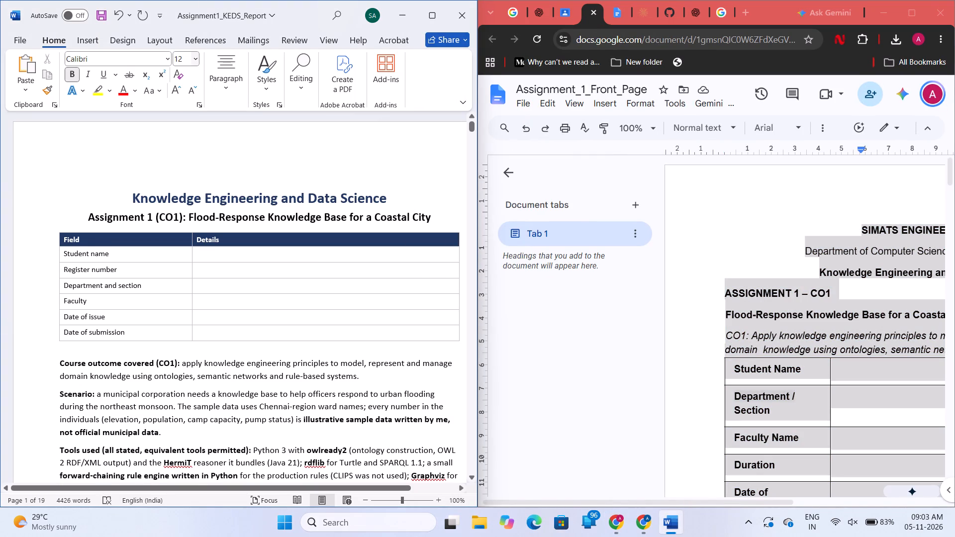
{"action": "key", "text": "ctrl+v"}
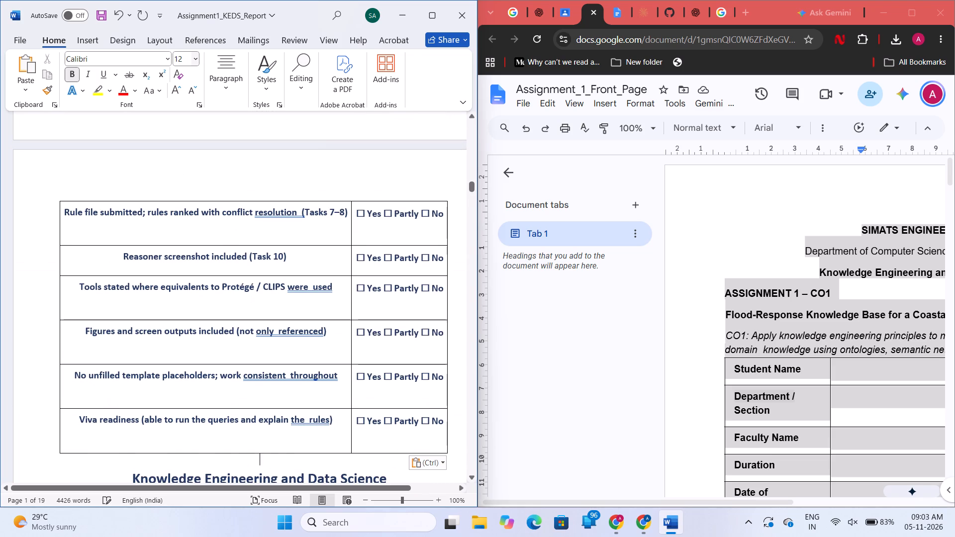
{"action": "scroll", "coordinate": [226, 0], "scroll_direction": "up", "scroll_amount": 20}
{"action": "scroll", "coordinate": [226, 0], "scroll_direction": "up", "scroll_amount": 3}
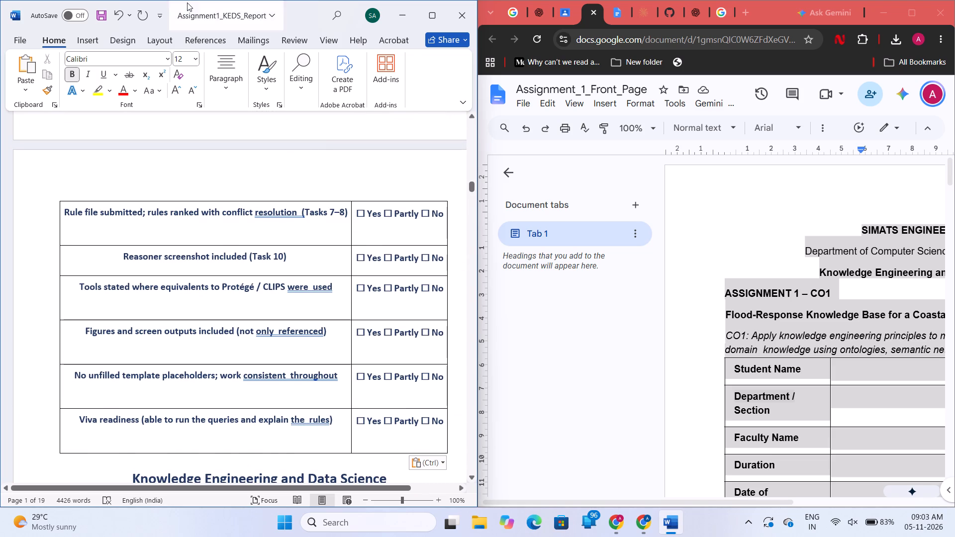
{"action": "scroll", "coordinate": [320, 270], "scroll_direction": "up", "scroll_amount": 20}
{"action": "scroll", "coordinate": [320, 270], "scroll_direction": "up", "scroll_amount": 8}
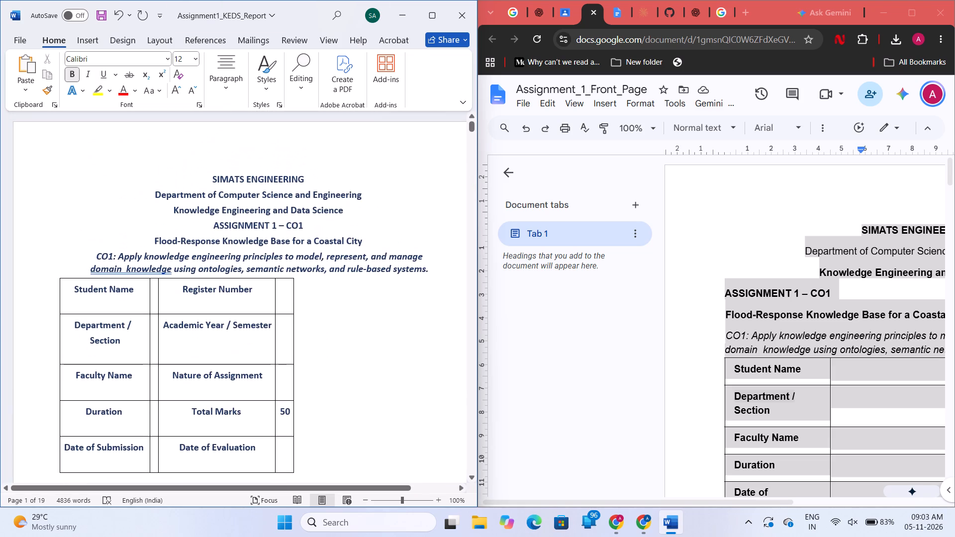
Compare the pasted front-page tables and text in the Word report with the original Assignment_1_Front_Page document.
{"action": "left_click", "coordinate": [788, 330]}
{"action": "scroll", "coordinate": [788, 330], "scroll_direction": "down", "scroll_amount": 1}
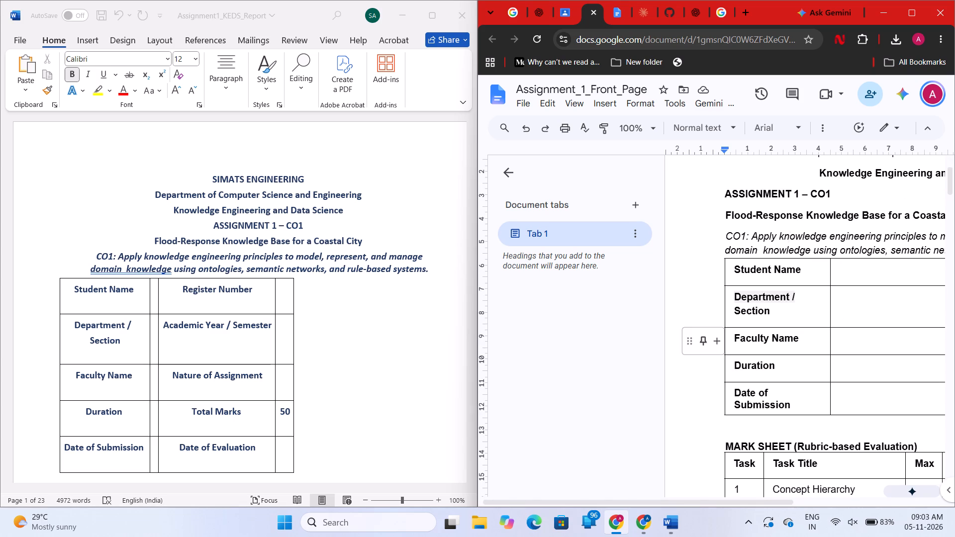
{"action": "scroll", "coordinate": [780, 366], "scroll_direction": "left", "scroll_amount": 3}
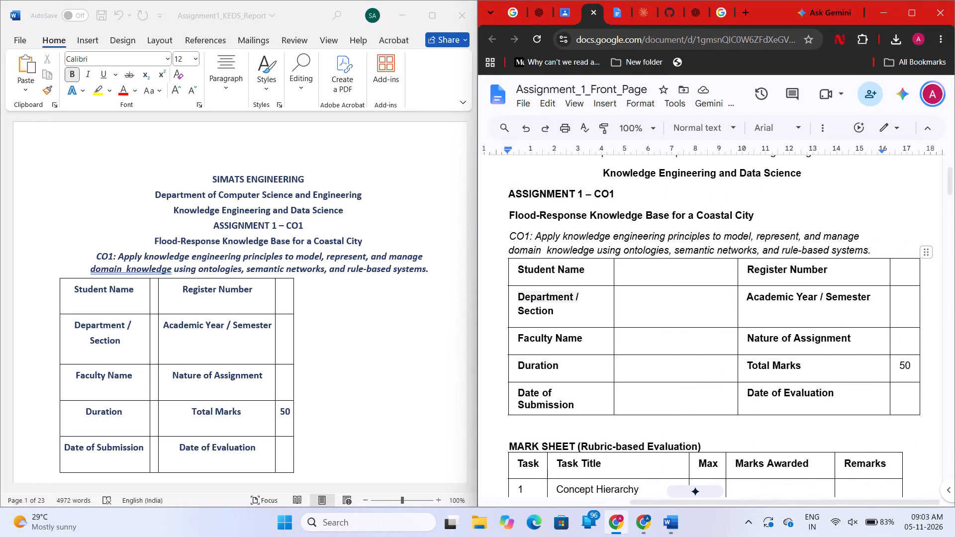
{"action": "scroll", "coordinate": [780, 366], "scroll_direction": "down", "scroll_amount": 4}
{"action": "scroll", "coordinate": [332, 401], "scroll_direction": "down", "scroll_amount": 5}
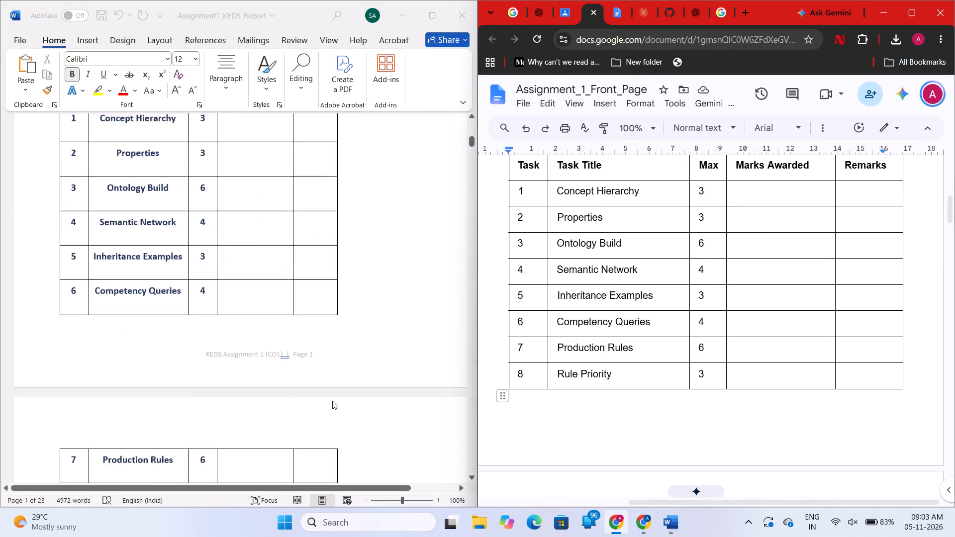
{"action": "scroll", "coordinate": [332, 401], "scroll_direction": "up", "scroll_amount": 2}
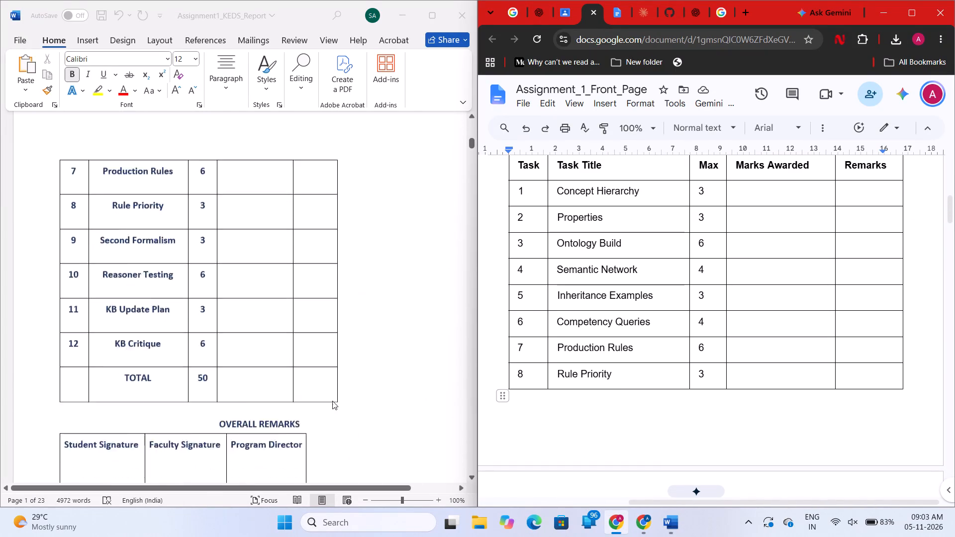
{"action": "scroll", "coordinate": [332, 401], "scroll_direction": "up", "scroll_amount": 3}
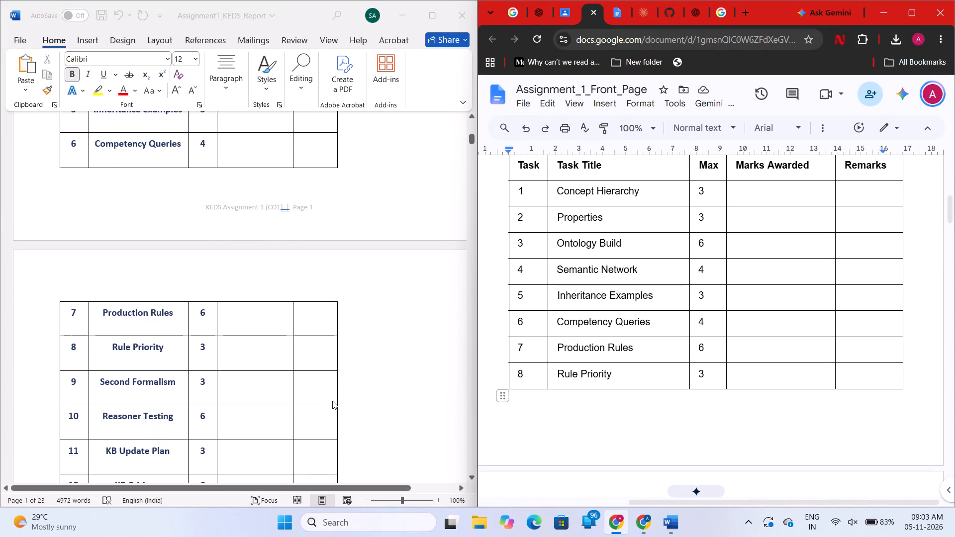
{"action": "scroll", "coordinate": [332, 401], "scroll_direction": "up", "scroll_amount": 1}
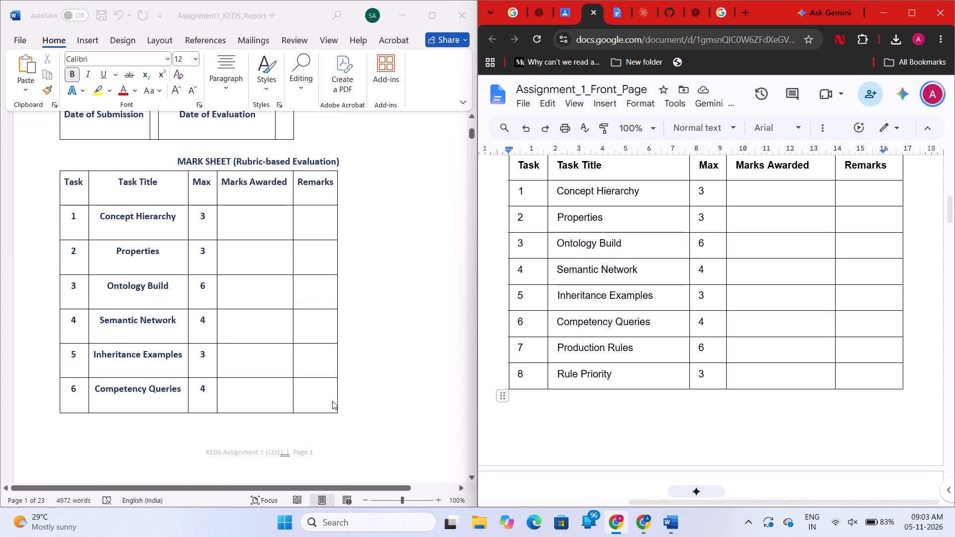
{"action": "scroll", "coordinate": [332, 401], "scroll_direction": "up", "scroll_amount": 1}
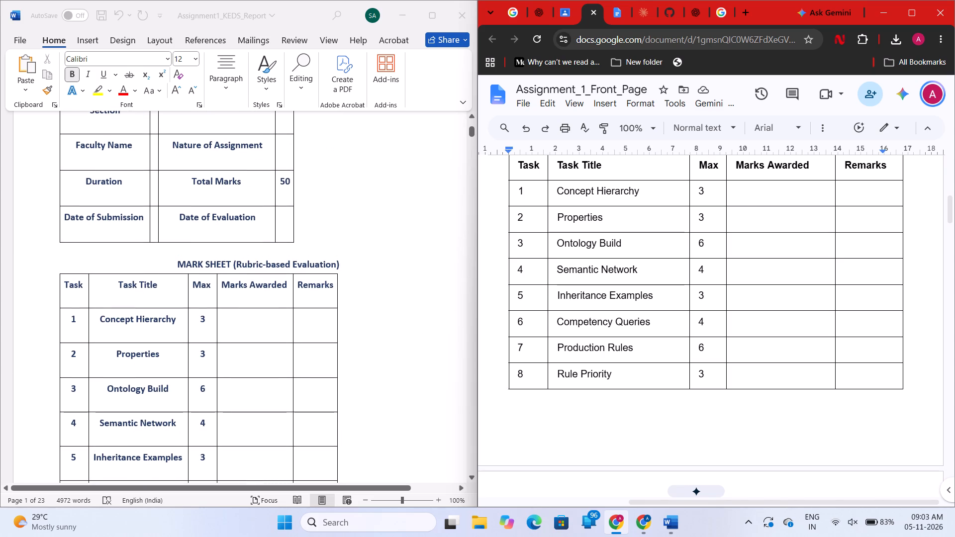
{"action": "scroll", "coordinate": [663, 263], "scroll_direction": "up", "scroll_amount": 2}
{"action": "scroll", "coordinate": [663, 263], "scroll_direction": "down", "scroll_amount": 12}
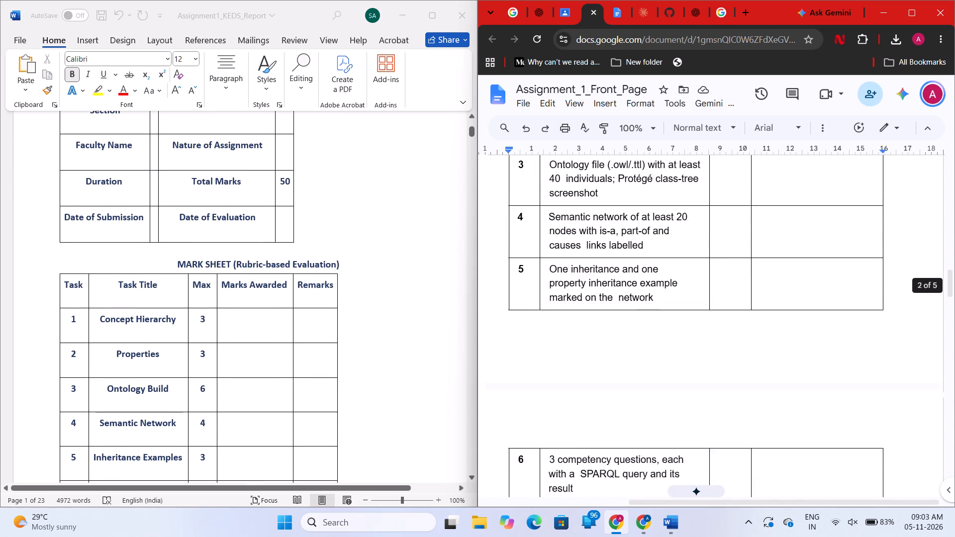
{"action": "scroll", "coordinate": [663, 263], "scroll_direction": "down", "scroll_amount": 13}
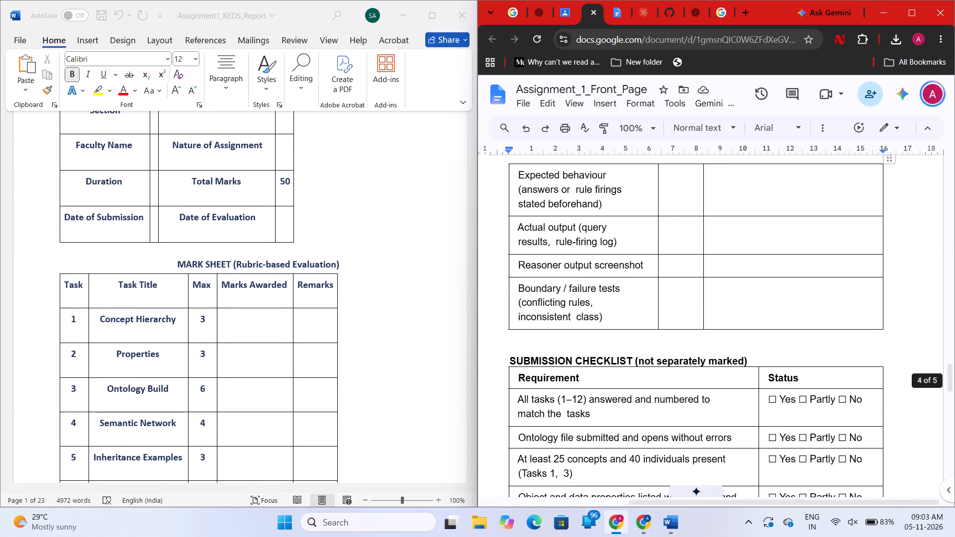
{"action": "scroll", "coordinate": [663, 263], "scroll_direction": "down", "scroll_amount": 3}
Maximize the Word report and left-align all pasted front-page content, from SIMATS ENGINEERING through the submission checklist's end.
{"action": "left_click", "coordinate": [438, 15]}
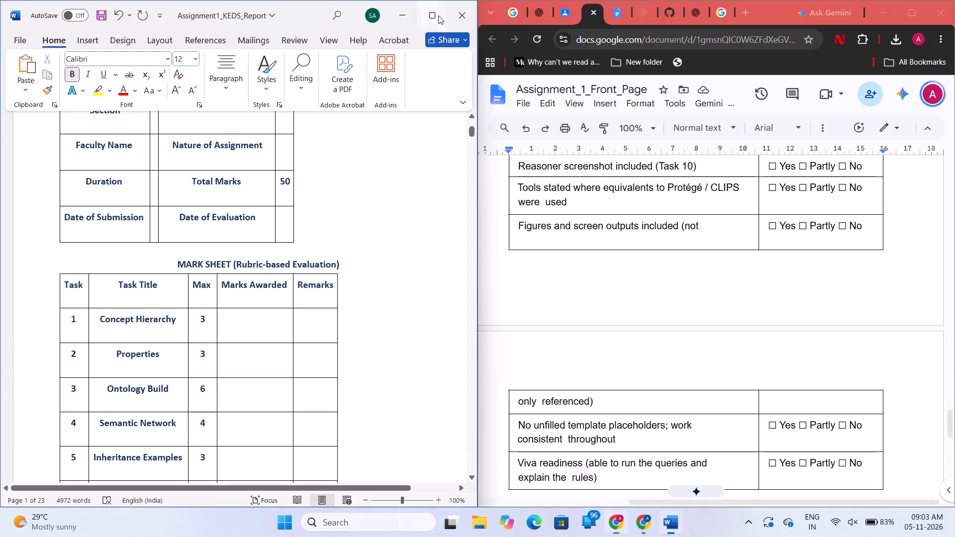
{"action": "scroll", "coordinate": [564, 216], "scroll_direction": "up", "scroll_amount": 16}
{"action": "right_click", "coordinate": [564, 216]}
{"action": "left_click", "coordinate": [403, 372]}
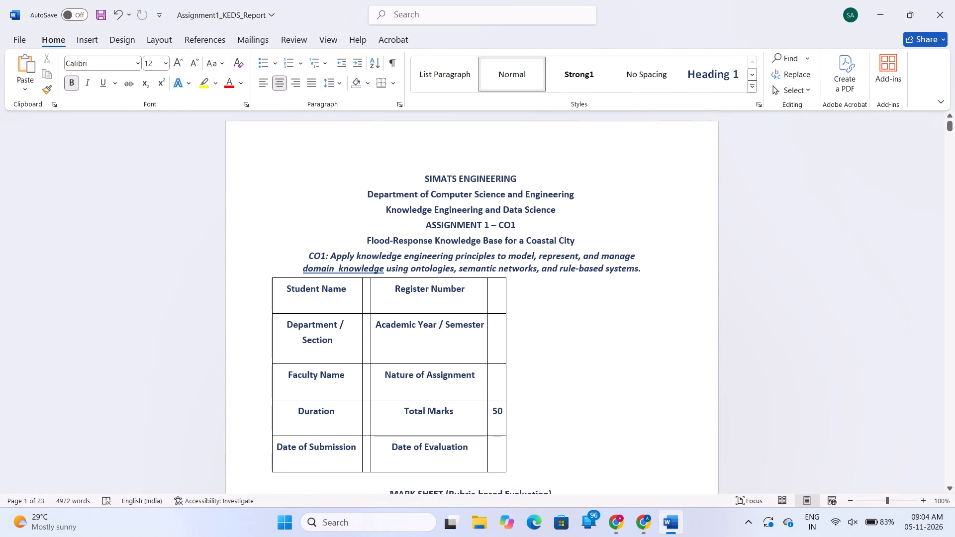
{"action": "left_click_drag", "start_coordinate": [419, 179], "coordinate": [561, 518]}
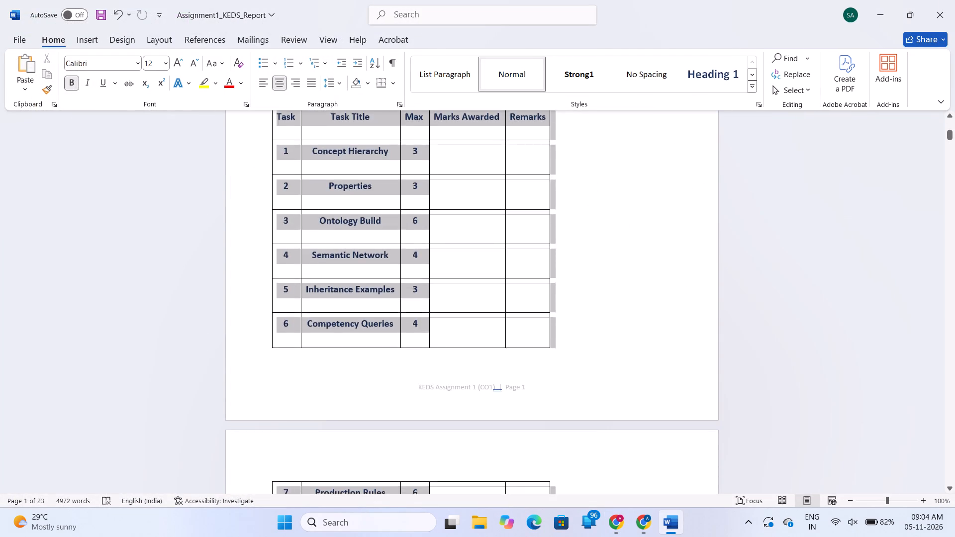
{"action": "left_click_drag", "start_coordinate": [561, 518], "coordinate": [590, 520]}
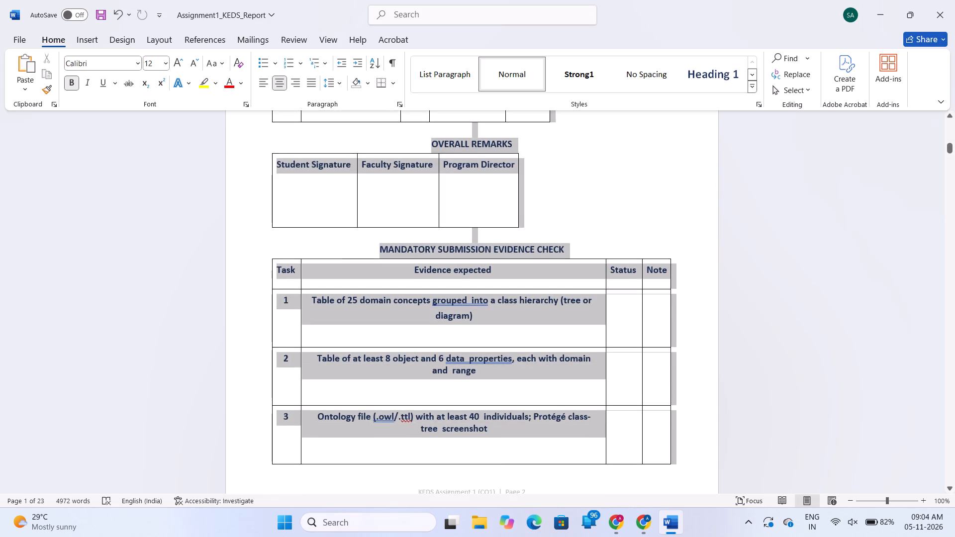
{"action": "left_click_drag", "start_coordinate": [590, 520], "coordinate": [608, 517]}
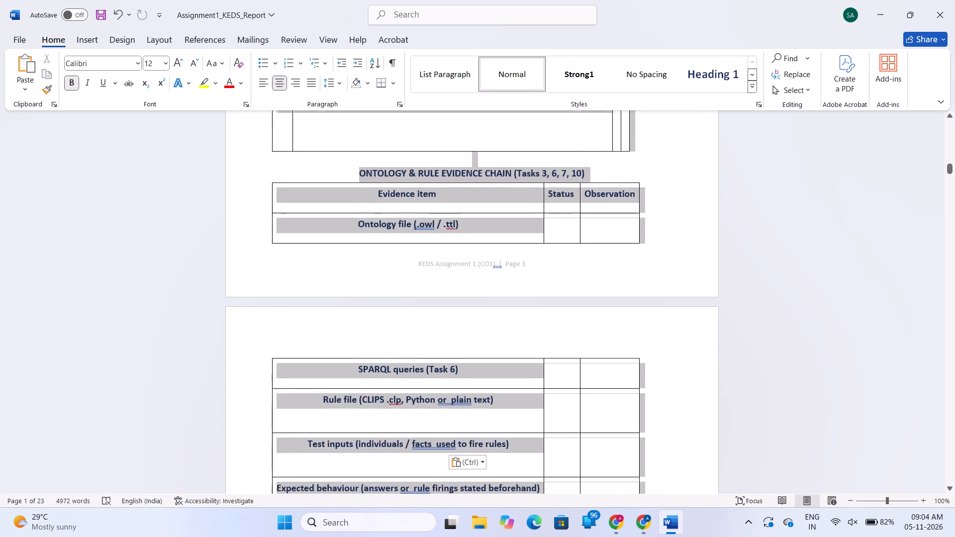
{"action": "left_click_drag", "start_coordinate": [608, 517], "coordinate": [634, 476]}
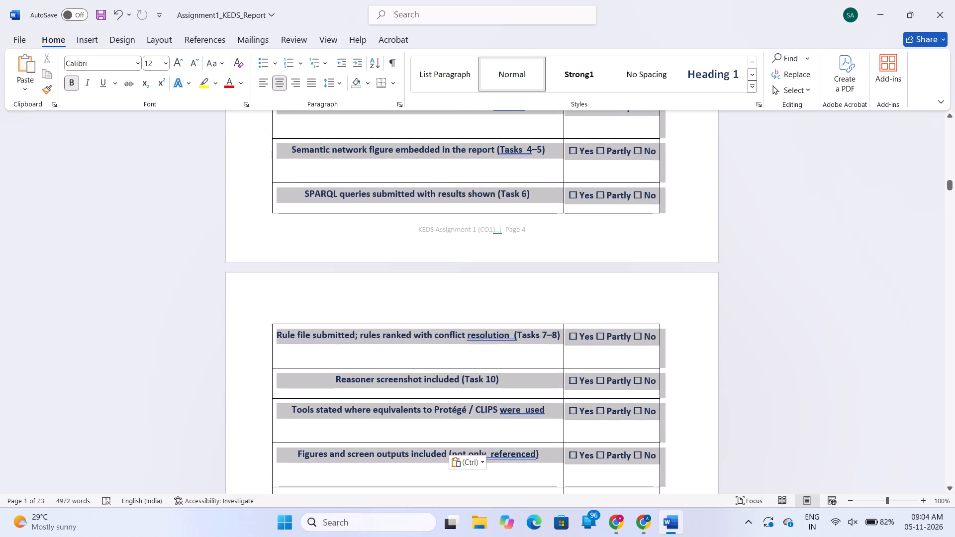
{"action": "left_click_drag", "start_coordinate": [634, 476], "coordinate": [677, 343]}
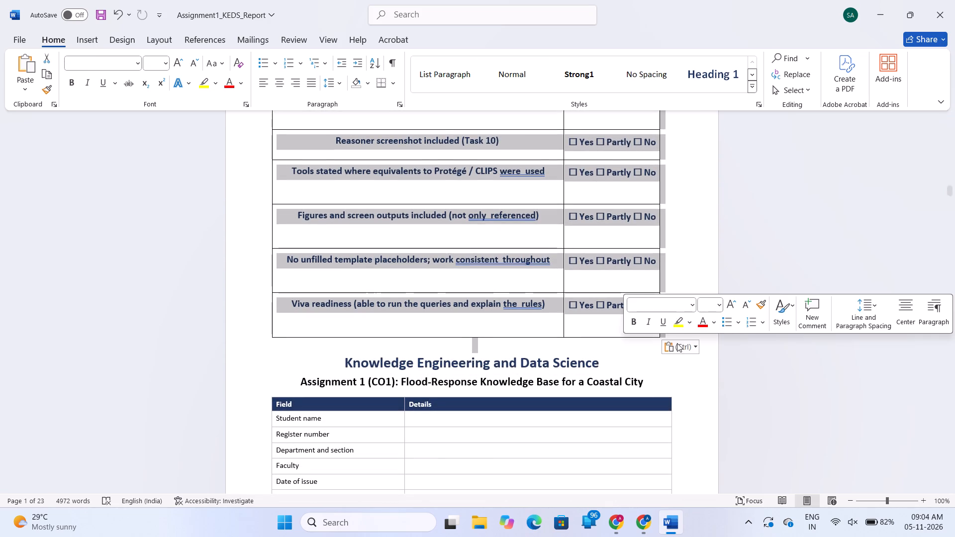
{"action": "left_click", "coordinate": [265, 80]}
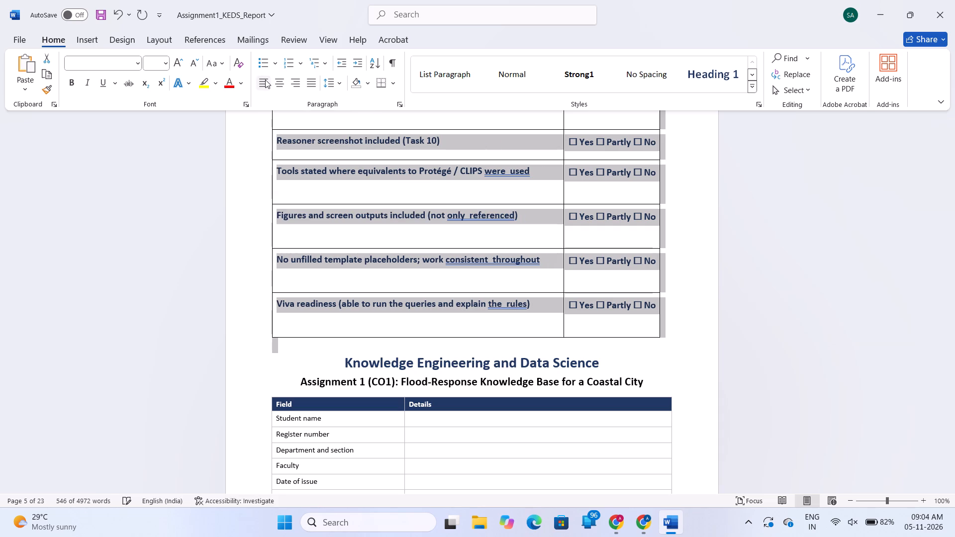
Change the font colour of the selected front-page content to black.
{"action": "left_click", "coordinate": [230, 83]}
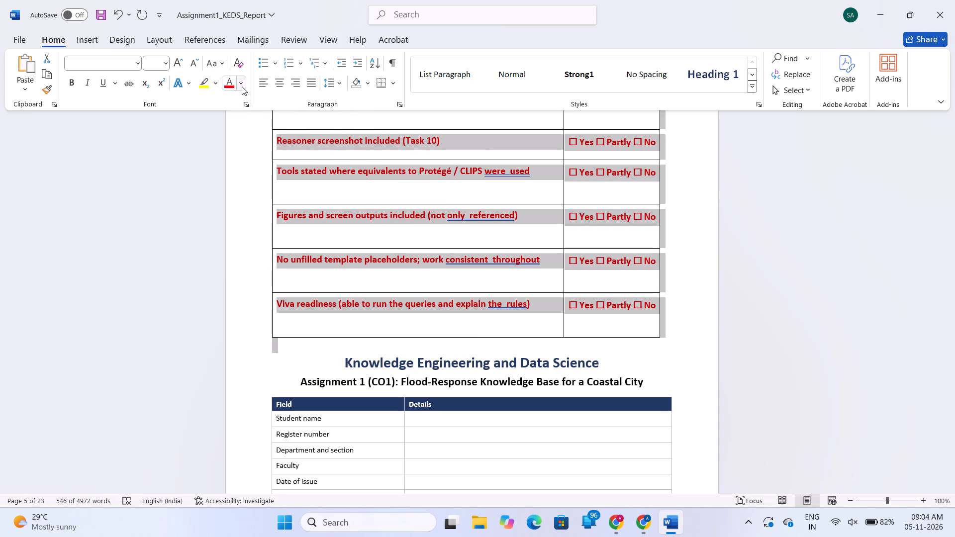
{"action": "left_click", "coordinate": [243, 86]}
{"action": "left_click", "coordinate": [237, 132]}
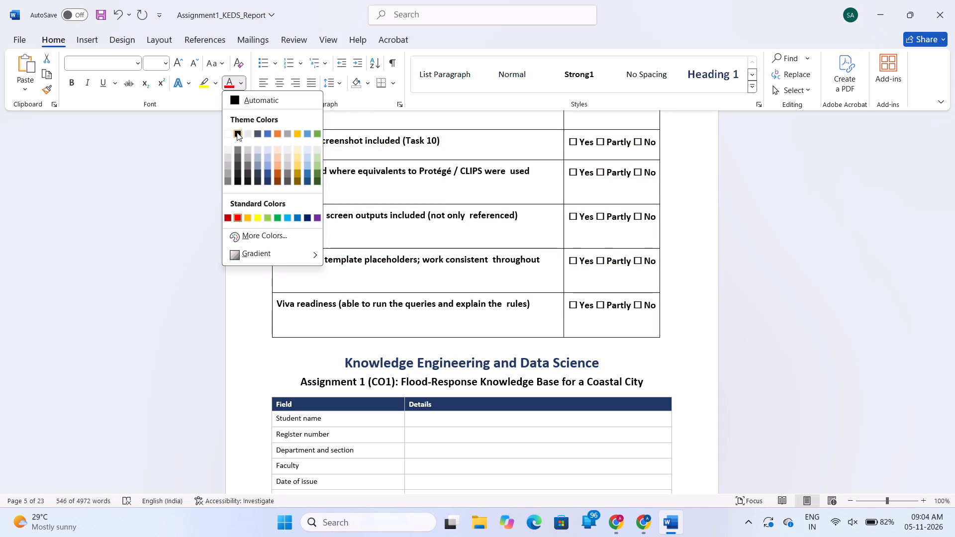
{"action": "left_click", "coordinate": [252, 169]}
{"action": "scroll", "coordinate": [300, 185], "scroll_direction": "up", "scroll_amount": 3}
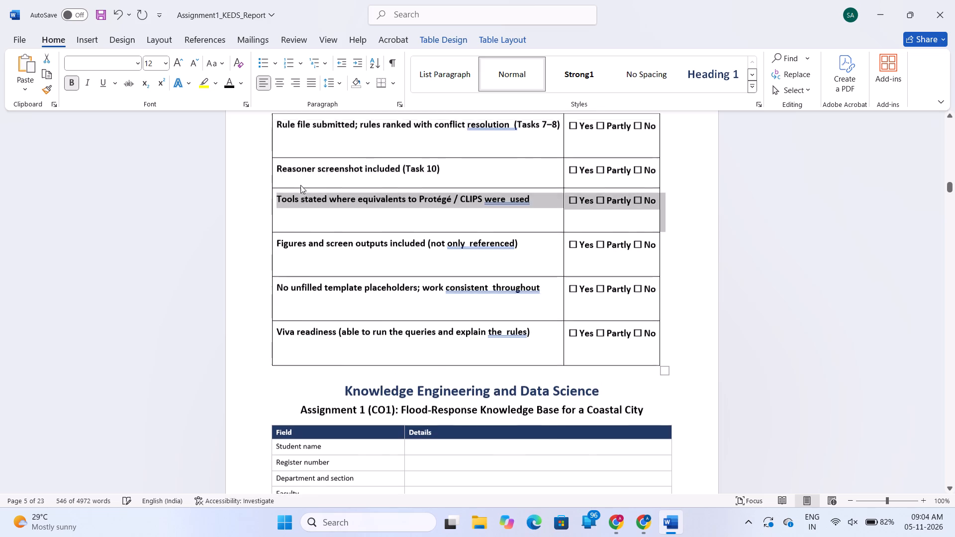
Widen the student details table on the first page and redistribute its columns to make room for entries beside both label columns.
{"action": "scroll", "coordinate": [300, 185], "scroll_direction": "up", "scroll_amount": 20}
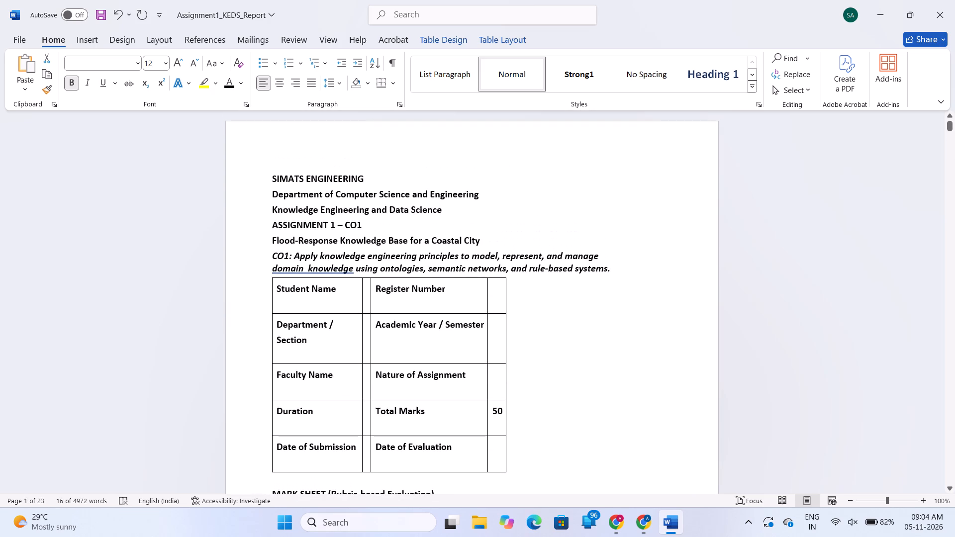
{"action": "left_click", "coordinate": [412, 307]}
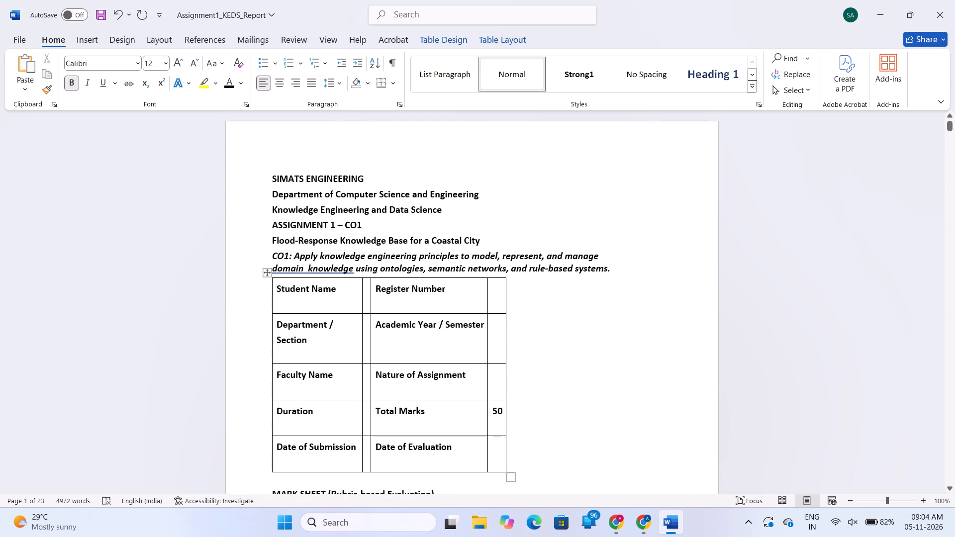
{"action": "left_click", "coordinate": [268, 275]}
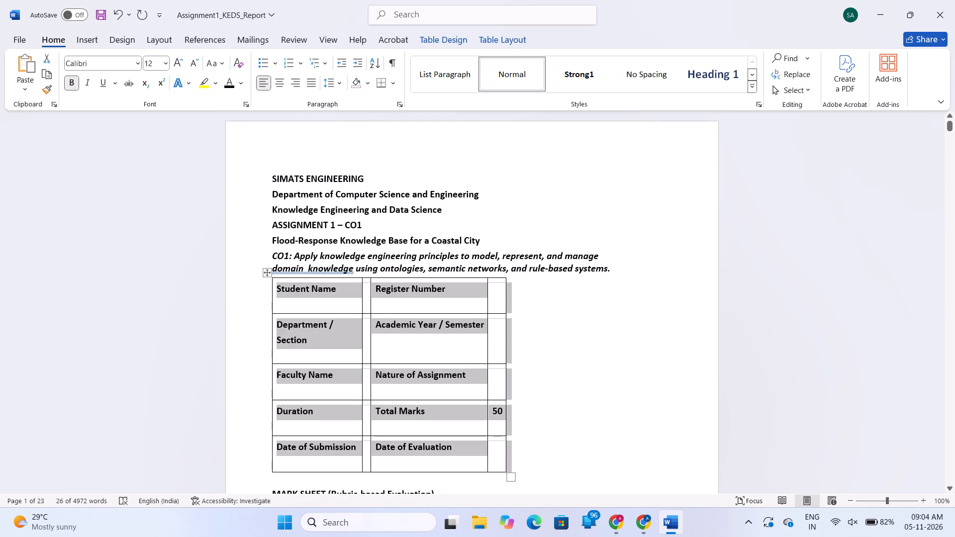
{"action": "left_click_drag", "start_coordinate": [505, 286], "coordinate": [623, 309]}
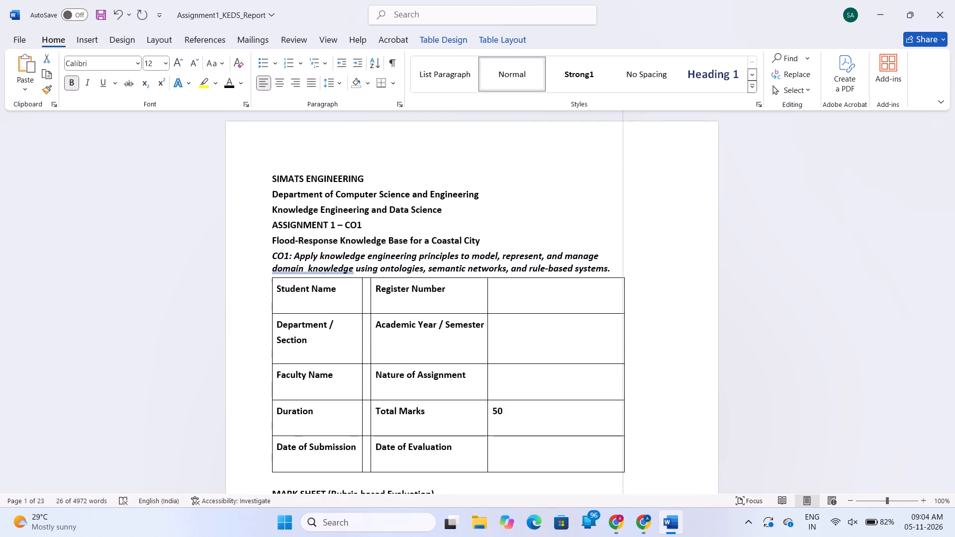
{"action": "left_click_drag", "start_coordinate": [623, 309], "coordinate": [624, 309]}
{"action": "left_click_drag", "start_coordinate": [487, 292], "coordinate": [532, 297]}
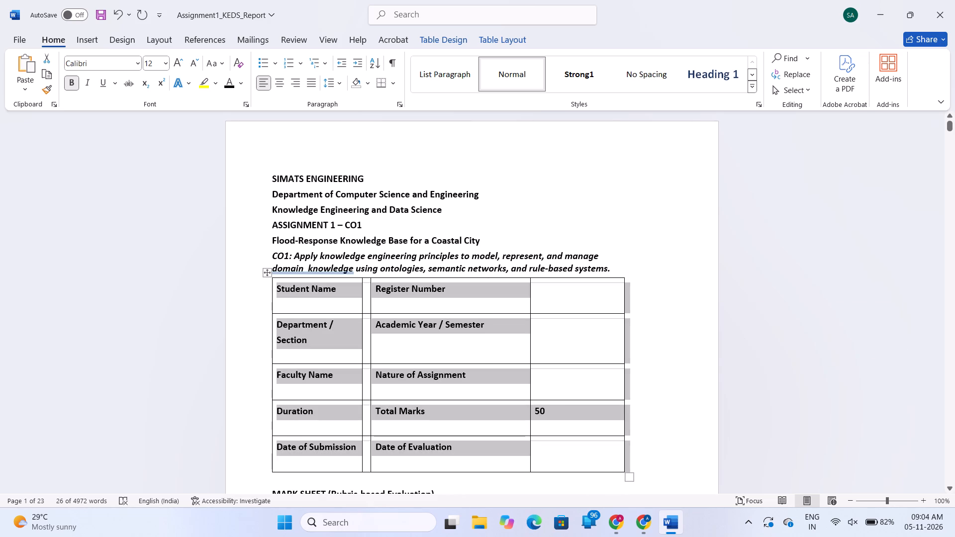
{"action": "left_click_drag", "start_coordinate": [371, 299], "coordinate": [440, 310]}
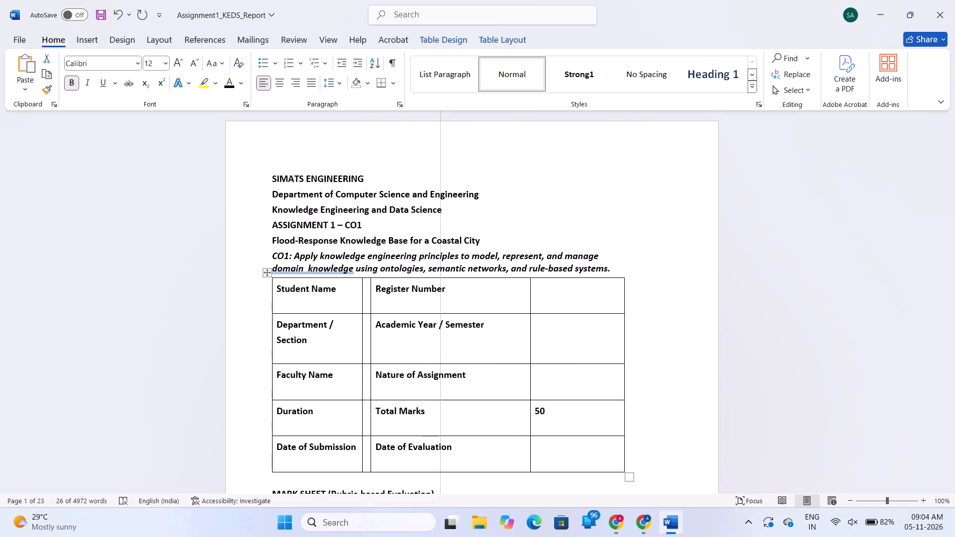
{"action": "left_click_drag", "start_coordinate": [440, 310], "coordinate": [445, 312]}
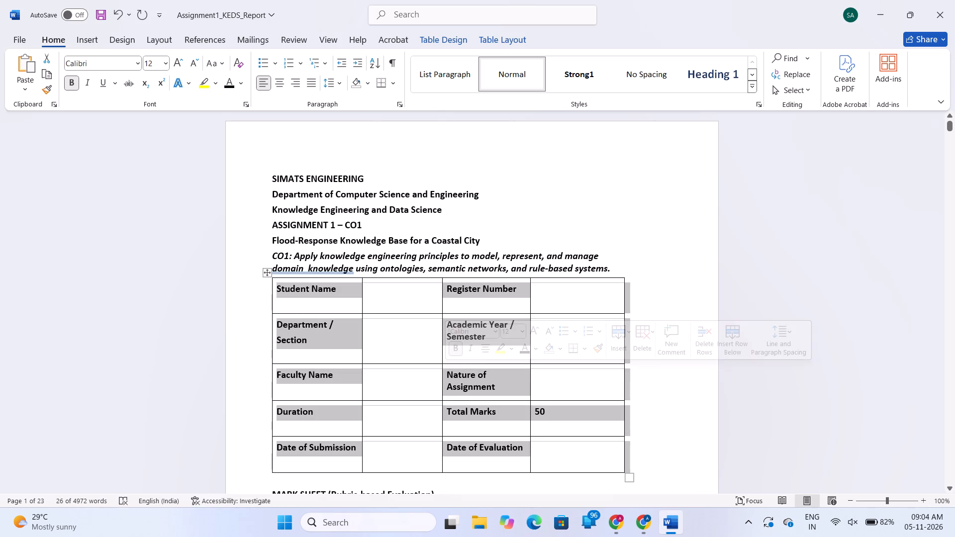
{"action": "left_click", "coordinate": [632, 211]}
Enter the student's name and the department/section CSA-AI in the student details table.
{"action": "left_click", "coordinate": [405, 298]}
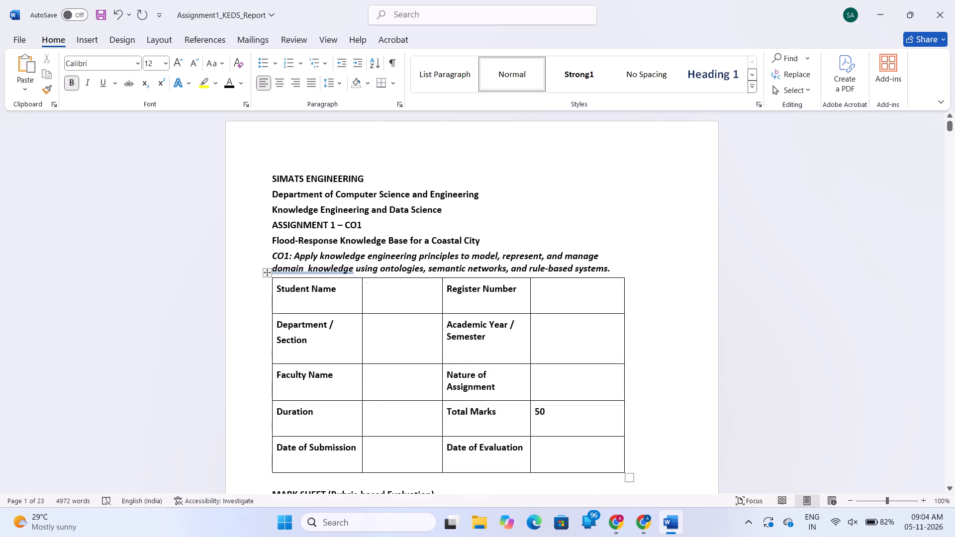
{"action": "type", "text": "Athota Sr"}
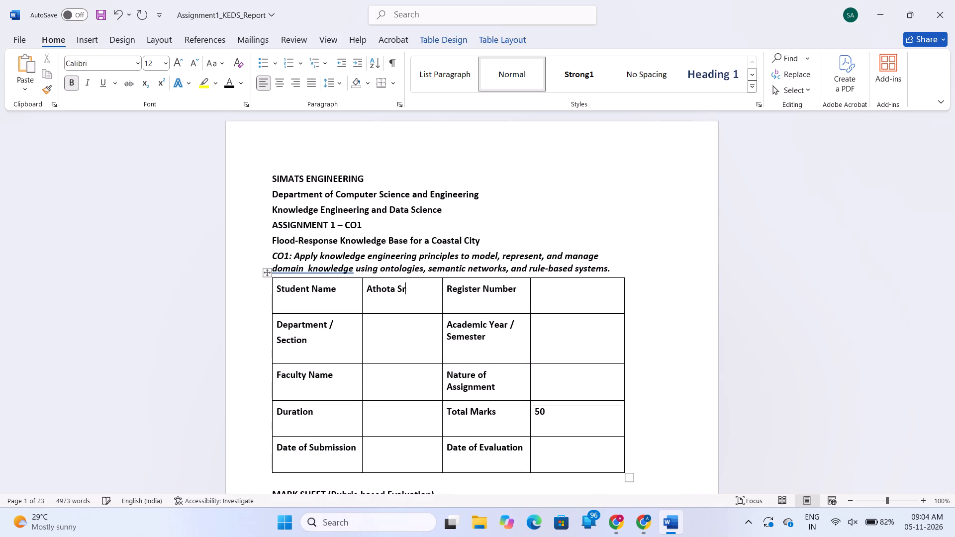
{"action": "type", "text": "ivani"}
{"action": "left_click", "coordinate": [383, 336]}
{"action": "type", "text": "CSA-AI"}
Enter the faculty member's name with the title Dr. in the Faculty Name row.
{"action": "left_click", "coordinate": [390, 390]}
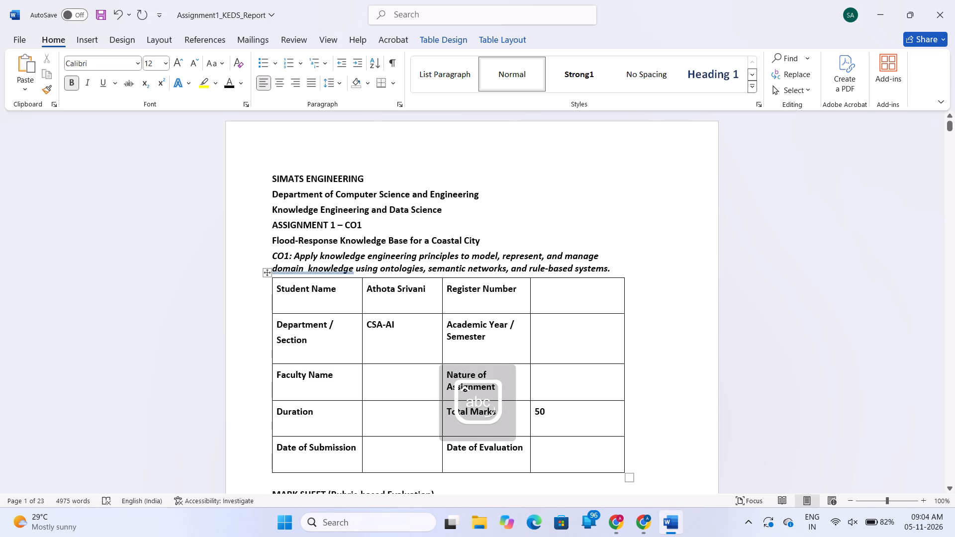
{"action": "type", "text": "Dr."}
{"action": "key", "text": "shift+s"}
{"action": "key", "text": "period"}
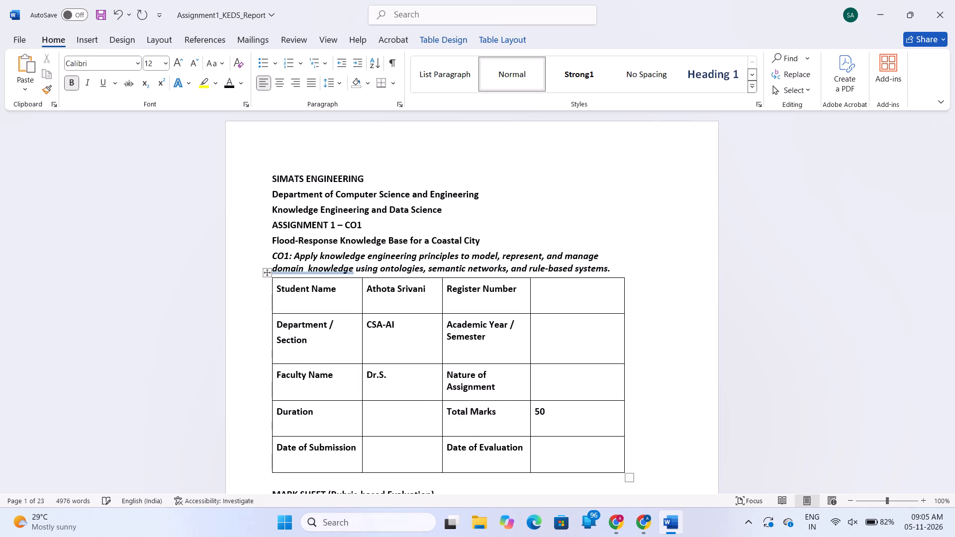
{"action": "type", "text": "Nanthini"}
Enter 05-11-26 as the Date of Submission in the student details table.
{"action": "left_click", "coordinate": [395, 409]}
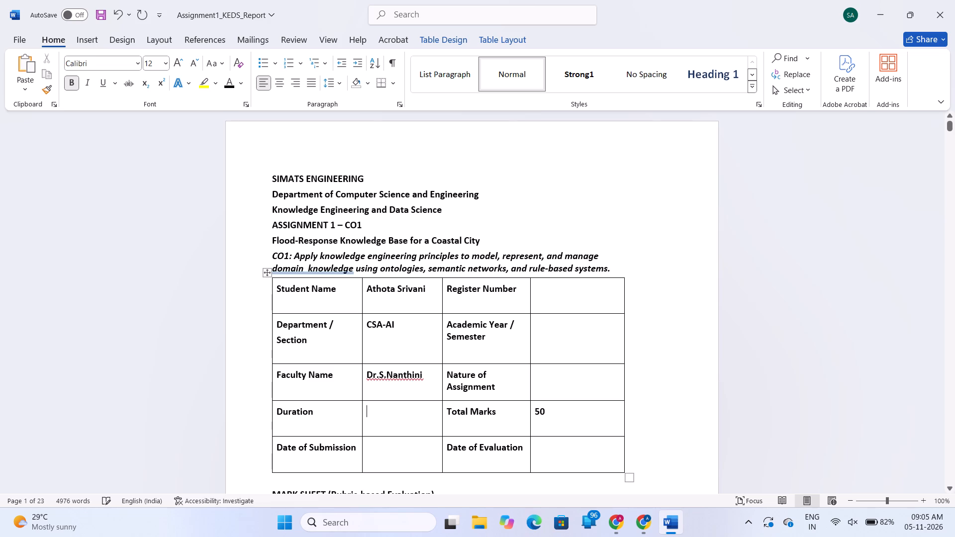
{"action": "left_click", "coordinate": [397, 448]}
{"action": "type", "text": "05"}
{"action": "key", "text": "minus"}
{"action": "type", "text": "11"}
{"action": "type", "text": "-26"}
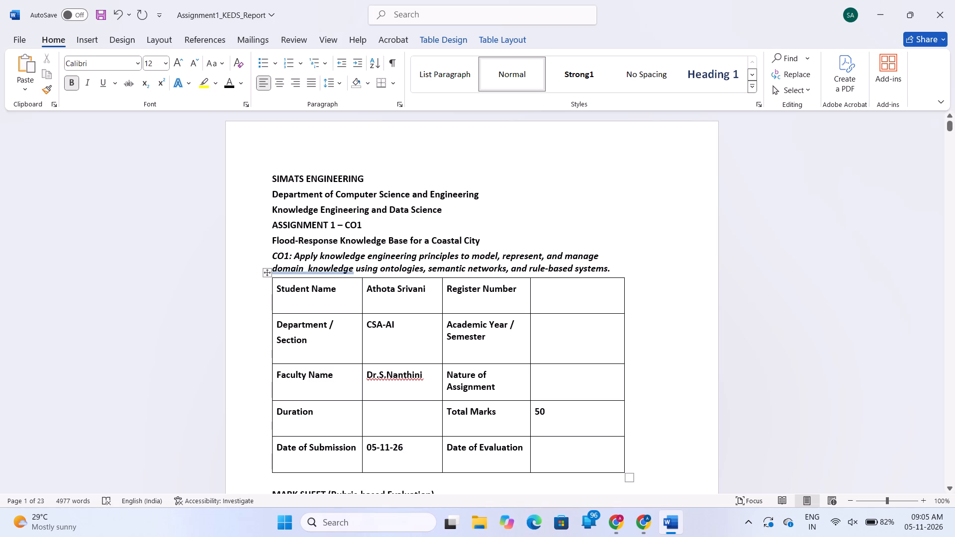
Enter the student's register number and set Academic Year / Semester to 2026 in the student details table.
{"action": "left_click", "coordinate": [552, 293]}
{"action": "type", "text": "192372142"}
{"action": "left_click", "coordinate": [569, 331]}
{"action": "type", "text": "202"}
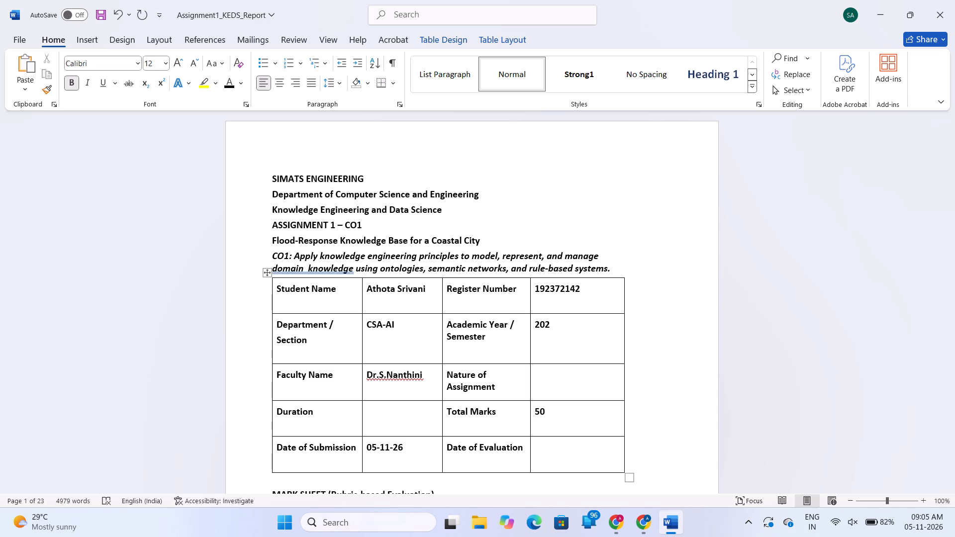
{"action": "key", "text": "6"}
Look through the report's pages, from the mark sheet through the task sections, and return to the front page.
{"action": "left_click", "coordinate": [548, 369]}
{"action": "scroll", "coordinate": [547, 372], "scroll_direction": "down", "scroll_amount": 6}
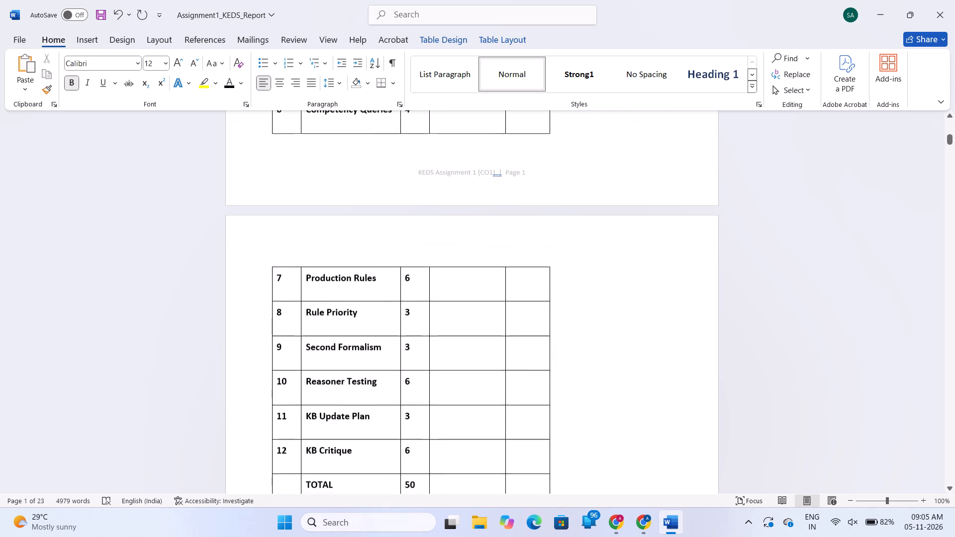
{"action": "scroll", "coordinate": [547, 372], "scroll_direction": "up", "scroll_amount": 2}
{"action": "scroll", "coordinate": [547, 372], "scroll_direction": "down", "scroll_amount": 11}
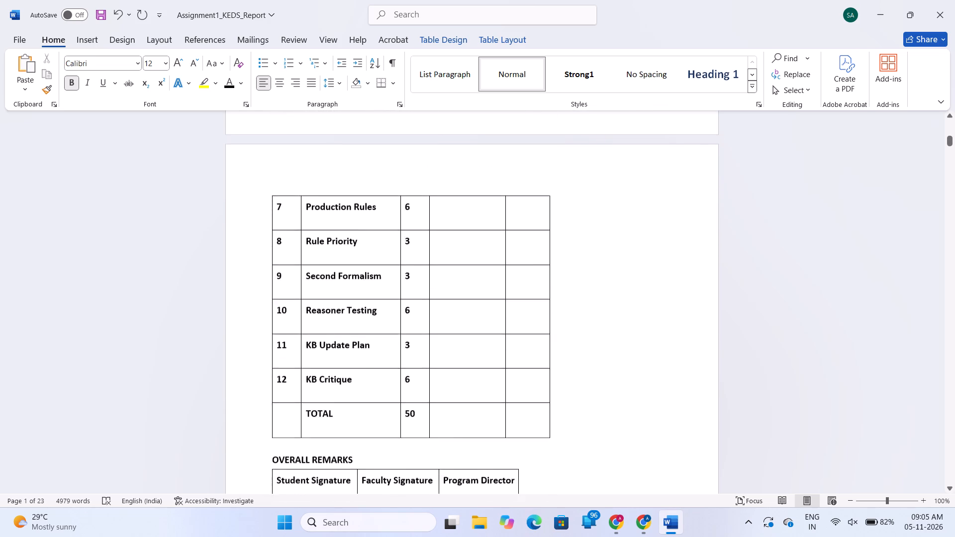
{"action": "scroll", "coordinate": [547, 372], "scroll_direction": "down", "scroll_amount": 3}
{"action": "scroll", "coordinate": [547, 372], "scroll_direction": "up", "scroll_amount": 2}
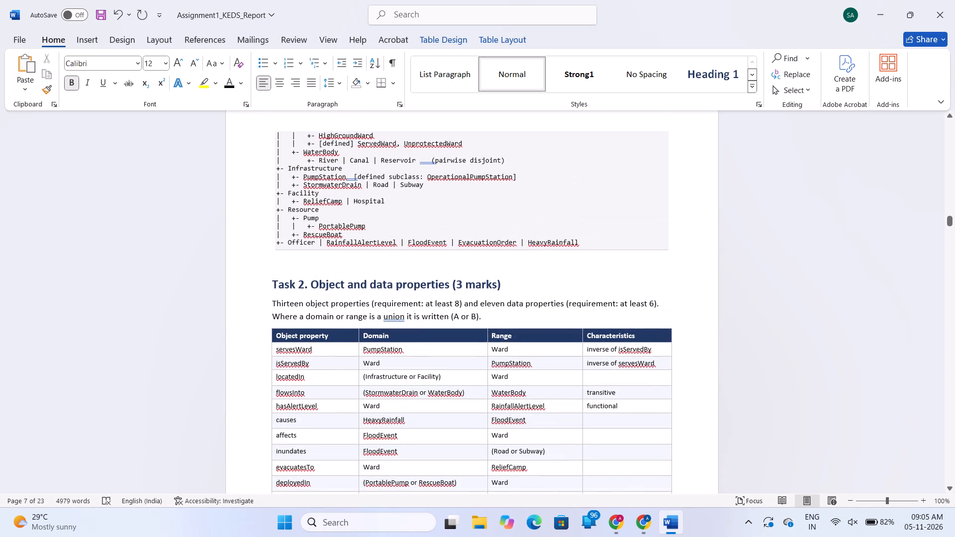
{"action": "scroll", "coordinate": [565, 334], "scroll_direction": "down", "scroll_amount": 12}
{"action": "right_click", "coordinate": [565, 334]}
{"action": "scroll", "coordinate": [565, 334], "scroll_direction": "down", "scroll_amount": 1}
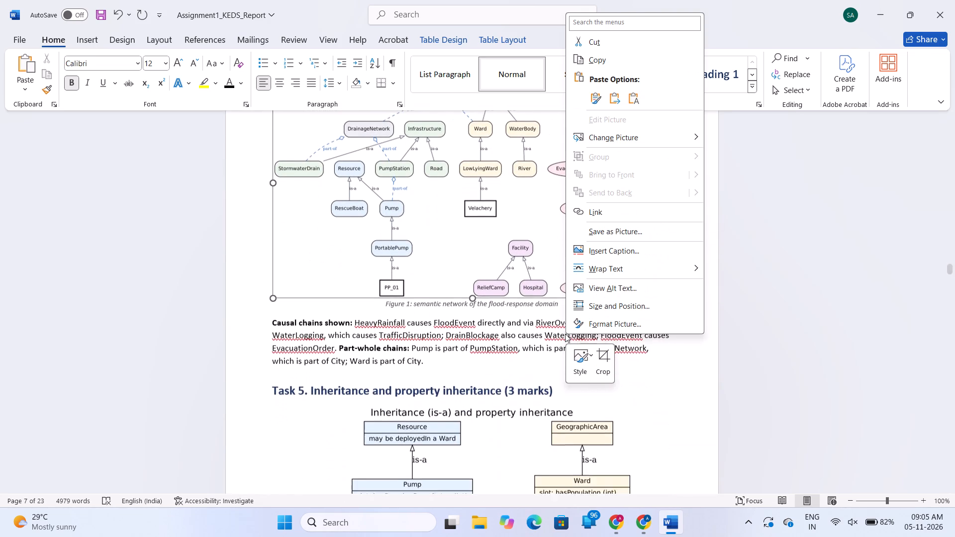
{"action": "scroll", "coordinate": [565, 334], "scroll_direction": "down", "scroll_amount": 1}
{"action": "left_click", "coordinate": [457, 359]}
{"action": "scroll", "coordinate": [457, 359], "scroll_direction": "down", "scroll_amount": 8}
{"action": "scroll", "coordinate": [457, 359], "scroll_direction": "down", "scroll_amount": 14}
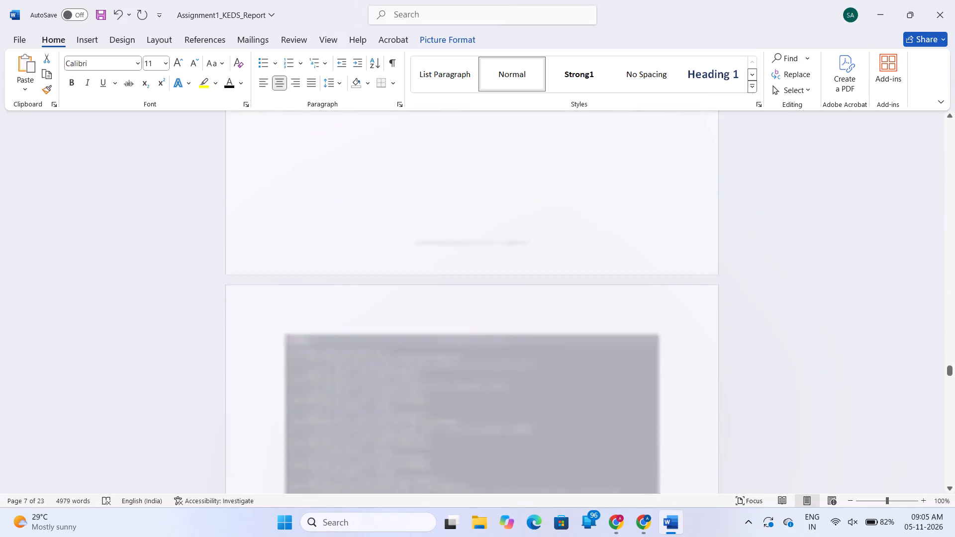
{"action": "scroll", "coordinate": [457, 359], "scroll_direction": "down", "scroll_amount": 20}
{"action": "scroll", "coordinate": [457, 359], "scroll_direction": "down", "scroll_amount": 20}
{"action": "scroll", "coordinate": [457, 359], "scroll_direction": "down", "scroll_amount": 20}
{"action": "scroll", "coordinate": [457, 359], "scroll_direction": "down", "scroll_amount": 8}
{"action": "scroll", "coordinate": [457, 359], "scroll_direction": "up", "scroll_amount": 13}
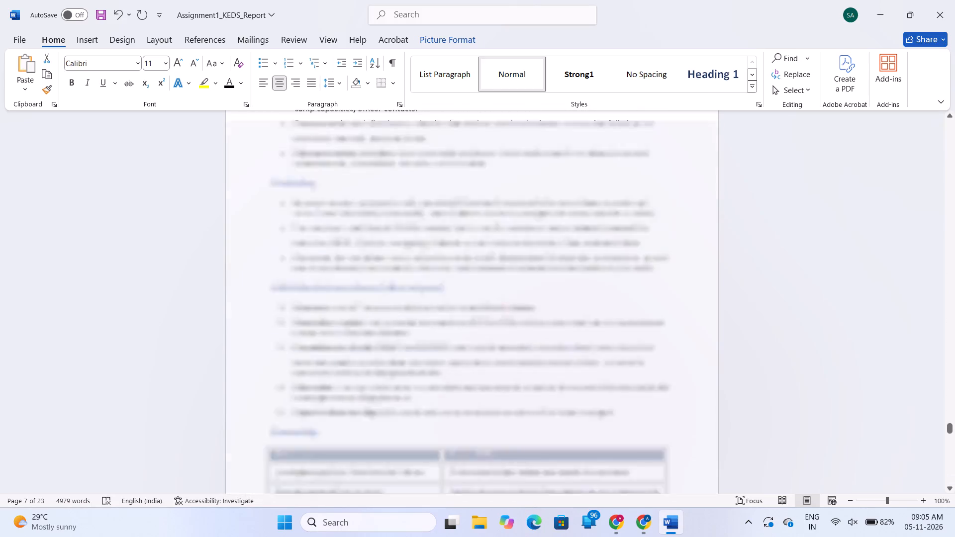
{"action": "scroll", "coordinate": [457, 359], "scroll_direction": "up", "scroll_amount": 20}
{"action": "scroll", "coordinate": [457, 359], "scroll_direction": "up", "scroll_amount": 20}
{"action": "scroll", "coordinate": [457, 359], "scroll_direction": "up", "scroll_amount": 10}
{"action": "right_click", "coordinate": [457, 359]}
{"action": "scroll", "coordinate": [457, 359], "scroll_direction": "up", "scroll_amount": 20}
{"action": "scroll", "coordinate": [457, 359], "scroll_direction": "up", "scroll_amount": 20}
{"action": "scroll", "coordinate": [457, 359], "scroll_direction": "up", "scroll_amount": 20}
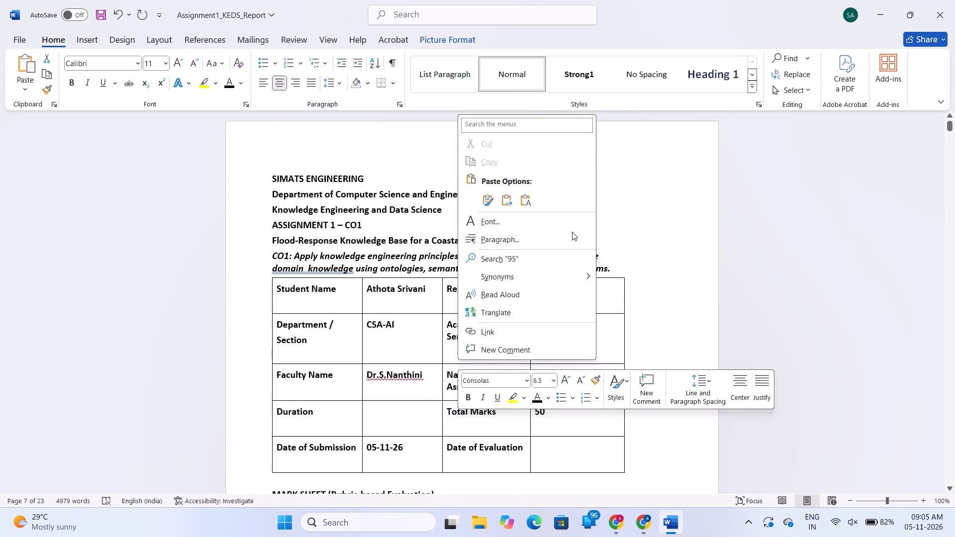
{"action": "left_click", "coordinate": [353, 191]}
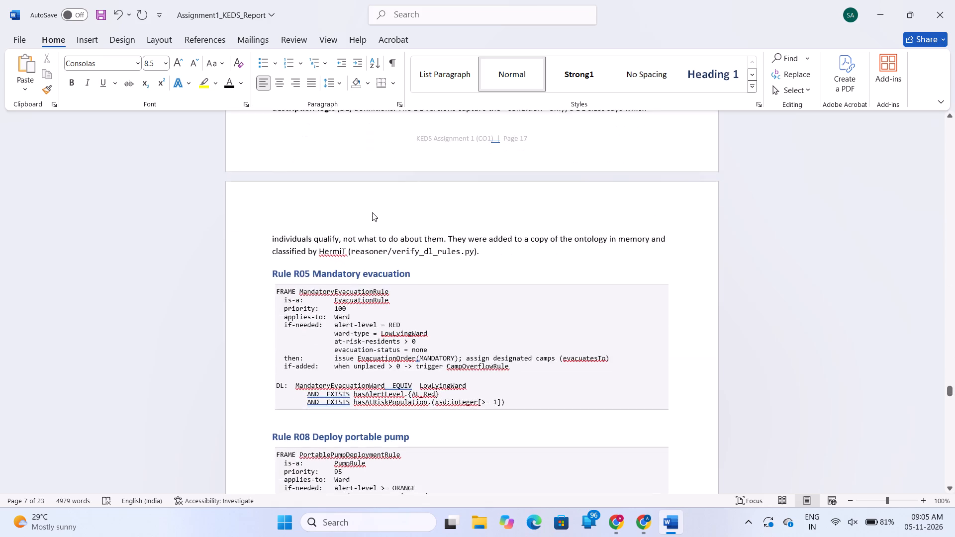
{"action": "scroll", "coordinate": [372, 212], "scroll_direction": "up", "scroll_amount": 20}
{"action": "scroll", "coordinate": [372, 212], "scroll_direction": "up", "scroll_amount": 20}
{"action": "scroll", "coordinate": [372, 212], "scroll_direction": "up", "scroll_amount": 15}
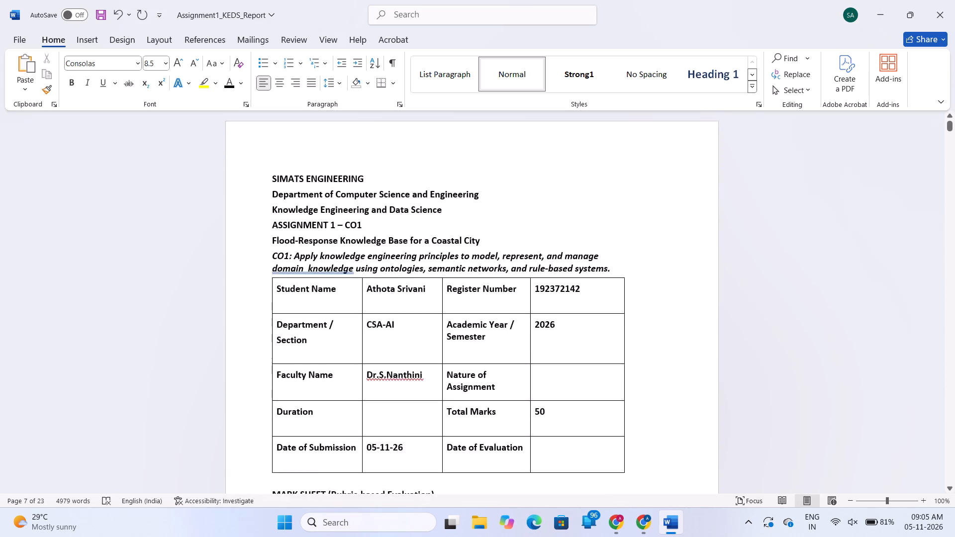
{"action": "scroll", "coordinate": [372, 212], "scroll_direction": "up", "scroll_amount": 4}
Centre the five heading lines on the front page, from SIMATS ENGINEERING through Flood-Response Knowledge Base for a Coastal City.
{"action": "left_click", "coordinate": [615, 269]}
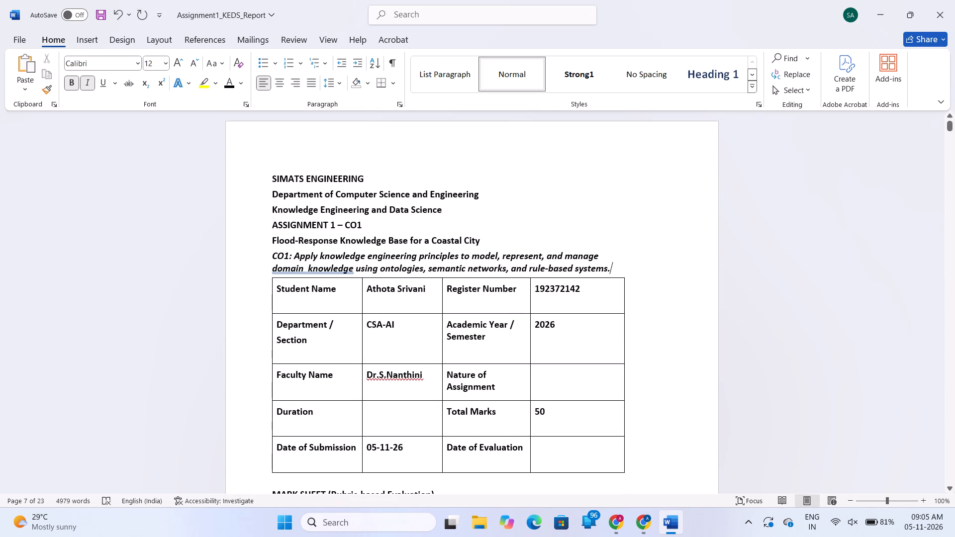
{"action": "left_click_drag", "start_coordinate": [493, 239], "coordinate": [374, 220]}
{"action": "left_click_drag", "start_coordinate": [374, 220], "coordinate": [260, 173]}
{"action": "left_click", "coordinate": [277, 79]}
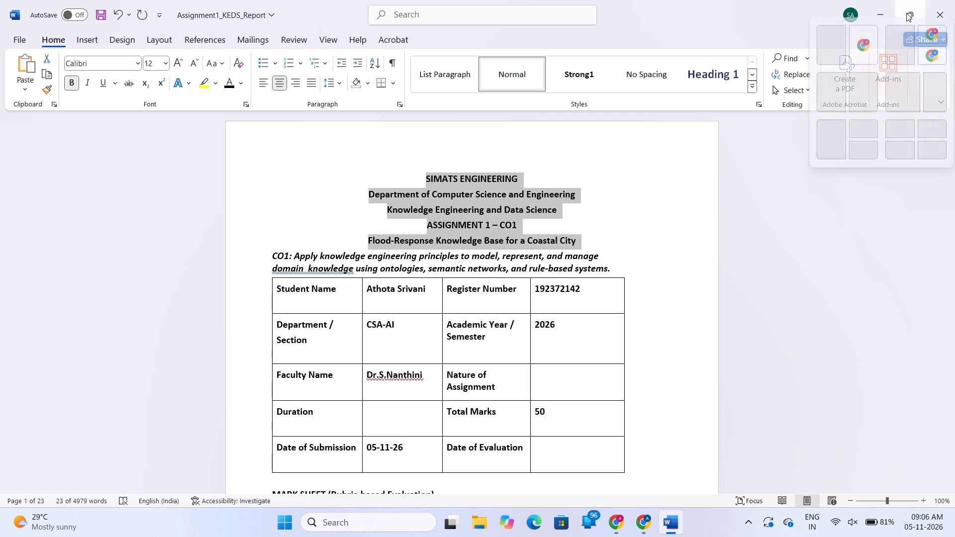
Place the Word report side by side with the Assignment_1_Front_Page Google Doc and show the Google Doc's first page.
{"action": "left_click", "coordinate": [838, 44]}
{"action": "scroll", "coordinate": [706, 224], "scroll_direction": "up", "scroll_amount": 11}
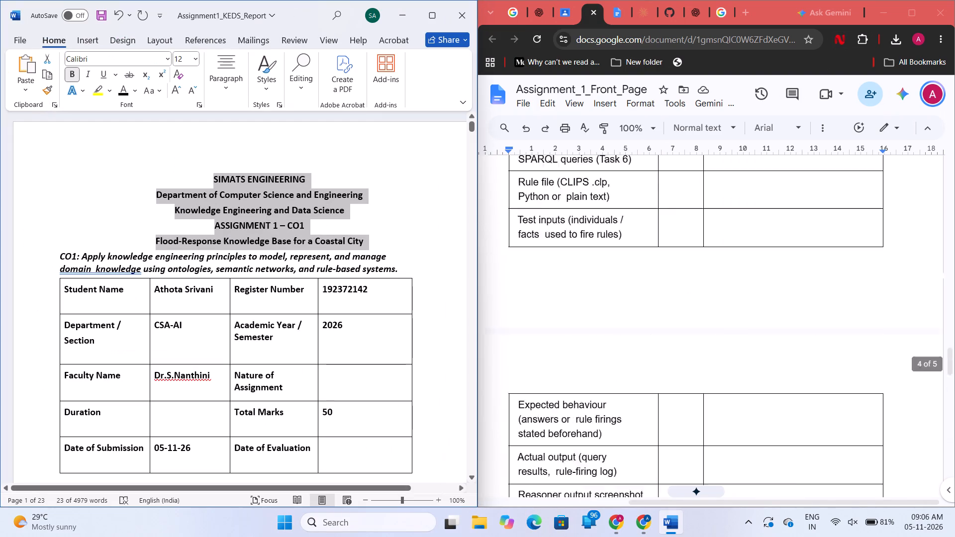
{"action": "scroll", "coordinate": [706, 224], "scroll_direction": "up", "scroll_amount": 20}
{"action": "scroll", "coordinate": [706, 224], "scroll_direction": "up", "scroll_amount": 7}
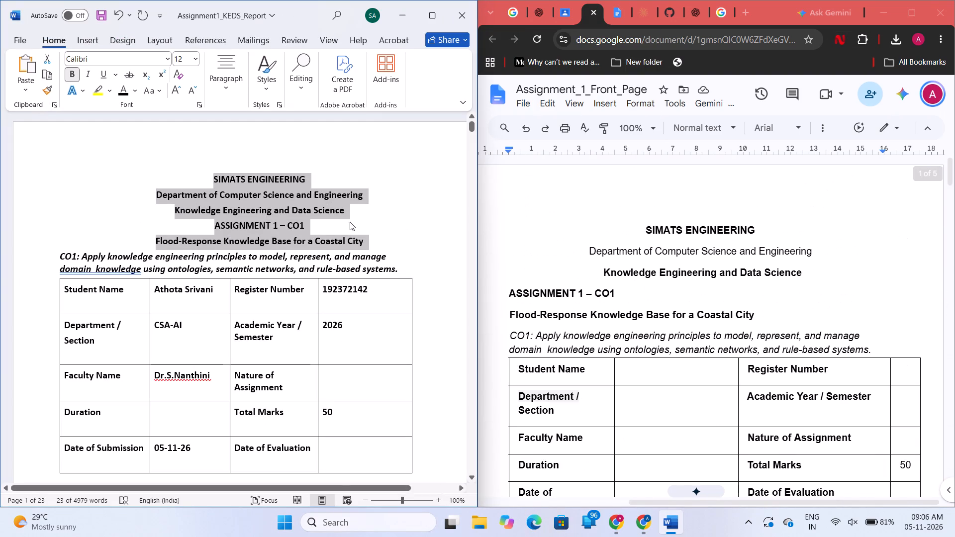
Left-align the ASSIGNMENT 1 – CO1 and Flood-Response Knowledge Base for a Coastal City lines in the Word report.
{"action": "left_click", "coordinate": [343, 222]}
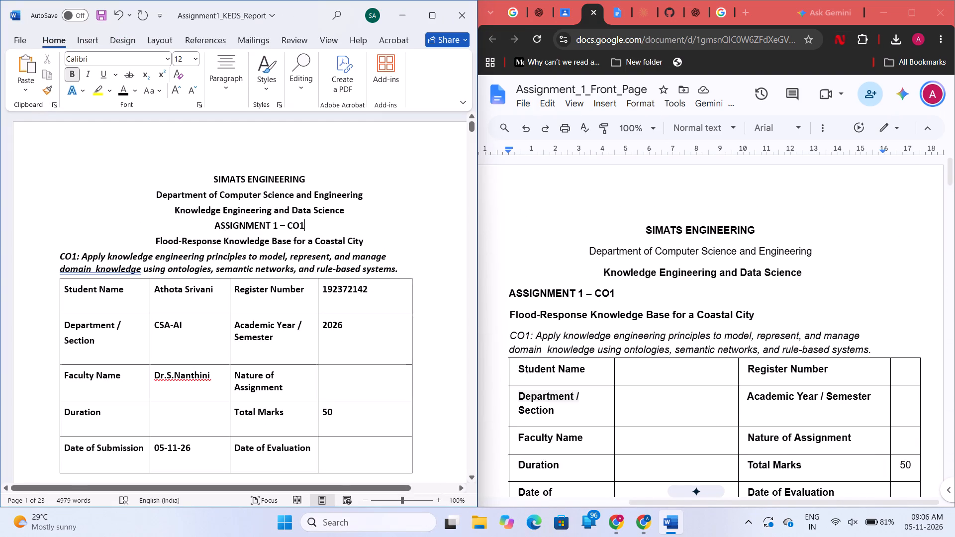
{"action": "left_click_drag", "start_coordinate": [376, 242], "coordinate": [191, 225]}
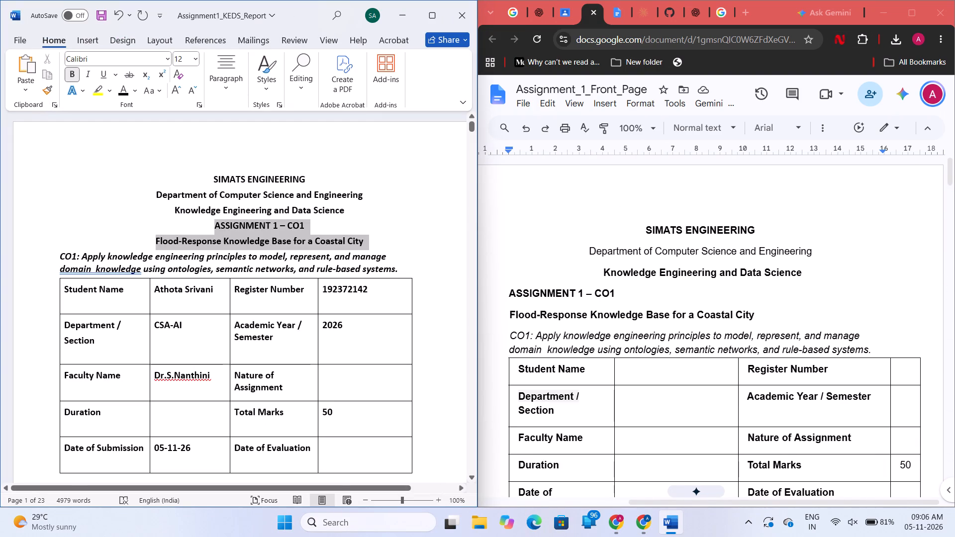
{"action": "left_click_drag", "start_coordinate": [191, 225], "coordinate": [192, 225]}
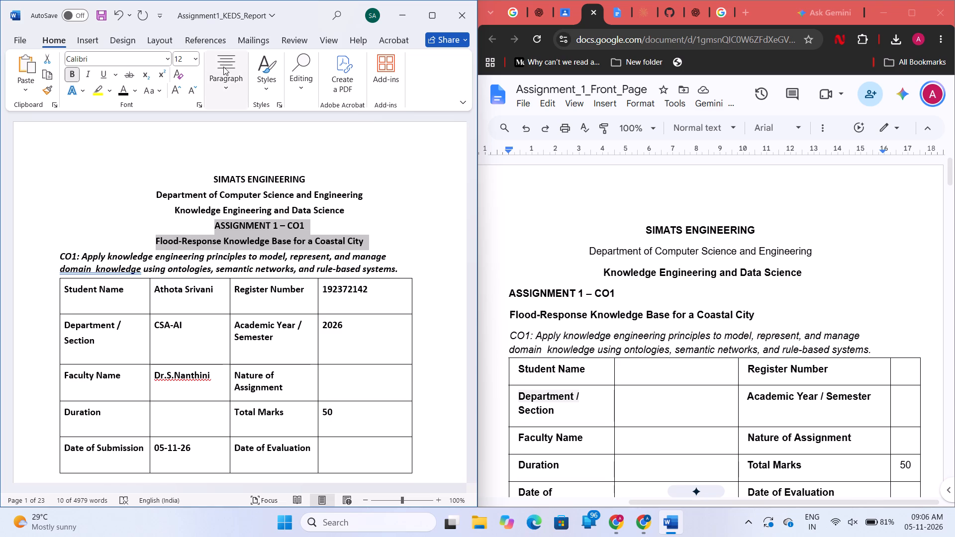
{"action": "left_click", "coordinate": [223, 69]}
{"action": "left_click", "coordinate": [214, 142]}
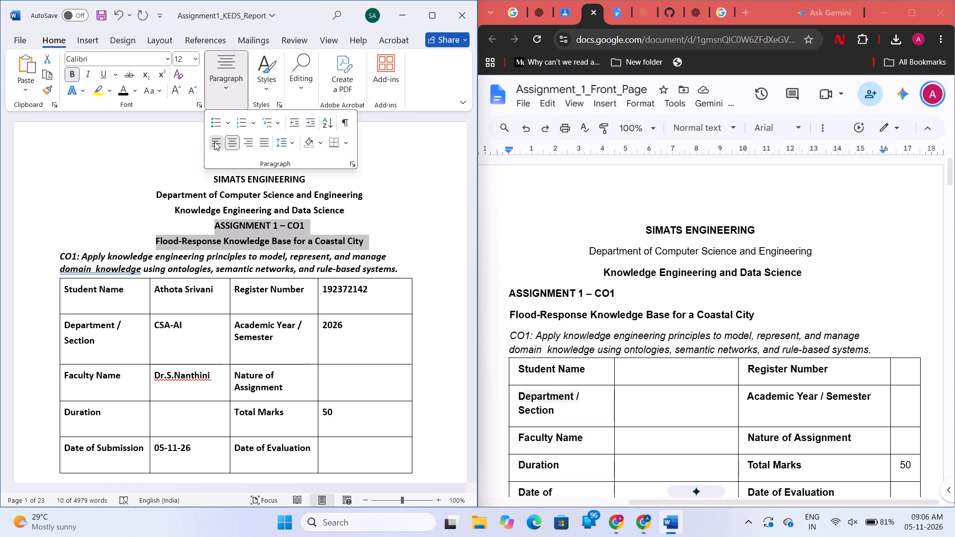
Remove bold from the italic CO1 outcome paragraph above the student details table.
{"action": "left_click", "coordinate": [107, 269]}
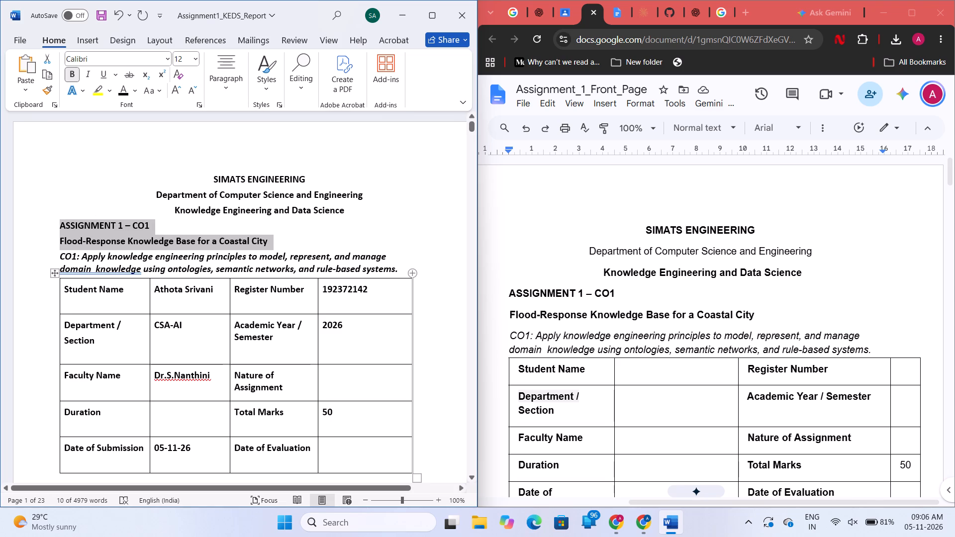
{"action": "left_click_drag", "start_coordinate": [400, 268], "coordinate": [47, 256]}
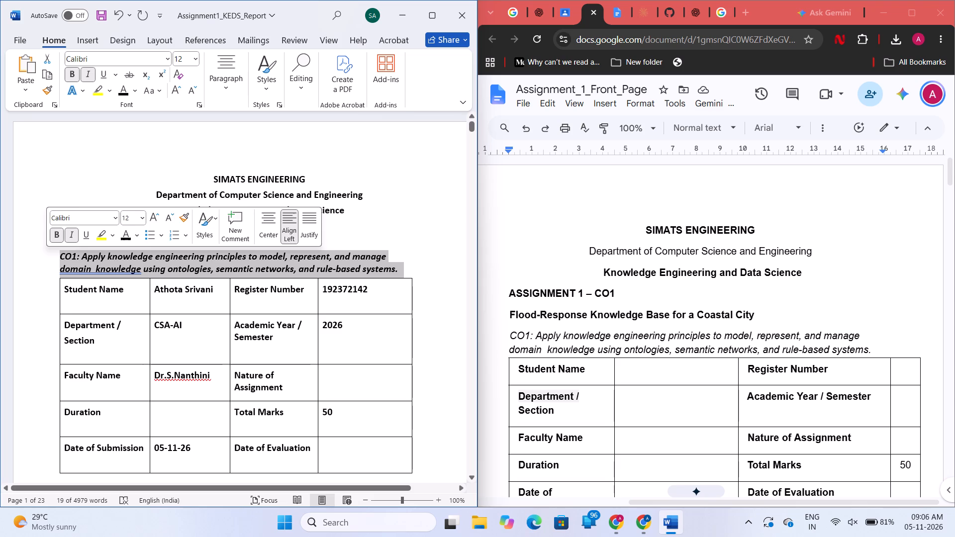
{"action": "key", "text": "ctrl+b"}
{"action": "left_click", "coordinate": [335, 214]}
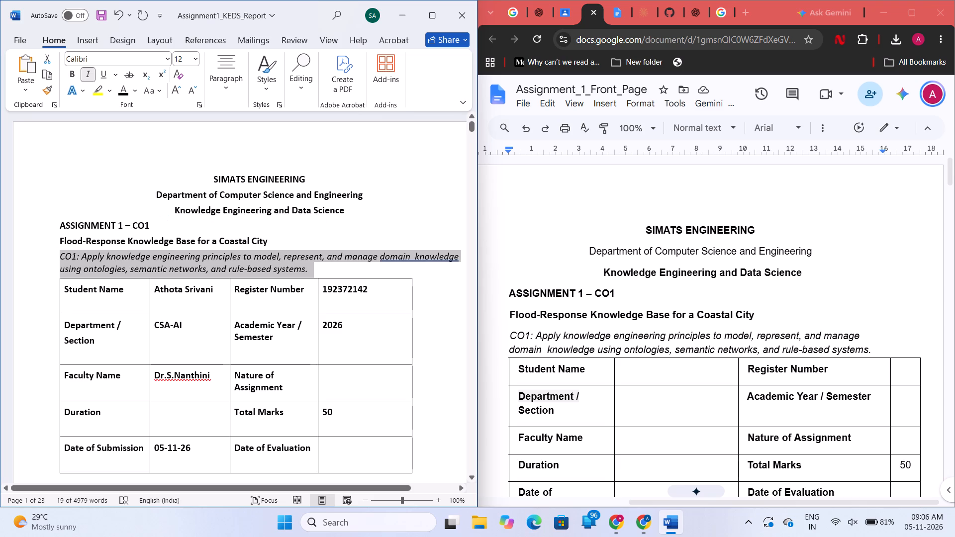
Compare the formatting of the report's mark sheet, evidence and checklist tables with the same tables in the Assignment_1_Front_Page Google Doc.
{"action": "scroll", "coordinate": [335, 214], "scroll_direction": "down", "scroll_amount": 3}
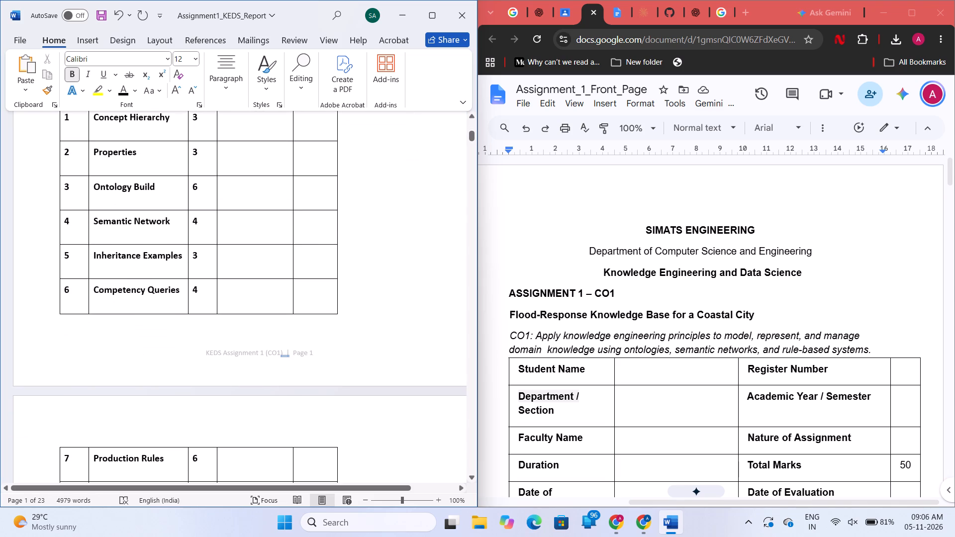
{"action": "scroll", "coordinate": [774, 311], "scroll_direction": "down", "scroll_amount": 13}
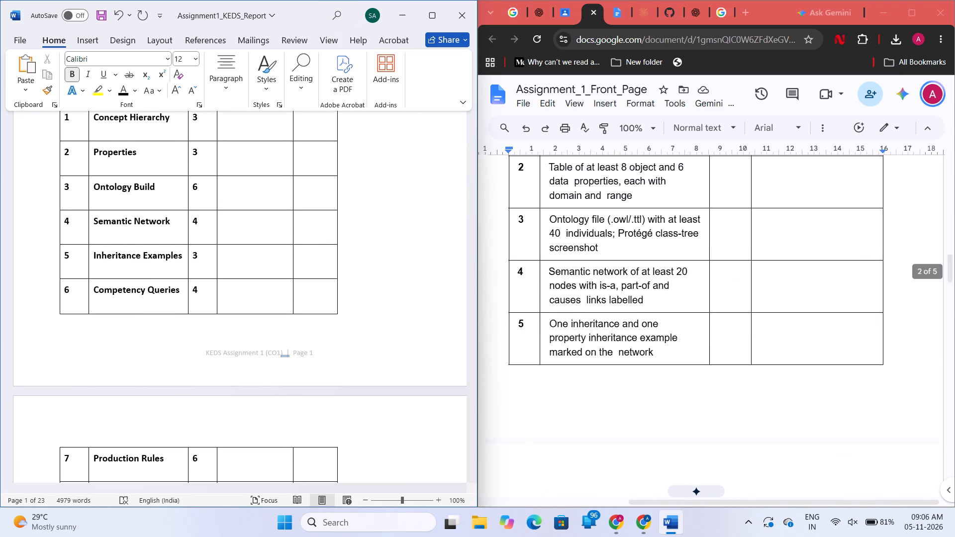
{"action": "scroll", "coordinate": [774, 311], "scroll_direction": "down", "scroll_amount": 8}
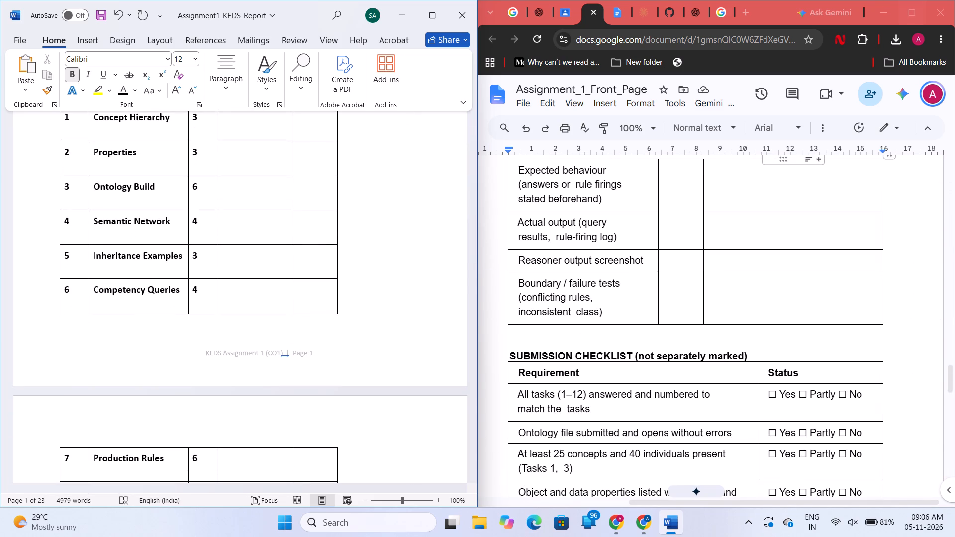
{"action": "scroll", "coordinate": [557, 364], "scroll_direction": "down", "scroll_amount": 6}
{"action": "scroll", "coordinate": [288, 338], "scroll_direction": "down", "scroll_amount": 4}
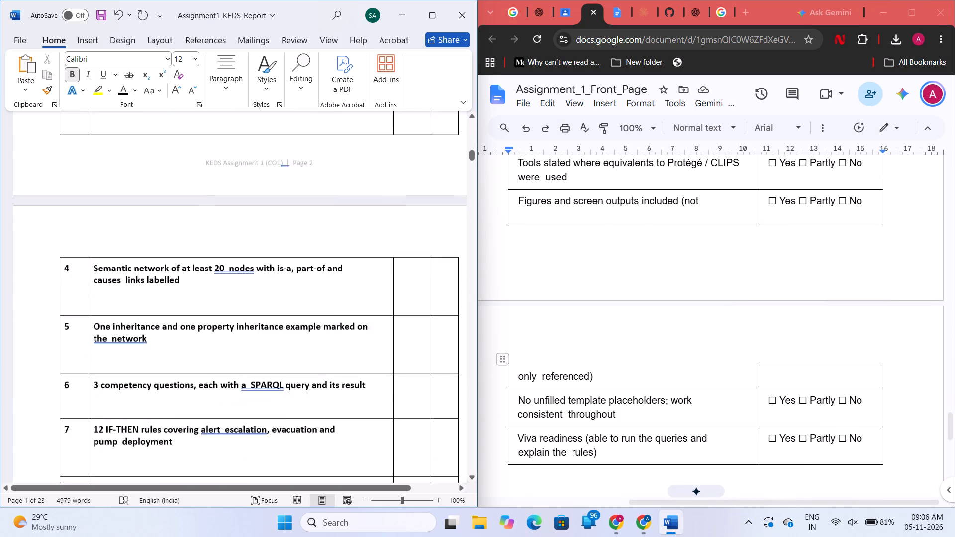
{"action": "scroll", "coordinate": [288, 338], "scroll_direction": "up", "scroll_amount": 3}
{"action": "scroll", "coordinate": [620, 304], "scroll_direction": "up", "scroll_amount": 4}
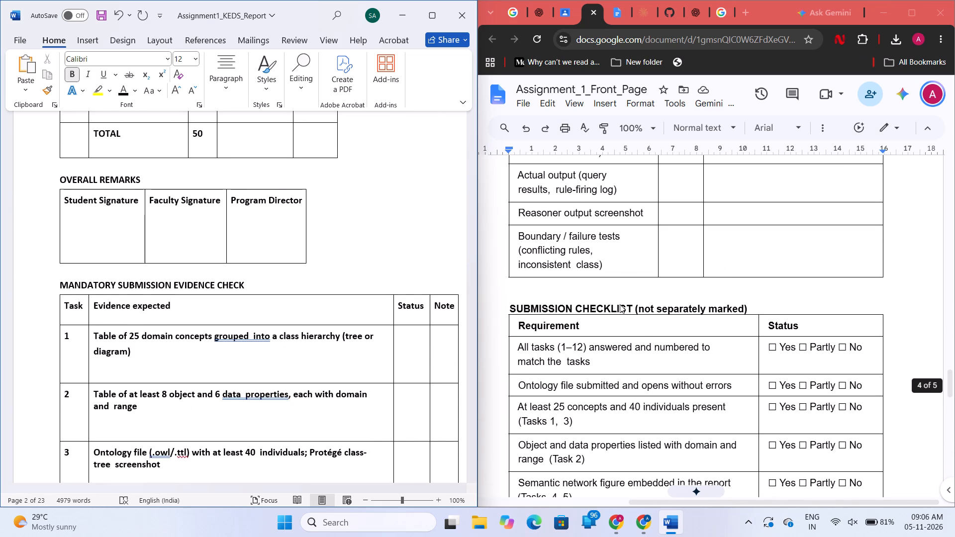
{"action": "scroll", "coordinate": [575, 299], "scroll_direction": "up", "scroll_amount": 3}
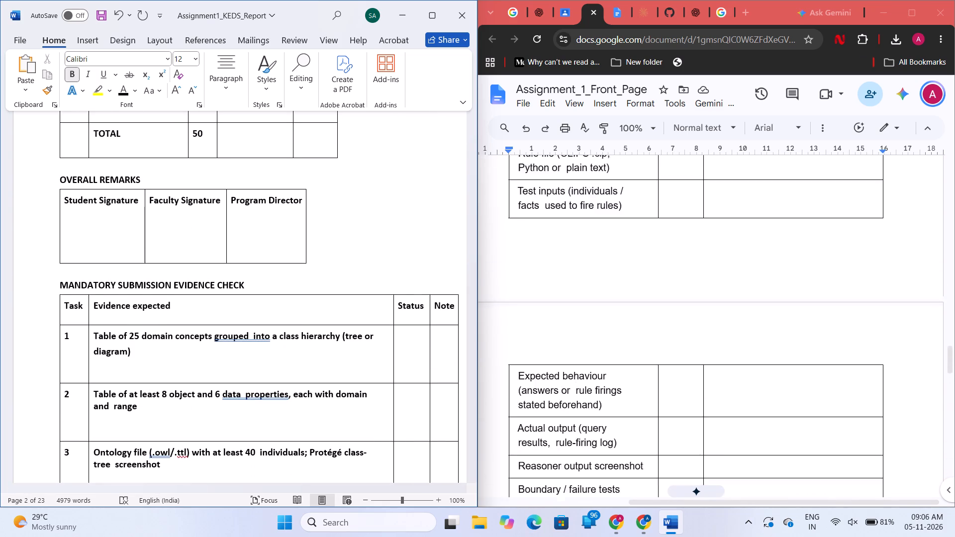
{"action": "scroll", "coordinate": [575, 299], "scroll_direction": "up", "scroll_amount": 6}
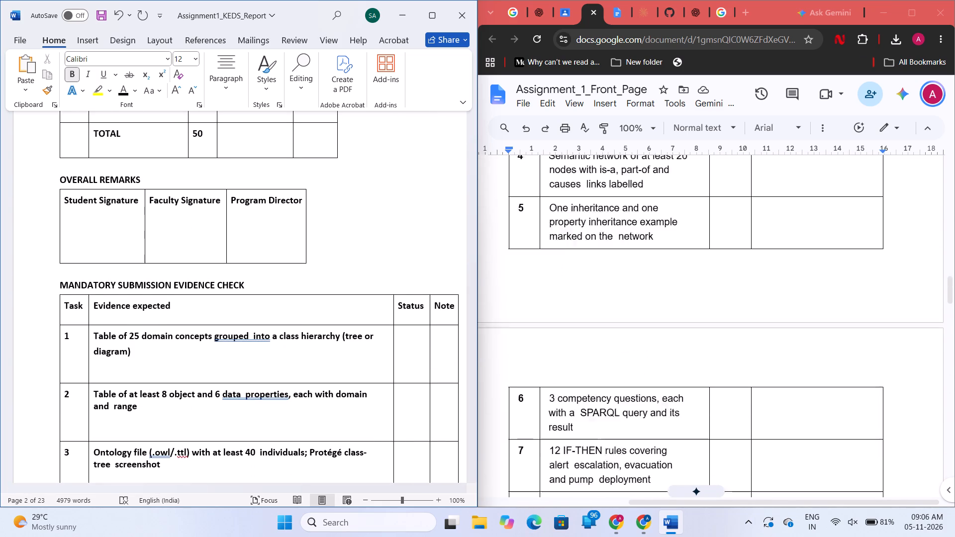
{"action": "scroll", "coordinate": [575, 299], "scroll_direction": "up", "scroll_amount": 1}
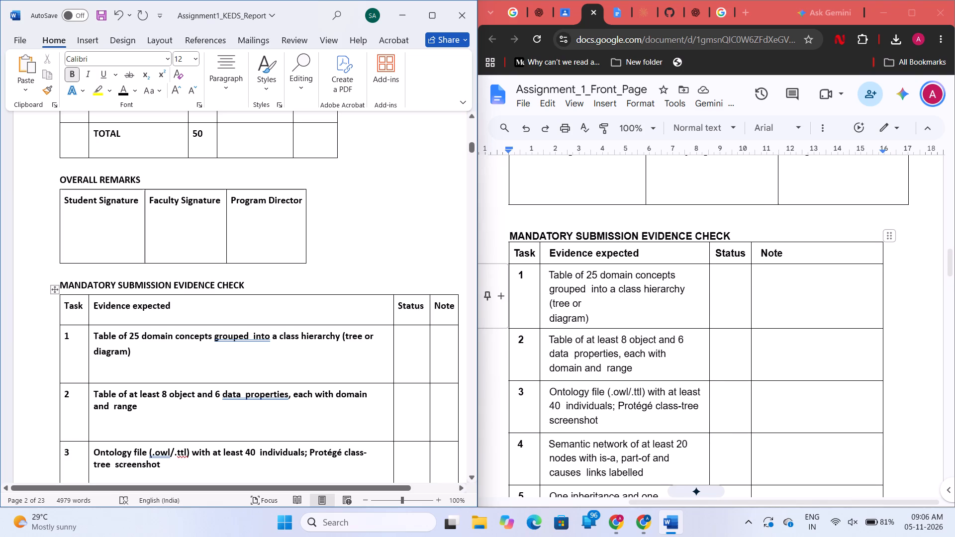
Remove bold from task rows 1 to 12 under MANDATORY SUBMISSION EVIDENCE CHECK in the report, leaving the header row bold.
{"action": "left_click_drag", "start_coordinate": [64, 335], "coordinate": [218, 496]}
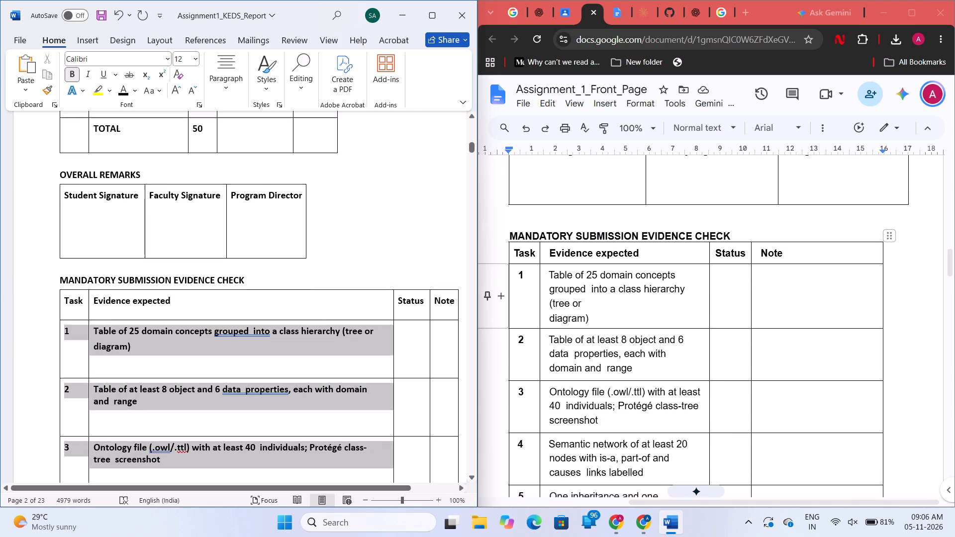
{"action": "left_click_drag", "start_coordinate": [218, 496], "coordinate": [228, 480]}
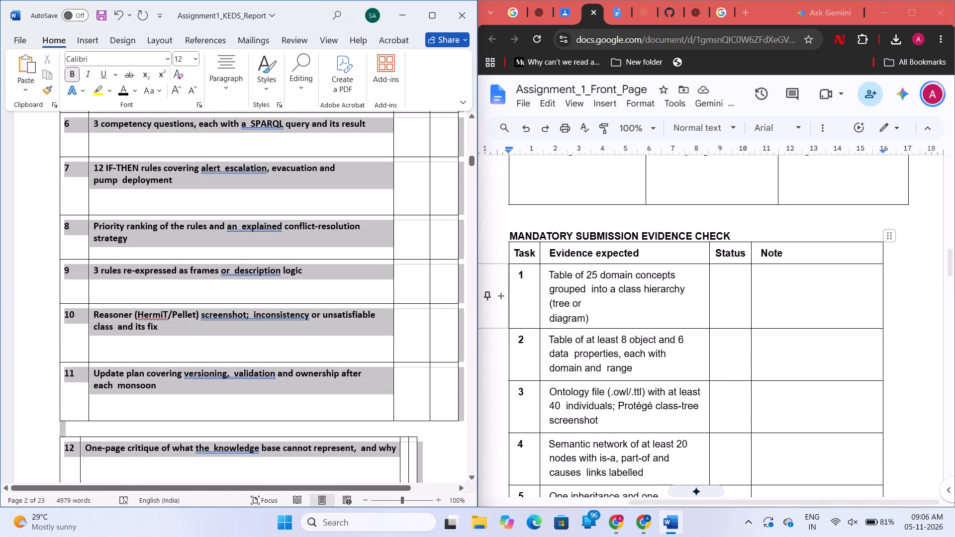
{"action": "left_click_drag", "start_coordinate": [228, 480], "coordinate": [307, 180]}
{"action": "key", "text": "ctrl+b"}
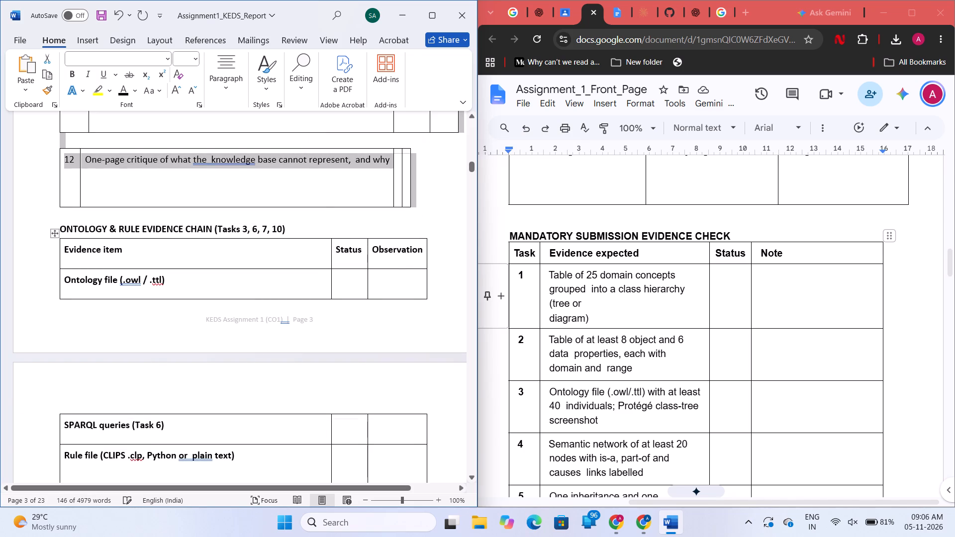
{"action": "left_click", "coordinate": [284, 253]}
Remove bold from the evidence items under ONTOLOGY & RULE EVIDENCE CHAIN, from Ontology file through Boundary / failure tests.
{"action": "scroll", "coordinate": [298, 302], "scroll_direction": "down", "scroll_amount": 1}
{"action": "scroll", "coordinate": [584, 304], "scroll_direction": "down", "scroll_amount": 5}
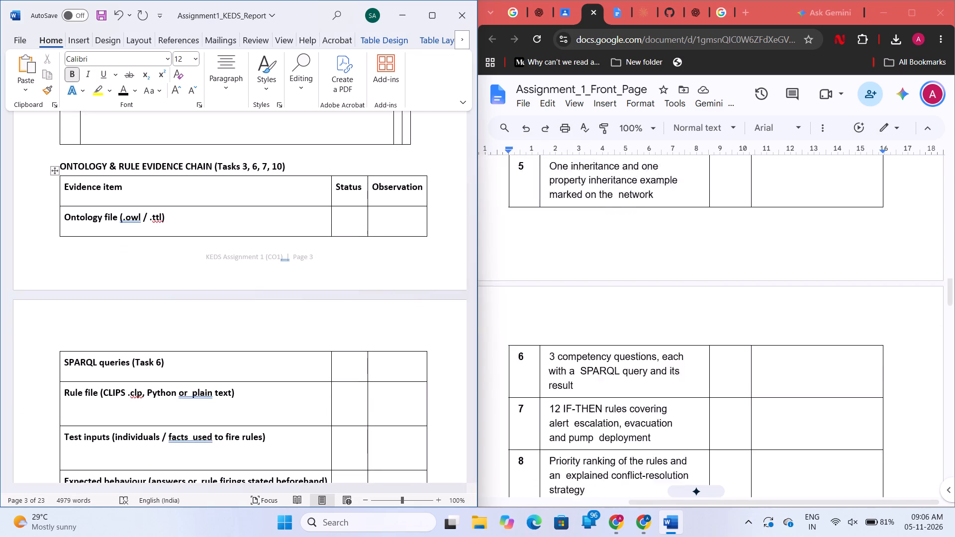
{"action": "scroll", "coordinate": [584, 304], "scroll_direction": "up", "scroll_amount": 3}
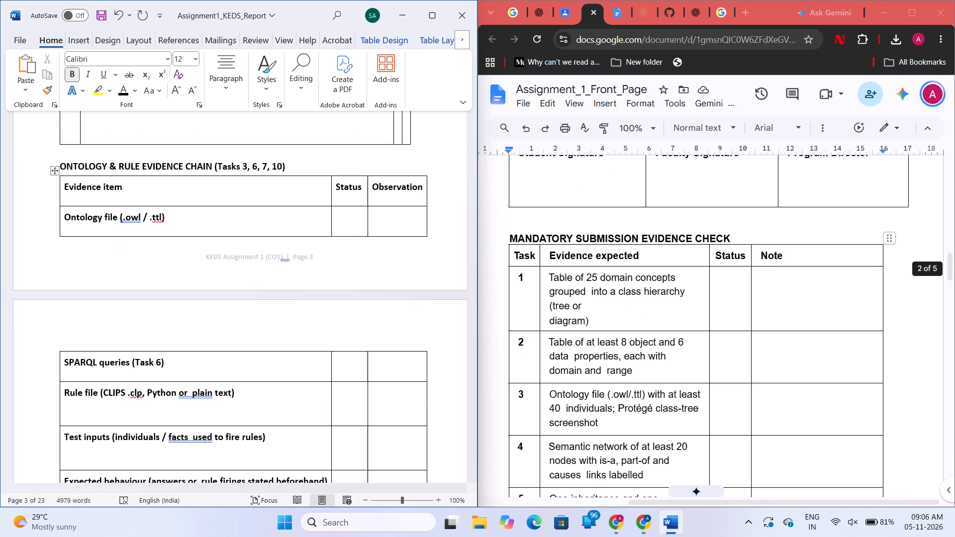
{"action": "scroll", "coordinate": [653, 262], "scroll_direction": "down", "scroll_amount": 4}
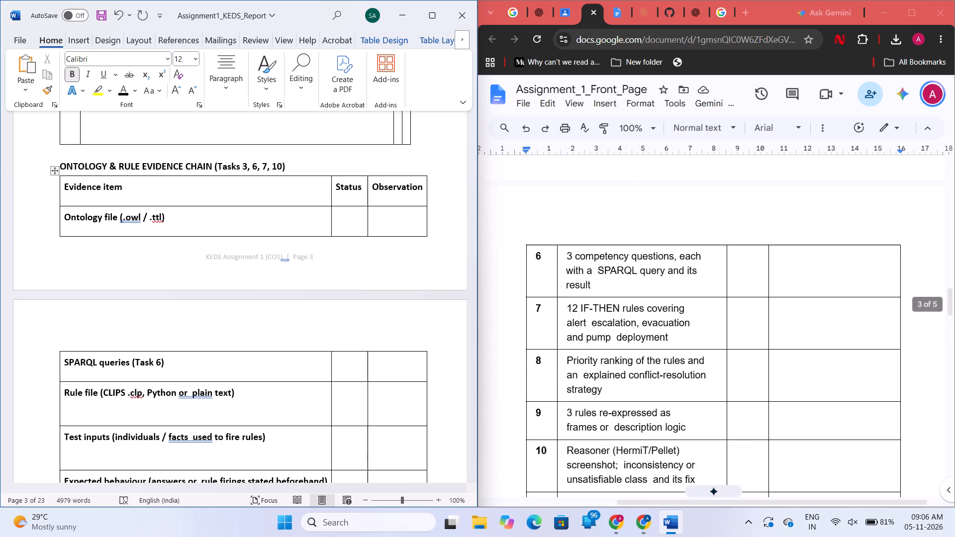
{"action": "scroll", "coordinate": [653, 262], "scroll_direction": "down", "scroll_amount": 9}
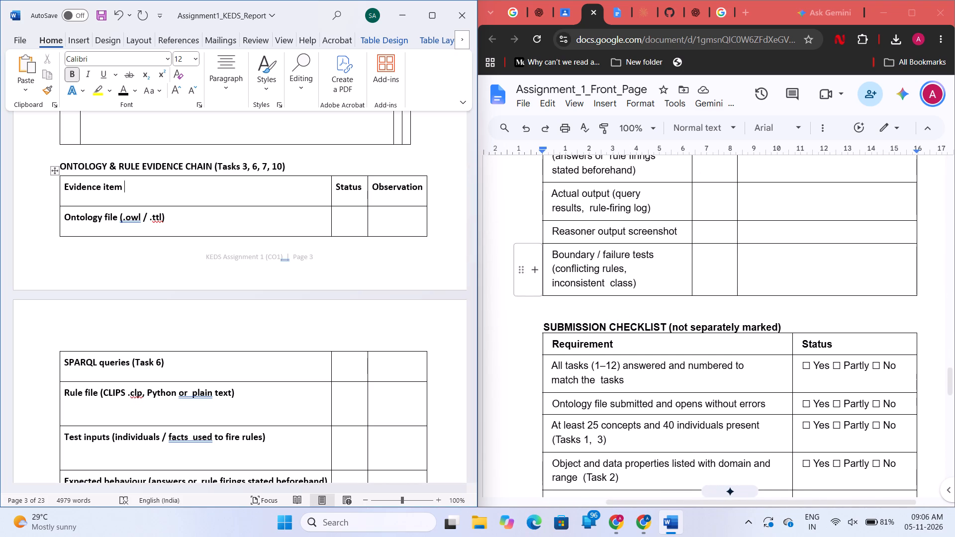
{"action": "scroll", "coordinate": [653, 262], "scroll_direction": "down", "scroll_amount": 1}
{"action": "scroll", "coordinate": [653, 262], "scroll_direction": "up", "scroll_amount": 5}
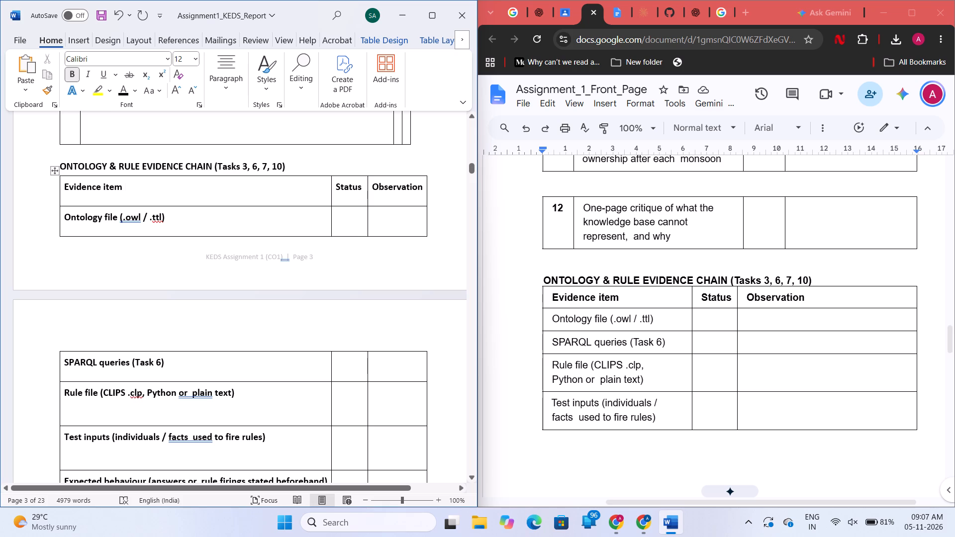
{"action": "left_click_drag", "start_coordinate": [65, 222], "coordinate": [279, 415]}
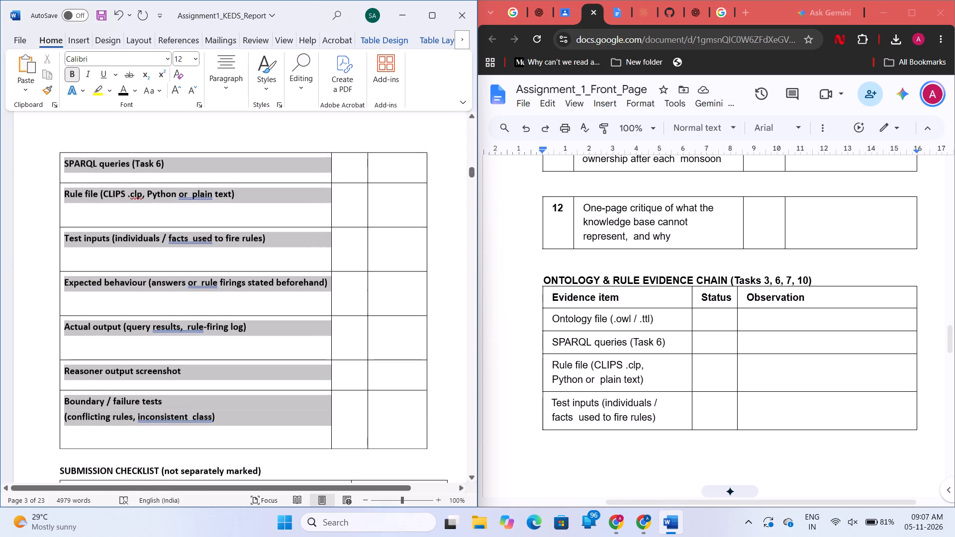
{"action": "left_click_drag", "start_coordinate": [279, 415], "coordinate": [286, 339]}
{"action": "key", "text": "ctrl+b"}
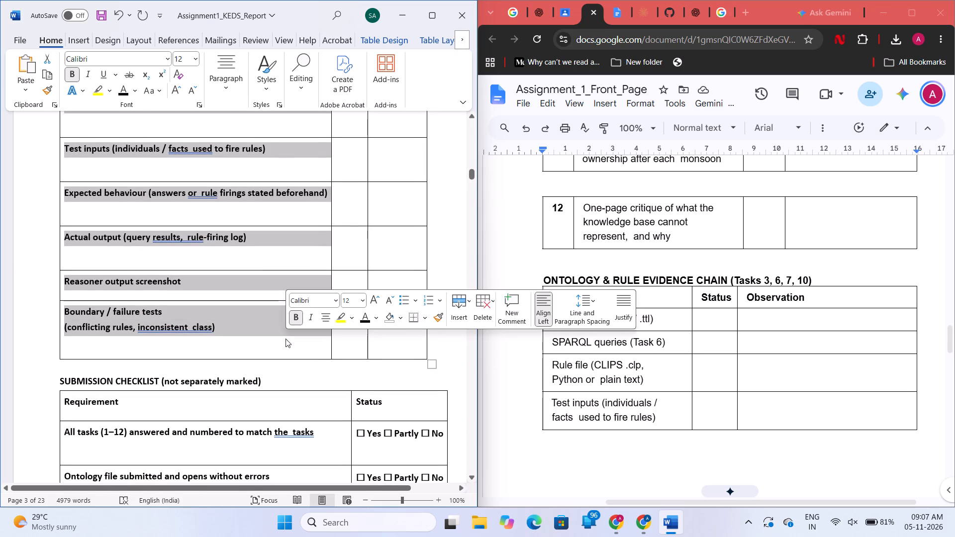
{"action": "left_click", "coordinate": [296, 373]}
Remove bold from all SUBMISSION CHECKLIST rows, from All tasks (1–12) through Viva readiness, including their Yes/Partly/No options, leaving the header row bold.
{"action": "scroll", "coordinate": [296, 373], "scroll_direction": "down", "scroll_amount": 2}
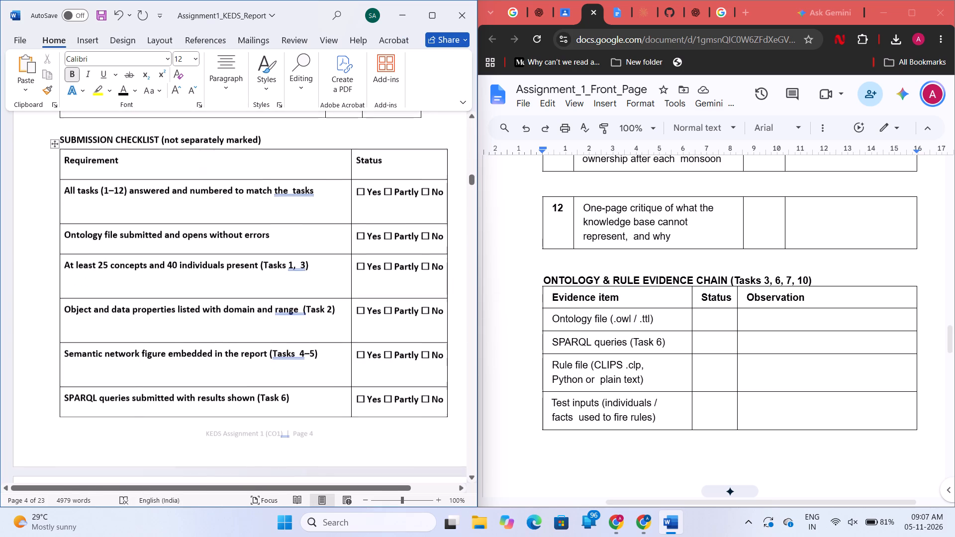
{"action": "left_click_drag", "start_coordinate": [66, 189], "coordinate": [275, 434]}
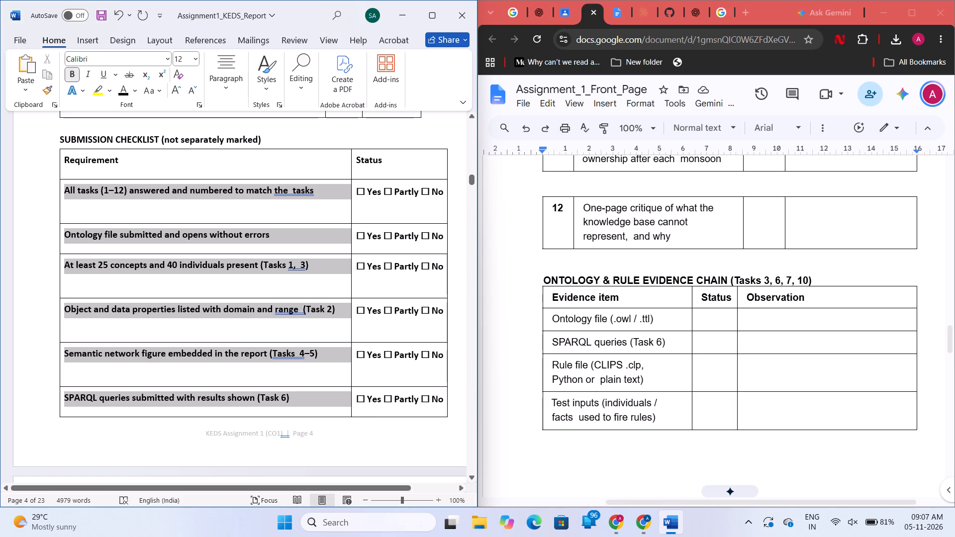
{"action": "left_click_drag", "start_coordinate": [275, 434], "coordinate": [274, 433]}
{"action": "scroll", "coordinate": [660, 325], "scroll_direction": "down", "scroll_amount": 5}
{"action": "scroll", "coordinate": [340, 250], "scroll_direction": "down", "scroll_amount": 1}
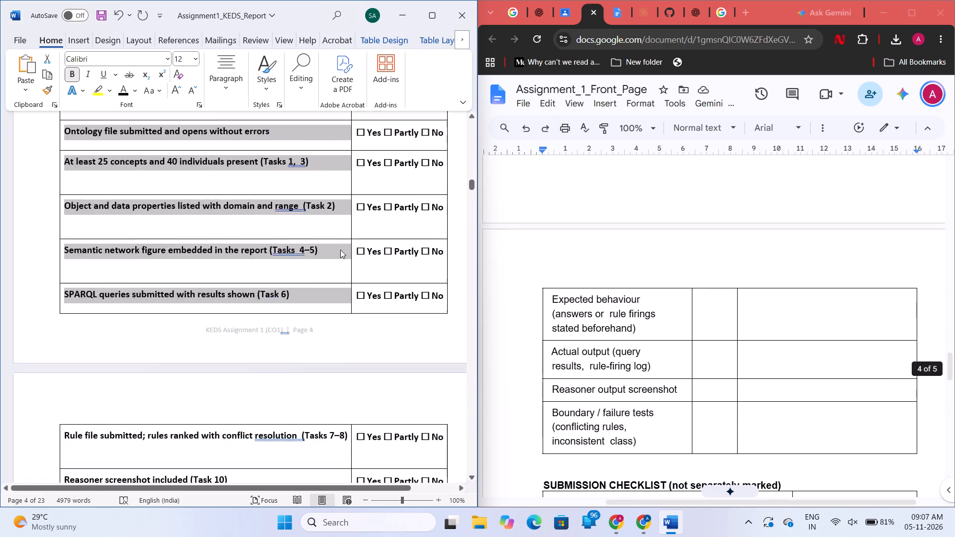
{"action": "scroll", "coordinate": [340, 250], "scroll_direction": "down", "scroll_amount": 1}
{"action": "key", "text": "shift+Down"}
{"action": "key", "text": "shift+Down"}
{"action": "key", "text": "shift+Down"}
{"action": "key", "text": "shift+Down"}
{"action": "key", "text": "shift+Down"}
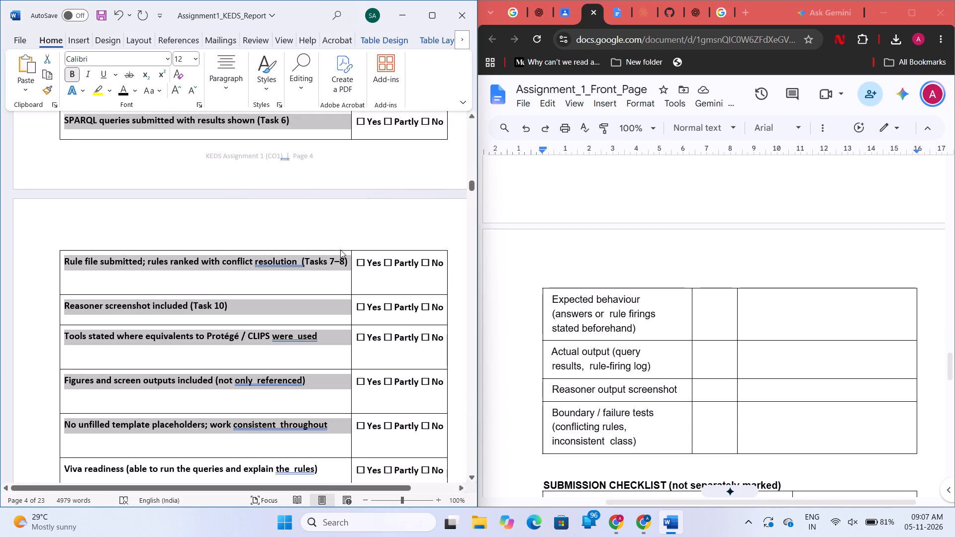
{"action": "key", "text": "shift+Down"}
{"action": "key", "text": "shift+Down"}
{"action": "key", "text": "shift+Down"}
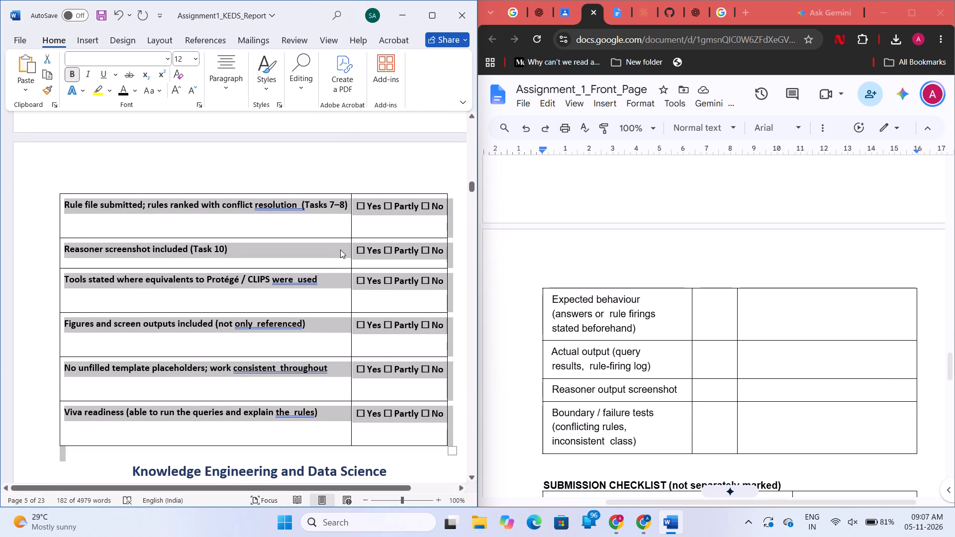
{"action": "key", "text": "ctrl+b"}
{"action": "left_click", "coordinate": [452, 290]}
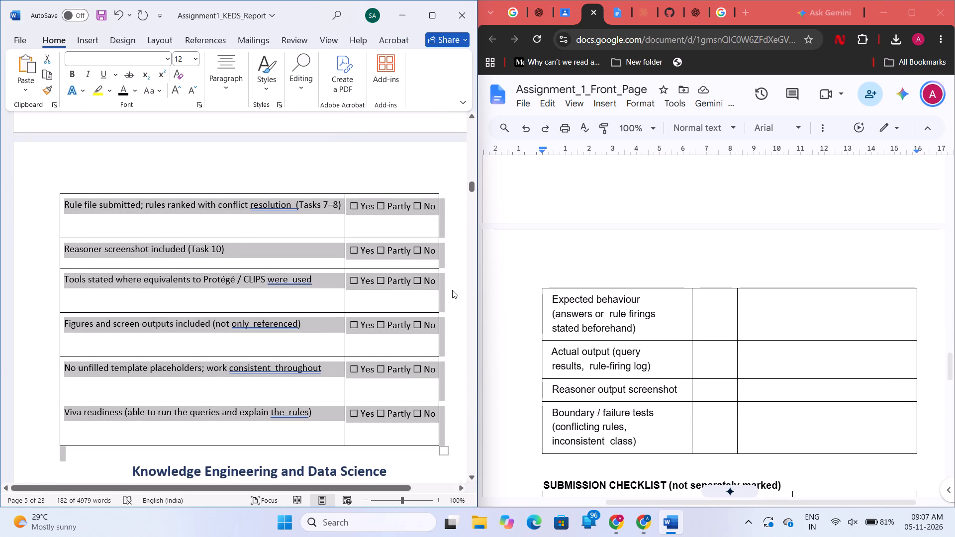
In the Field/Details table on page 5, enter the student's name, register number, department CSE-AI and the faculty name.
{"action": "scroll", "coordinate": [445, 302], "scroll_direction": "down", "scroll_amount": 2}
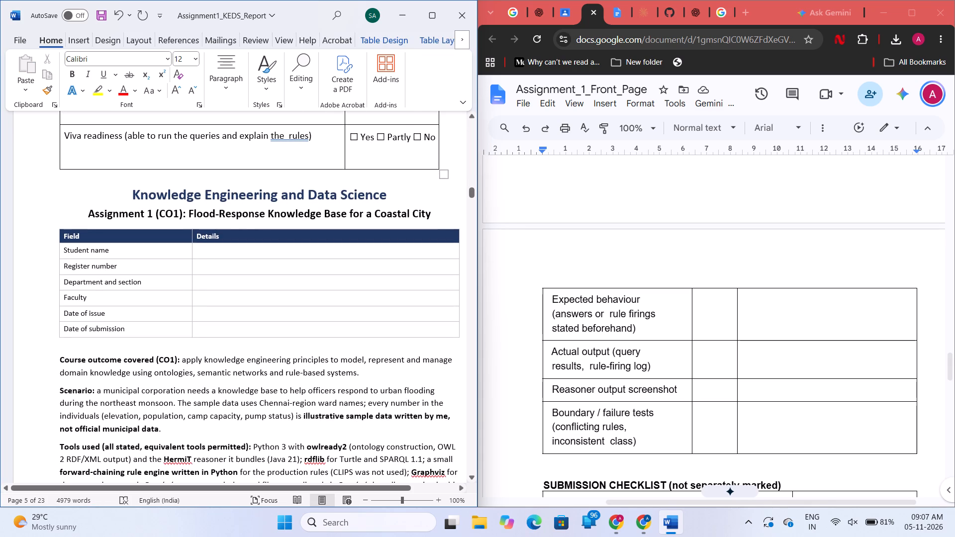
{"action": "left_click", "coordinate": [214, 258]}
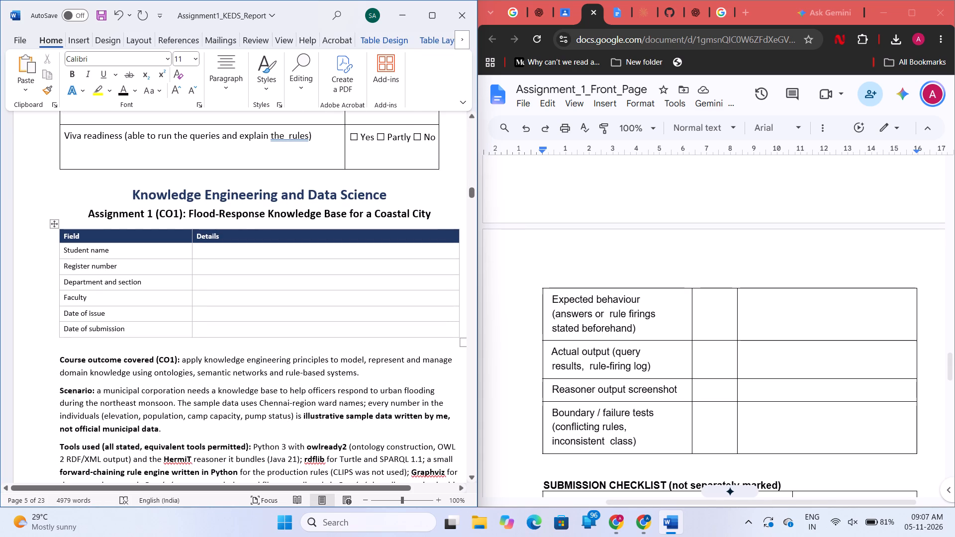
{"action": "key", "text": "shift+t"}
{"action": "key", "text": "BackSpace"}
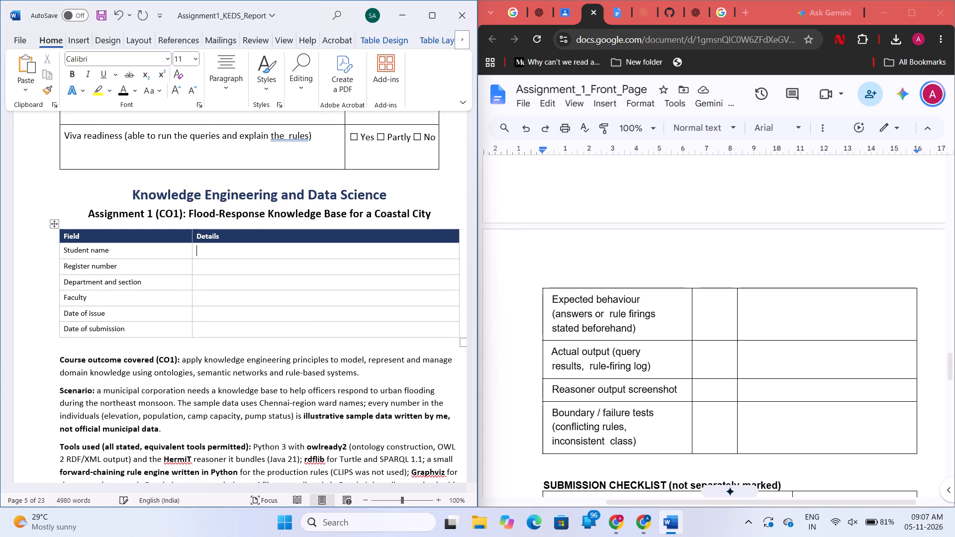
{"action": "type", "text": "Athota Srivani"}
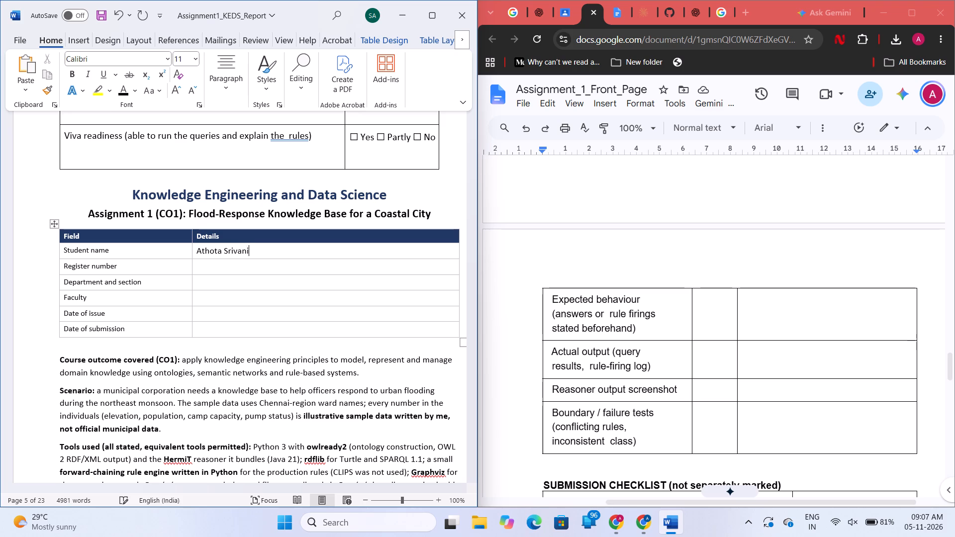
{"action": "left_click", "coordinate": [212, 264]}
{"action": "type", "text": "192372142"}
{"action": "left_click", "coordinate": [229, 277]}
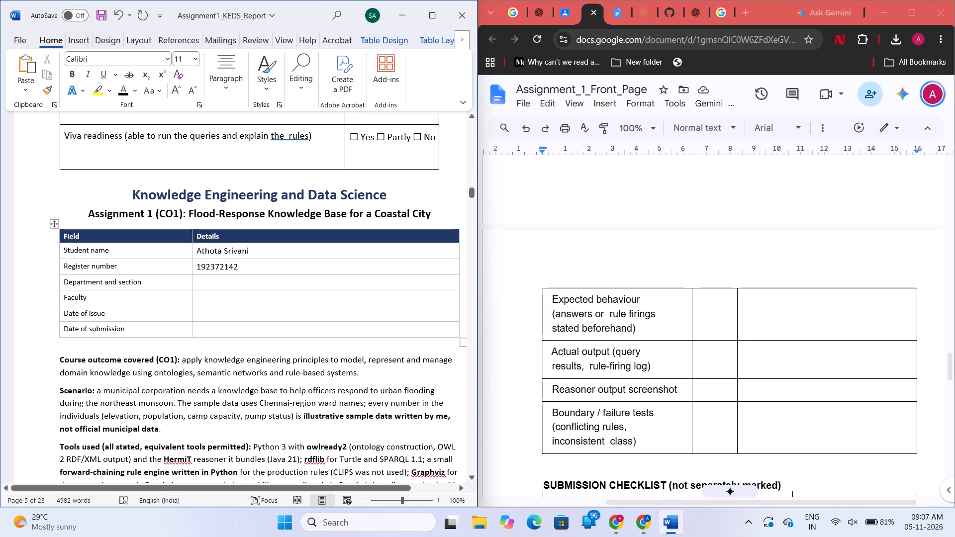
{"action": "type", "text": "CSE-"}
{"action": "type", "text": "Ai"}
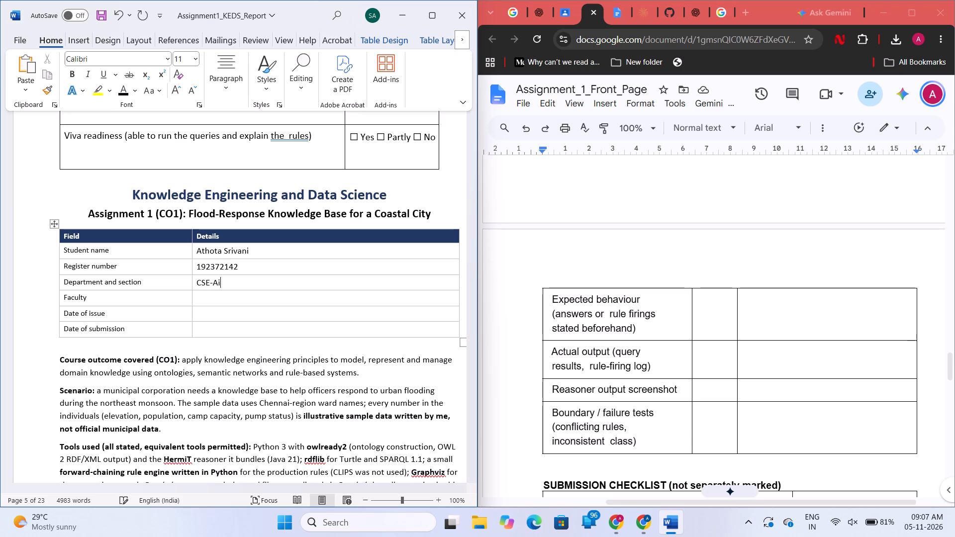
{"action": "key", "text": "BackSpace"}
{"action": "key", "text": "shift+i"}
{"action": "left_click", "coordinate": [210, 293]}
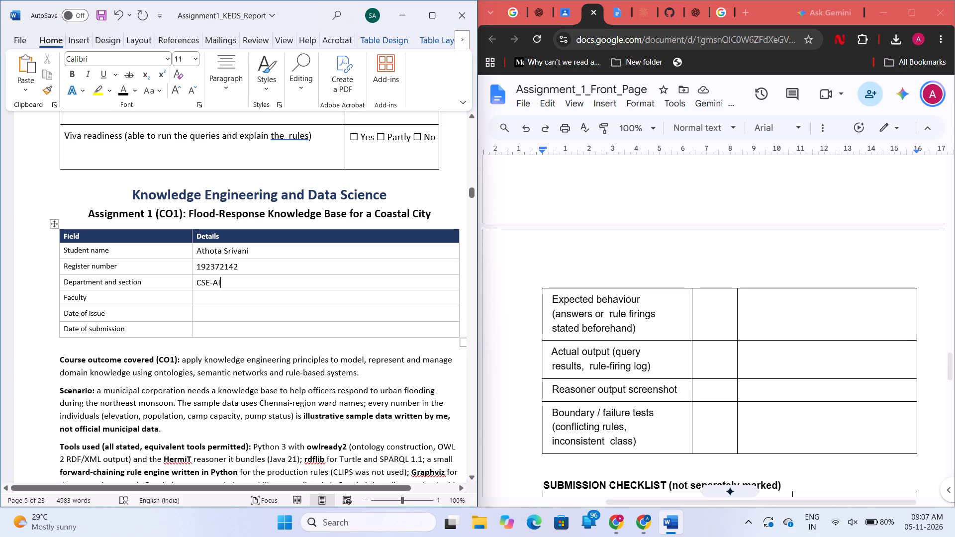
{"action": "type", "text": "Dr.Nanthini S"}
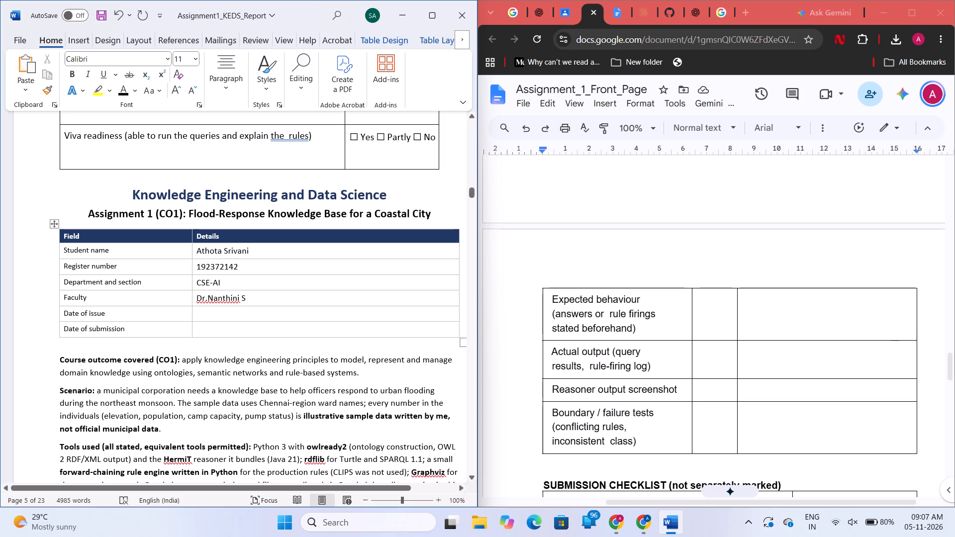
Enter 05-11-26 as both the date of issue and the date of submission in the Field/Details table.
{"action": "left_click", "coordinate": [214, 311]}
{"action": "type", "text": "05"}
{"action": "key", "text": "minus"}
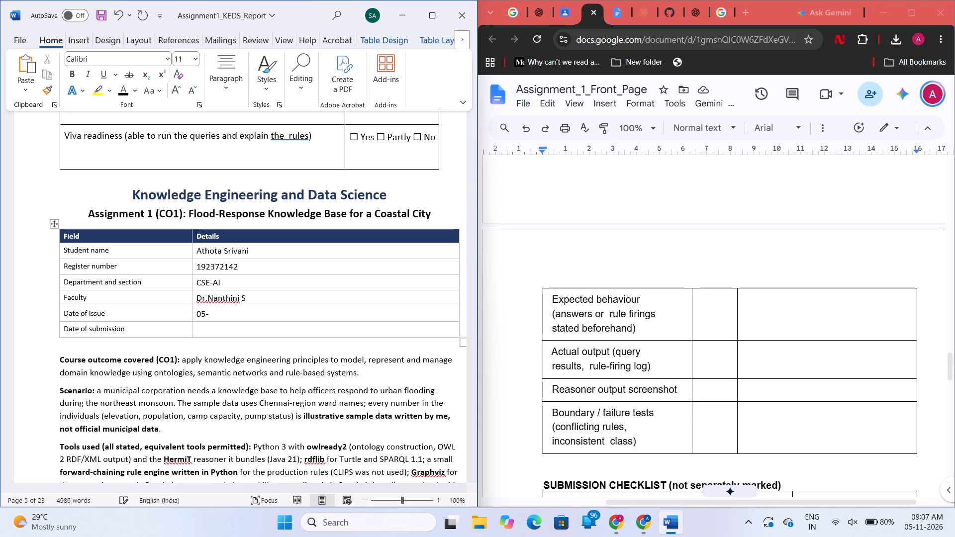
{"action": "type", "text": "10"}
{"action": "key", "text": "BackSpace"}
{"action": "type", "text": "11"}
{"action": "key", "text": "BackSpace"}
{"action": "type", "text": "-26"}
{"action": "left_click", "coordinate": [215, 327]}
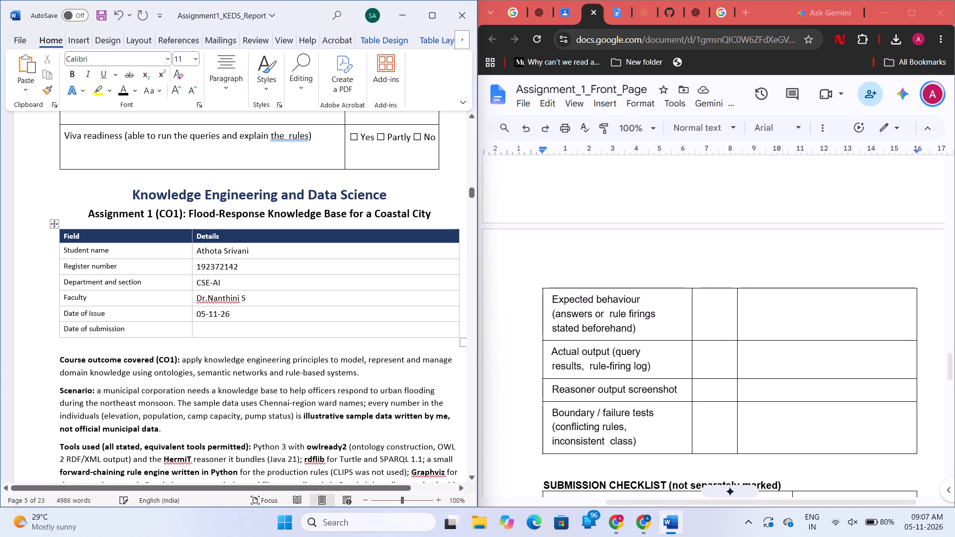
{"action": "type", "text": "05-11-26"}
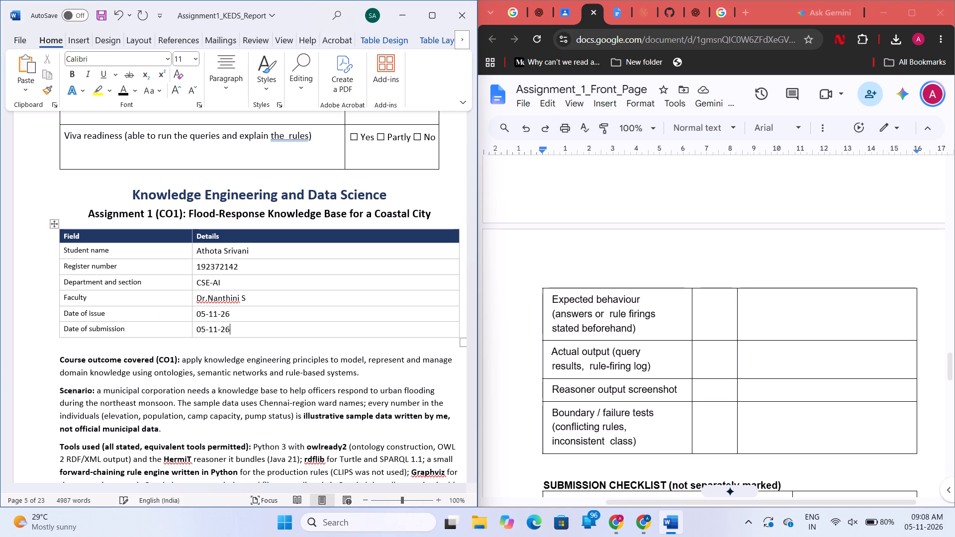
{"action": "scroll", "coordinate": [244, 324], "scroll_direction": "down", "scroll_amount": 2}
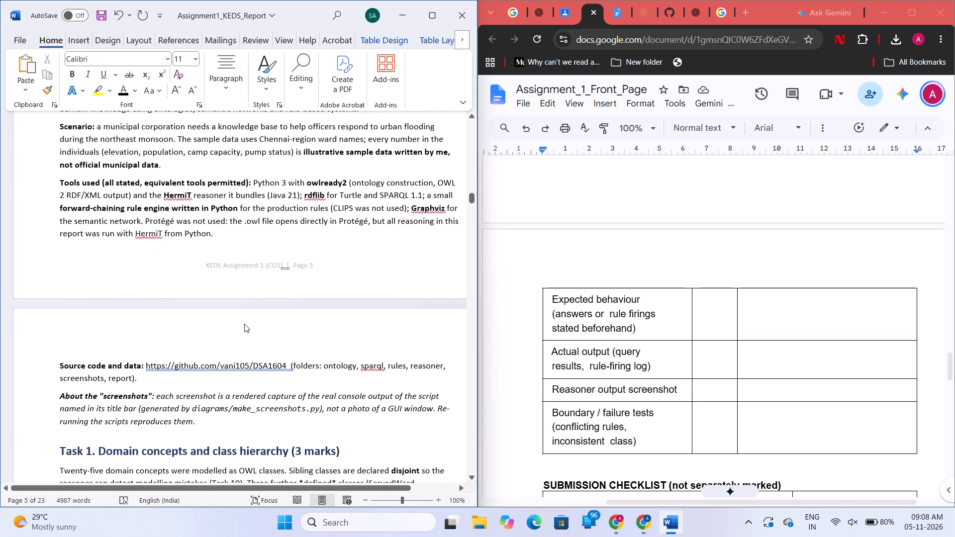
{"action": "key", "text": "ctrl+a"}
{"action": "key", "text": "ctrl+s"}
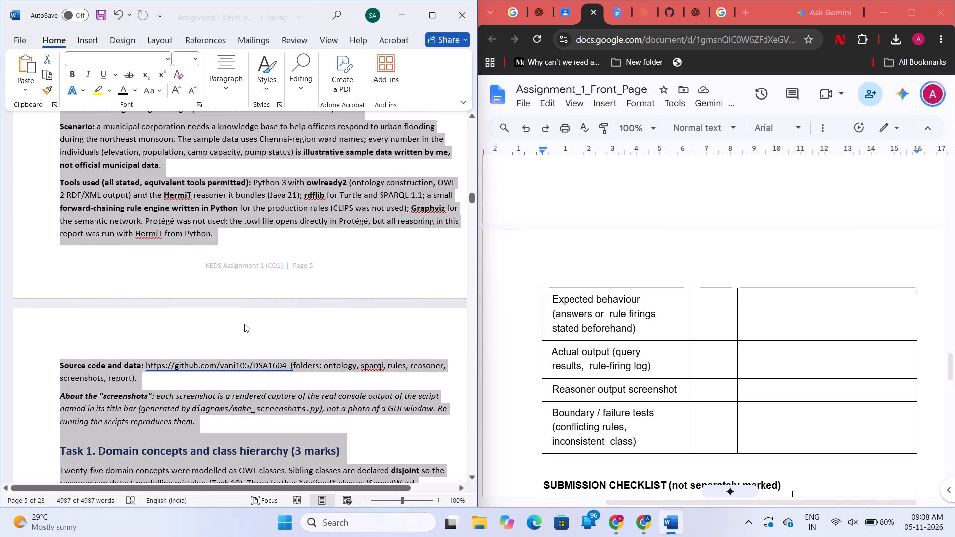
{"action": "left_click", "coordinate": [278, 235]}
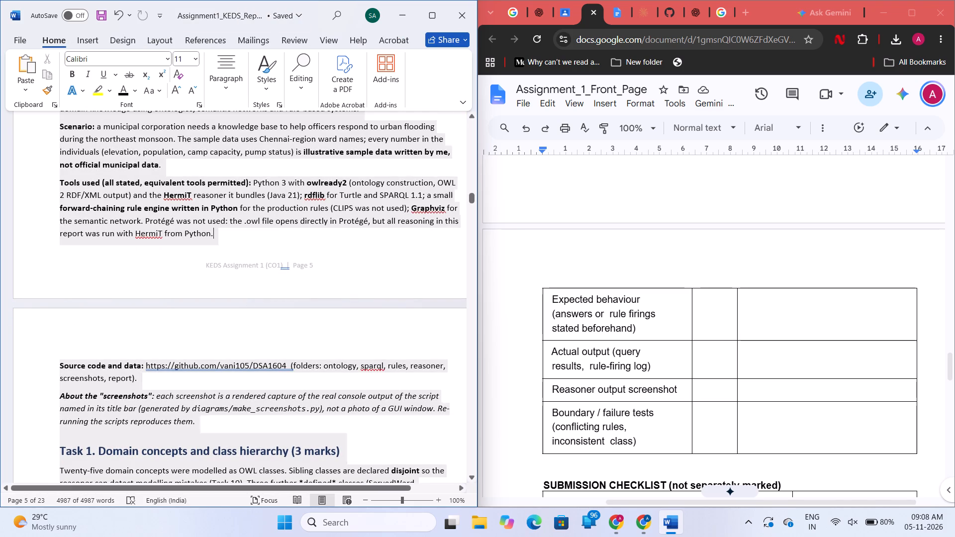
{"action": "scroll", "coordinate": [278, 235], "scroll_direction": "down", "scroll_amount": 10}
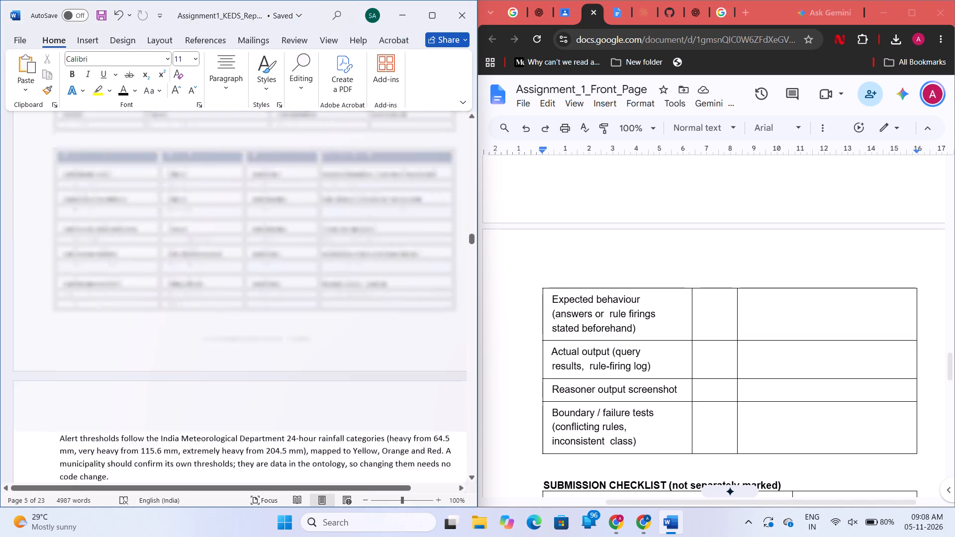
{"action": "scroll", "coordinate": [278, 235], "scroll_direction": "down", "scroll_amount": 16}
{"action": "scroll", "coordinate": [278, 235], "scroll_direction": "down", "scroll_amount": 6}
{"action": "scroll", "coordinate": [278, 235], "scroll_direction": "up", "scroll_amount": 8}
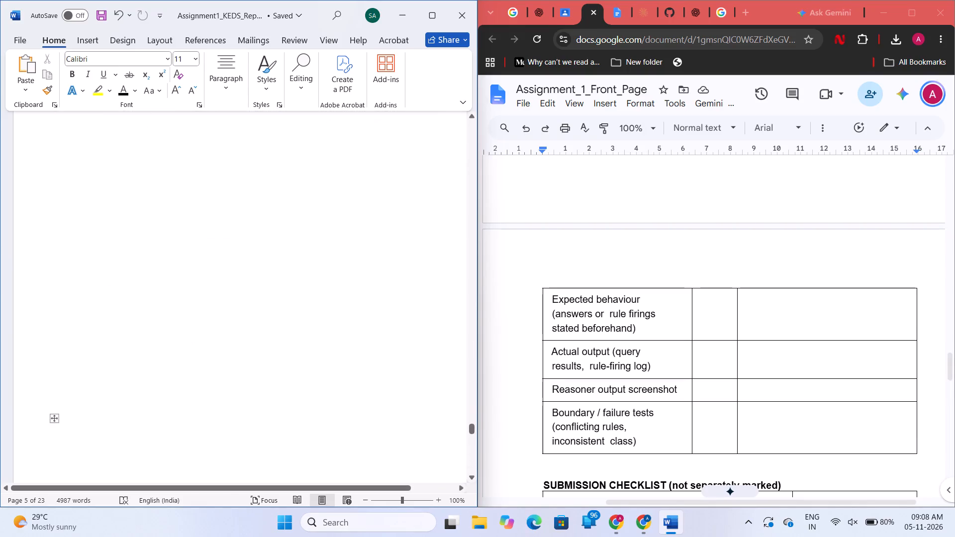
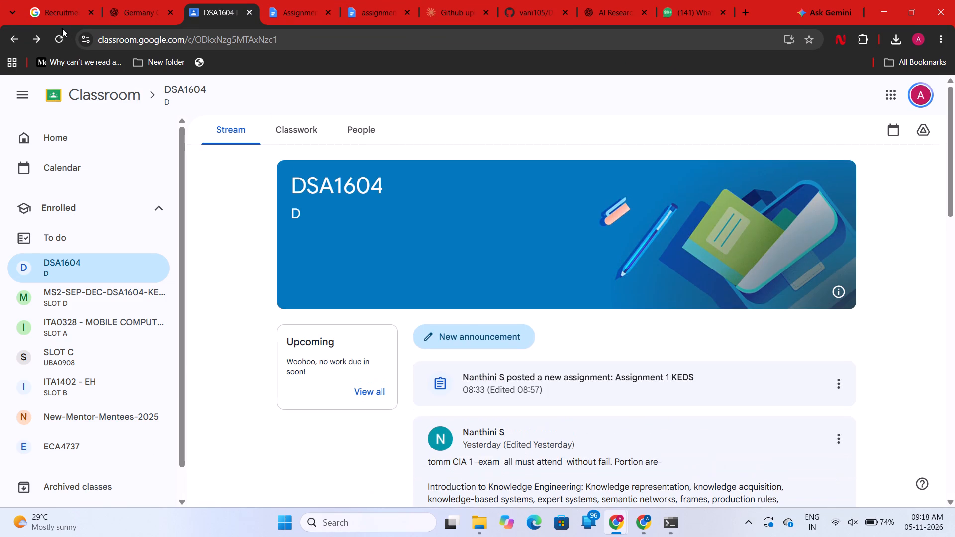
{"action": "left_click", "coordinate": [60, 33]}
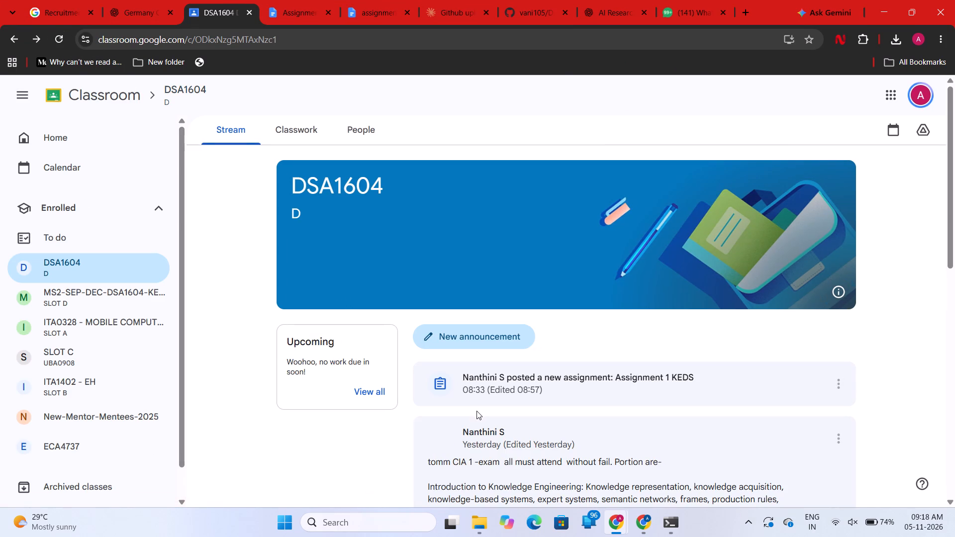
{"action": "scroll", "coordinate": [477, 411], "scroll_direction": "down", "scroll_amount": 1}
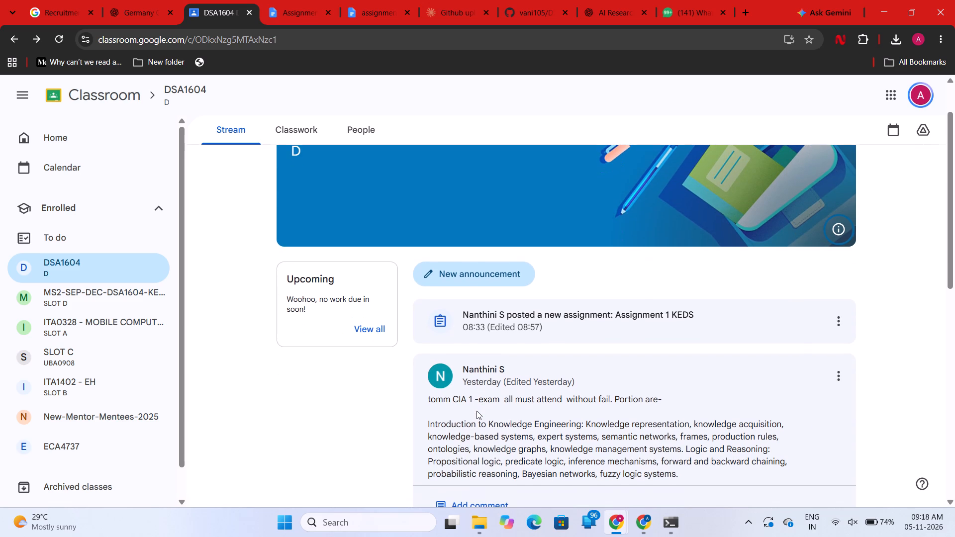
{"action": "left_click", "coordinate": [566, 329]}
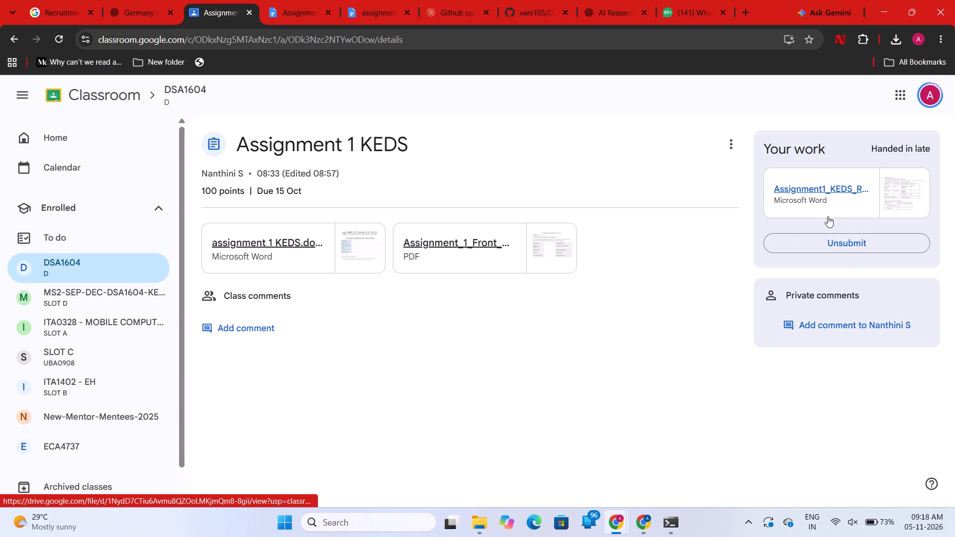
Preview the handed-in Assignment1_KEDS_Report.docx and check its mark sheet and evidence tables on the first three pages.
{"action": "left_click", "coordinate": [905, 188]}
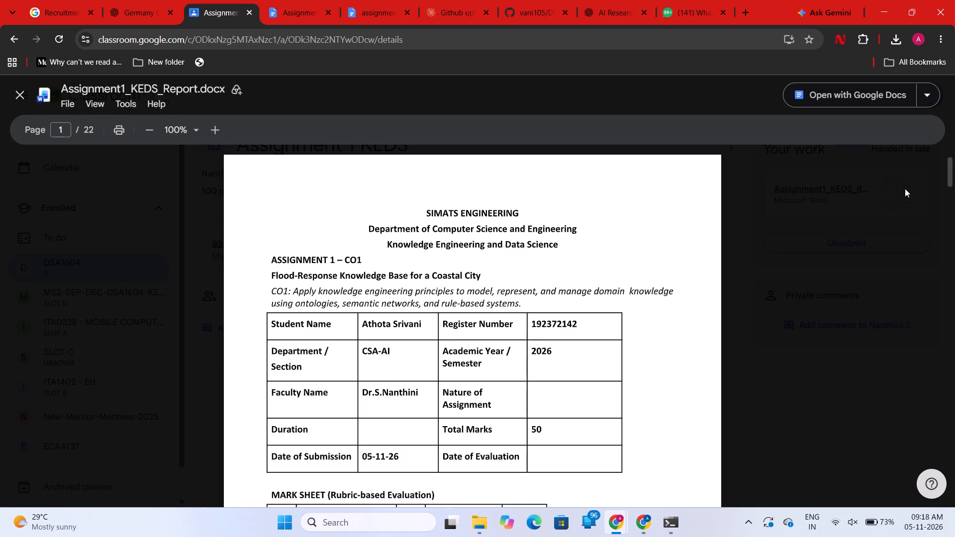
{"action": "scroll", "coordinate": [905, 188], "scroll_direction": "down", "scroll_amount": 3}
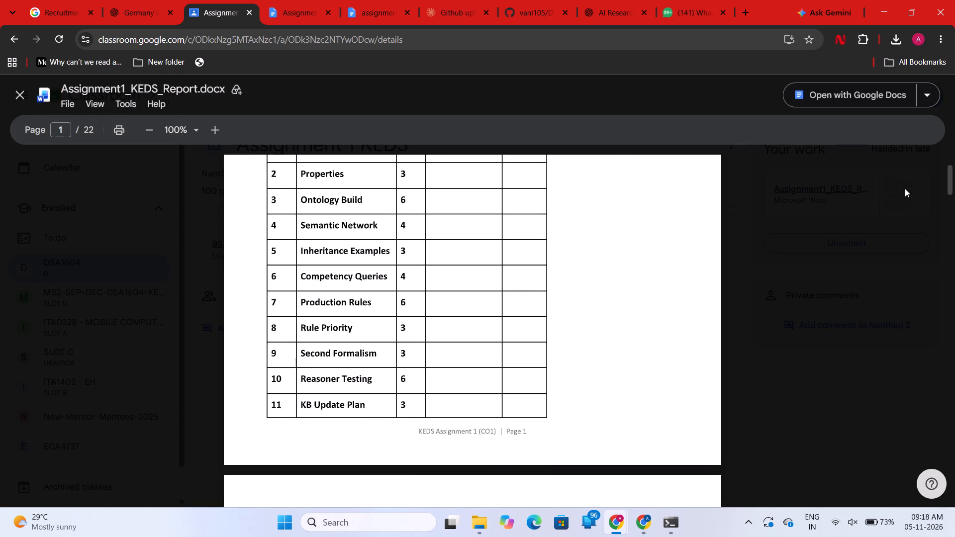
{"action": "scroll", "coordinate": [905, 188], "scroll_direction": "down", "scroll_amount": 4}
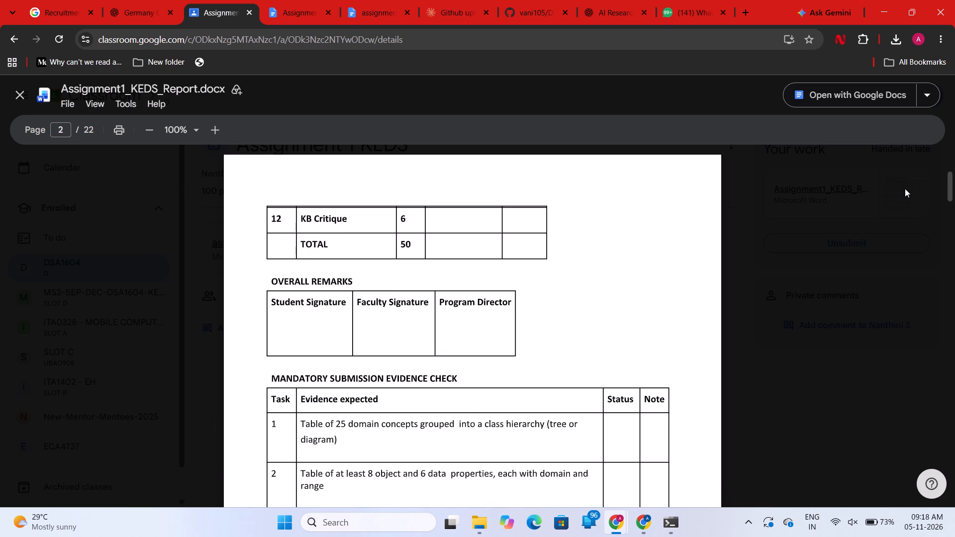
{"action": "scroll", "coordinate": [905, 188], "scroll_direction": "down", "scroll_amount": 8}
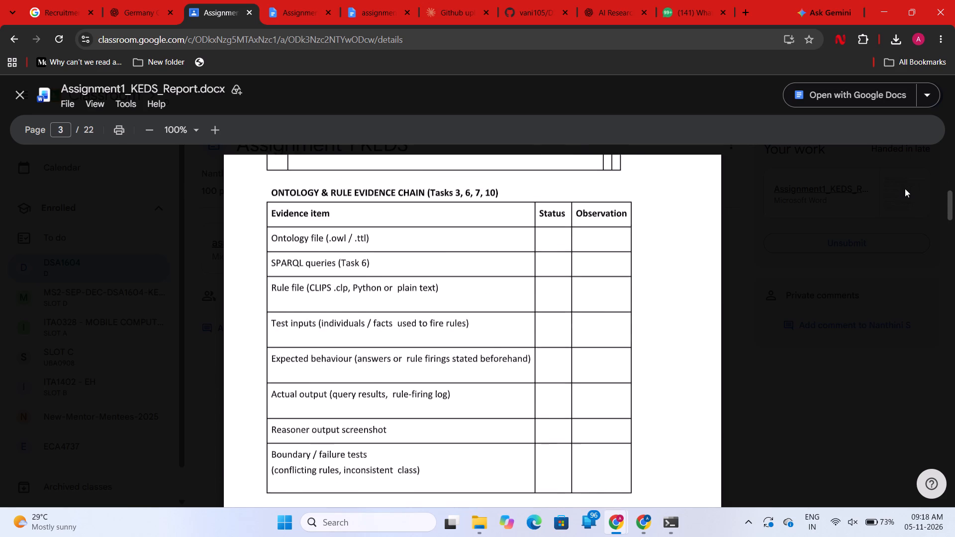
{"action": "scroll", "coordinate": [905, 188], "scroll_direction": "up", "scroll_amount": 3}
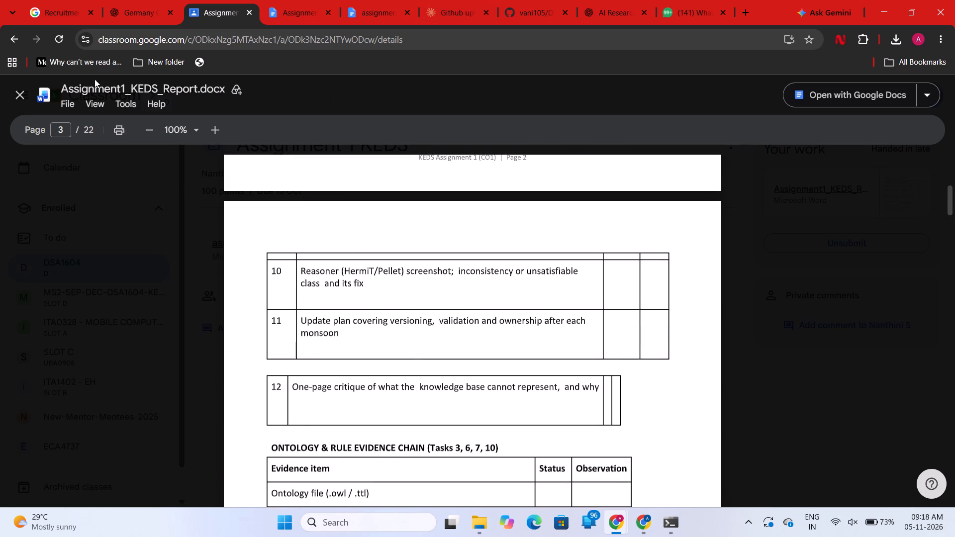
{"action": "left_click", "coordinate": [8, 96]}
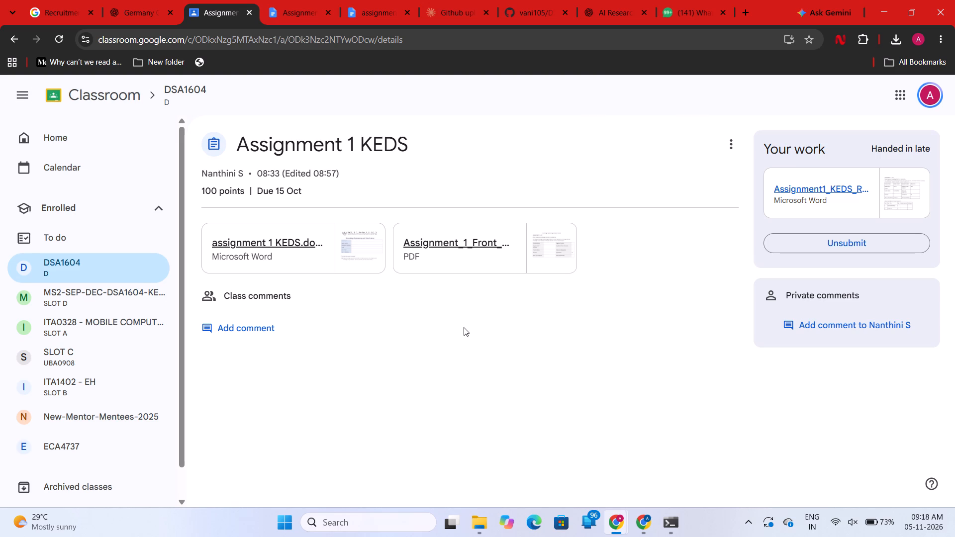
Preview the handed-in report again, skim through to its last page, and recheck the details table on the cover page.
{"action": "left_click", "coordinate": [908, 185]}
{"action": "scroll", "coordinate": [731, 278], "scroll_direction": "down", "scroll_amount": 6}
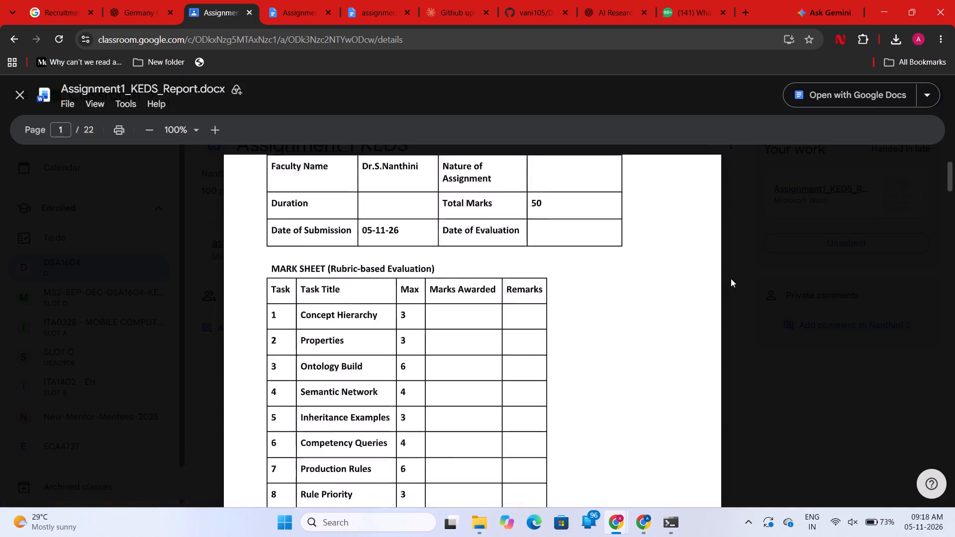
{"action": "scroll", "coordinate": [731, 278], "scroll_direction": "down", "scroll_amount": 7}
{"action": "scroll", "coordinate": [731, 278], "scroll_direction": "down", "scroll_amount": 20}
{"action": "scroll", "coordinate": [731, 278], "scroll_direction": "down", "scroll_amount": 11}
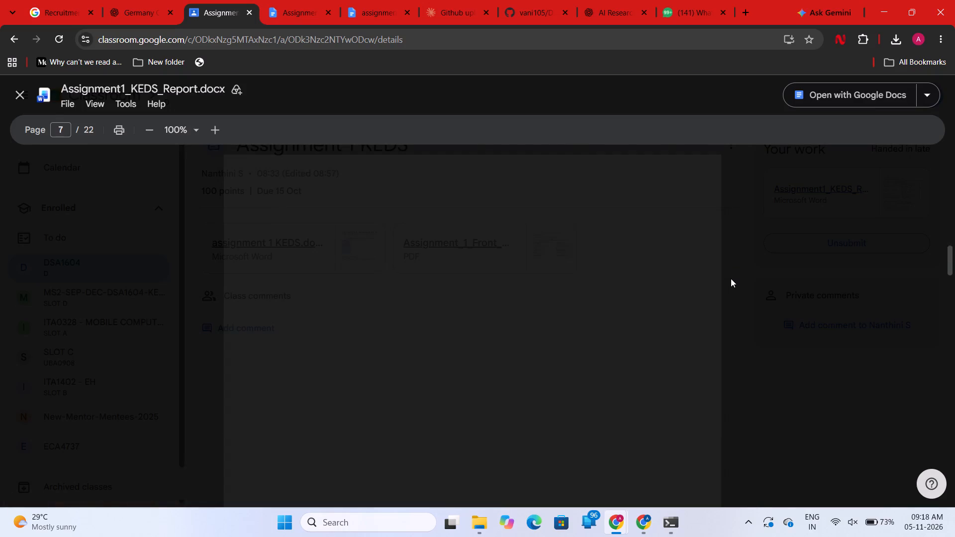
{"action": "scroll", "coordinate": [731, 278], "scroll_direction": "down", "scroll_amount": 2}
{"action": "scroll", "coordinate": [731, 278], "scroll_direction": "down", "scroll_amount": 20}
{"action": "scroll", "coordinate": [731, 278], "scroll_direction": "down", "scroll_amount": 20}
{"action": "scroll", "coordinate": [731, 278], "scroll_direction": "down", "scroll_amount": 6}
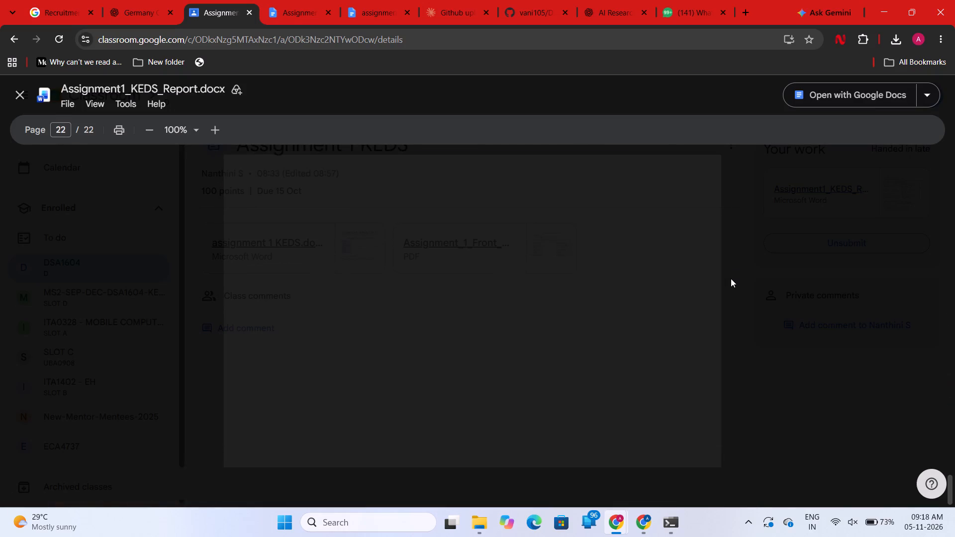
{"action": "scroll", "coordinate": [731, 278], "scroll_direction": "down", "scroll_amount": 20}
{"action": "scroll", "coordinate": [731, 278], "scroll_direction": "up", "scroll_amount": 8}
{"action": "scroll", "coordinate": [731, 278], "scroll_direction": "up", "scroll_amount": 14}
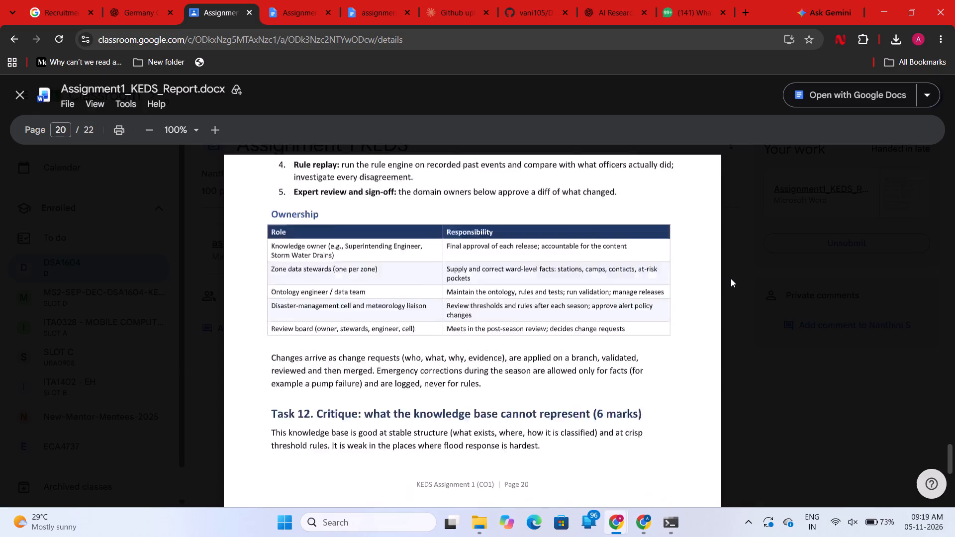
{"action": "scroll", "coordinate": [731, 278], "scroll_direction": "up", "scroll_amount": 20}
{"action": "scroll", "coordinate": [731, 278], "scroll_direction": "up", "scroll_amount": 20}
{"action": "scroll", "coordinate": [731, 278], "scroll_direction": "up", "scroll_amount": 18}
{"action": "scroll", "coordinate": [731, 278], "scroll_direction": "up", "scroll_amount": 11}
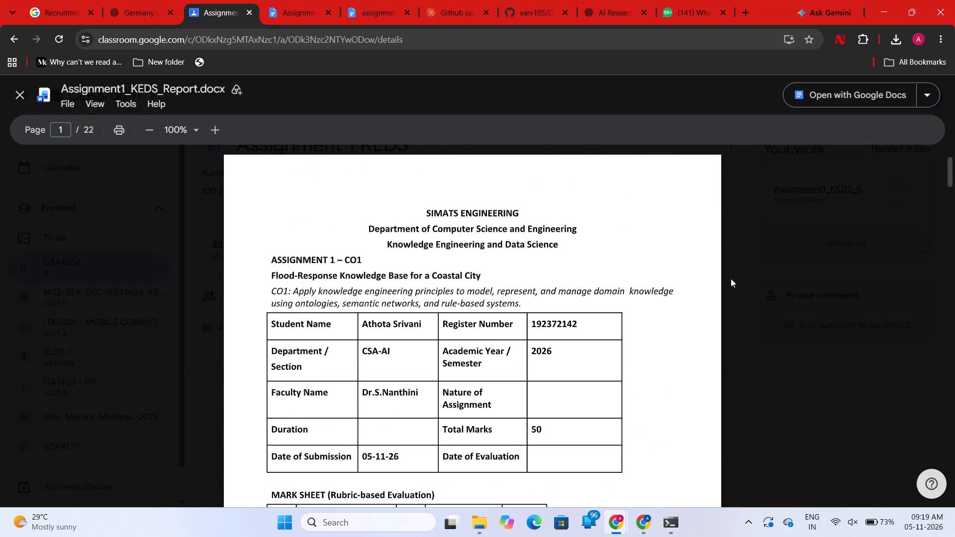
{"action": "scroll", "coordinate": [731, 278], "scroll_direction": "down", "scroll_amount": 2}
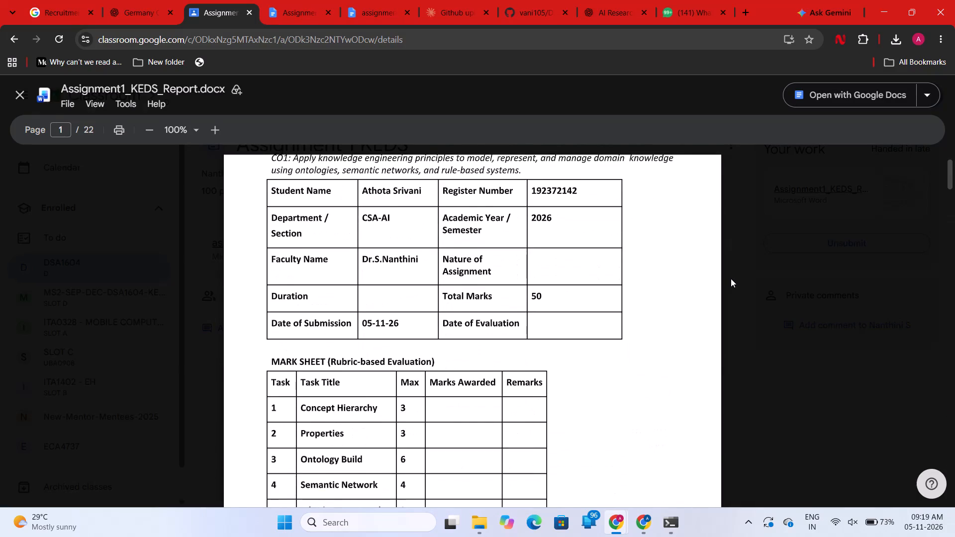
{"action": "scroll", "coordinate": [731, 278], "scroll_direction": "left", "scroll_amount": 1}
{"action": "scroll", "coordinate": [731, 278], "scroll_direction": "down", "scroll_amount": 2}
{"action": "scroll", "coordinate": [731, 278], "scroll_direction": "up", "scroll_amount": 2}
{"action": "scroll", "coordinate": [731, 278], "scroll_direction": "down", "scroll_amount": 2}
{"action": "scroll", "coordinate": [731, 278], "scroll_direction": "up", "scroll_amount": 3}
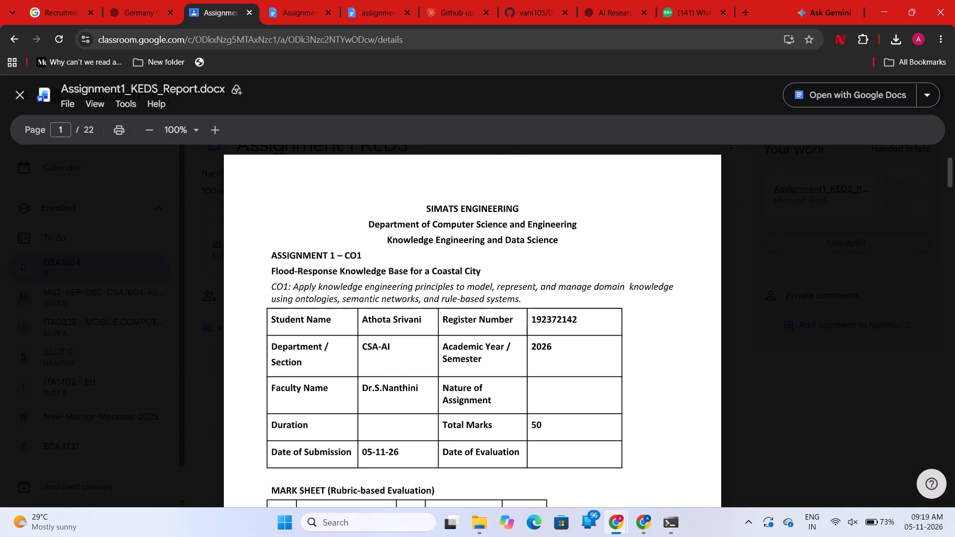
{"action": "left_click", "coordinate": [25, 92]}
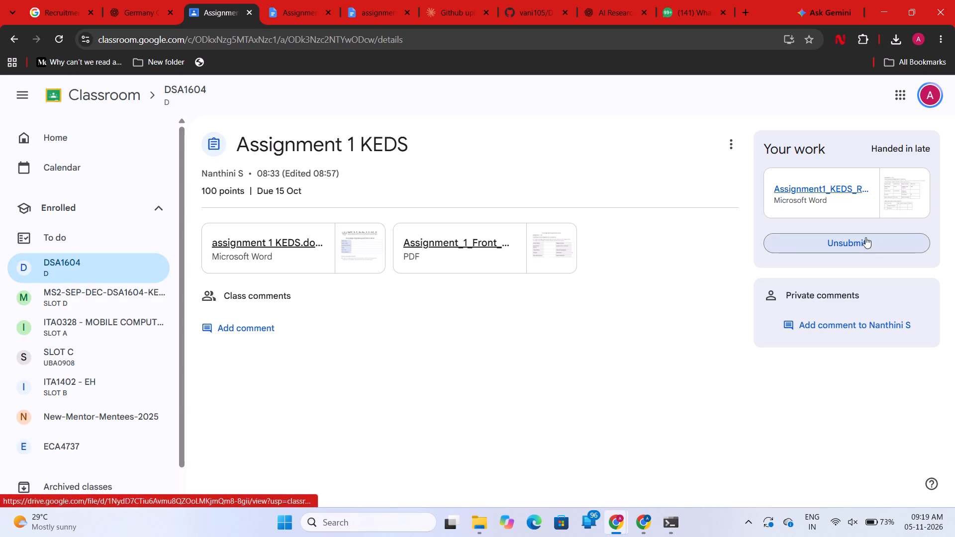
Unsubmit the handed-in work for Assignment 1 KEDS.
{"action": "left_click", "coordinate": [865, 237]}
{"action": "left_click", "coordinate": [621, 326]}
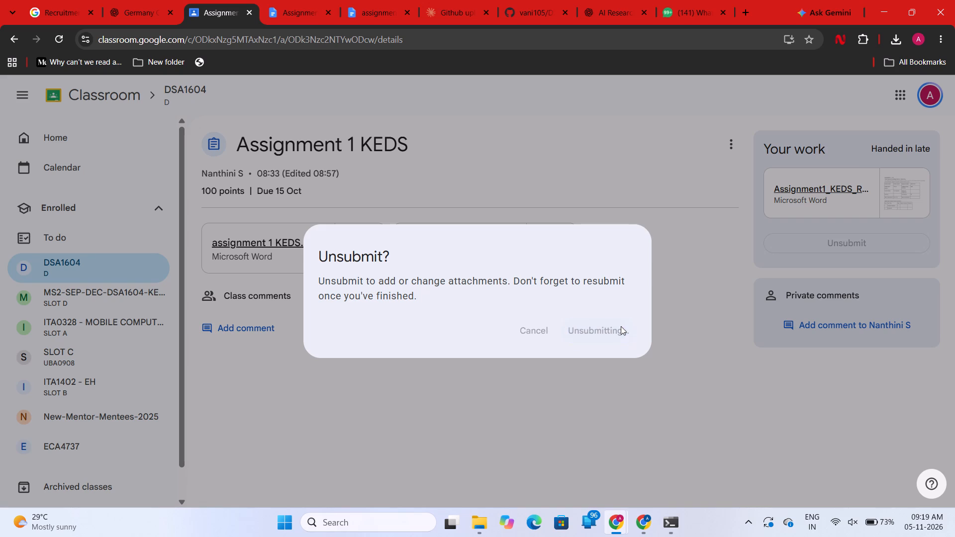
Open the local Assignment1_KEDS_Report document from the Downloads folder in Word and enlarge its window.
{"action": "left_click", "coordinate": [482, 515]}
{"action": "left_click", "coordinate": [477, 480]}
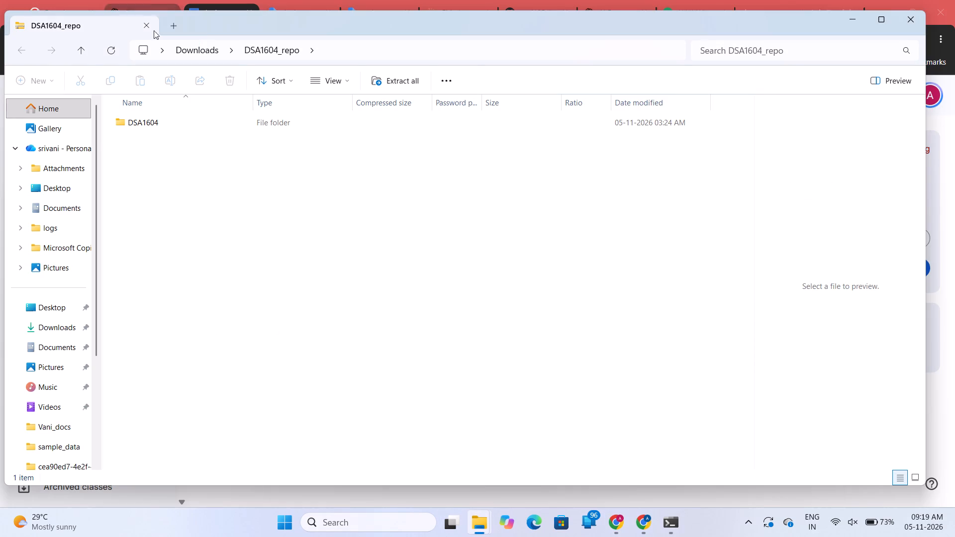
{"action": "left_click", "coordinate": [75, 52]}
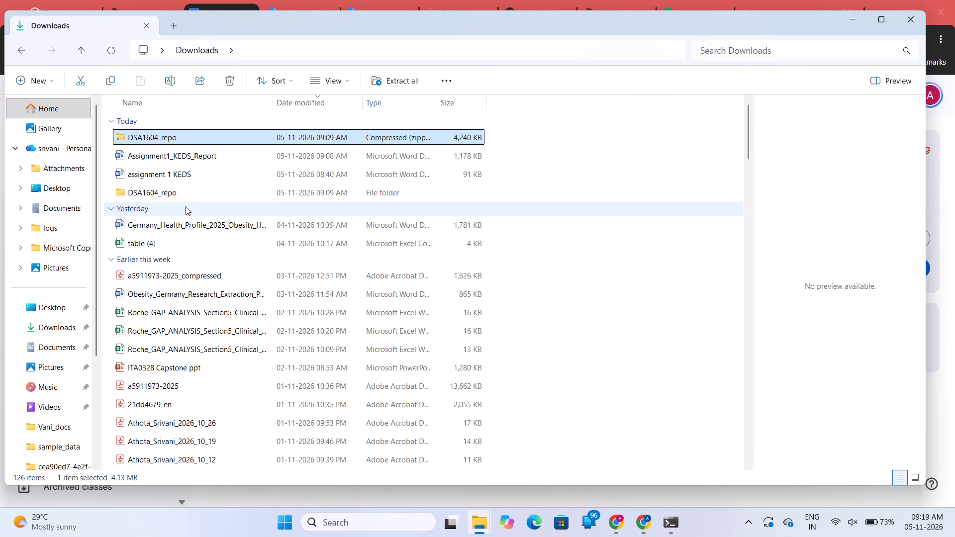
{"action": "double_click", "coordinate": [190, 159]}
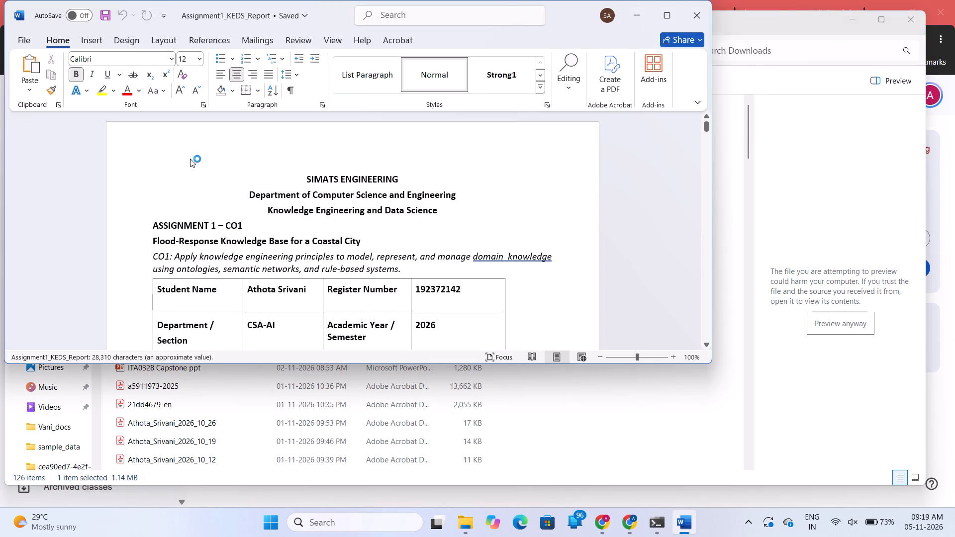
{"action": "left_click", "coordinate": [668, 22]}
Fill in Nature of Assignment in the cover page table as "Individual".
{"action": "left_click", "coordinate": [577, 390]}
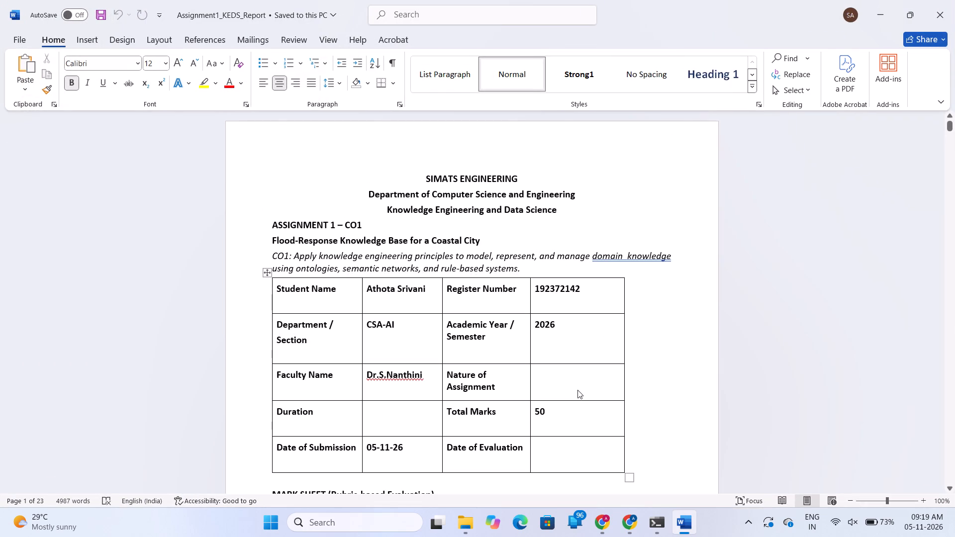
{"action": "key", "text": "shift+i"}
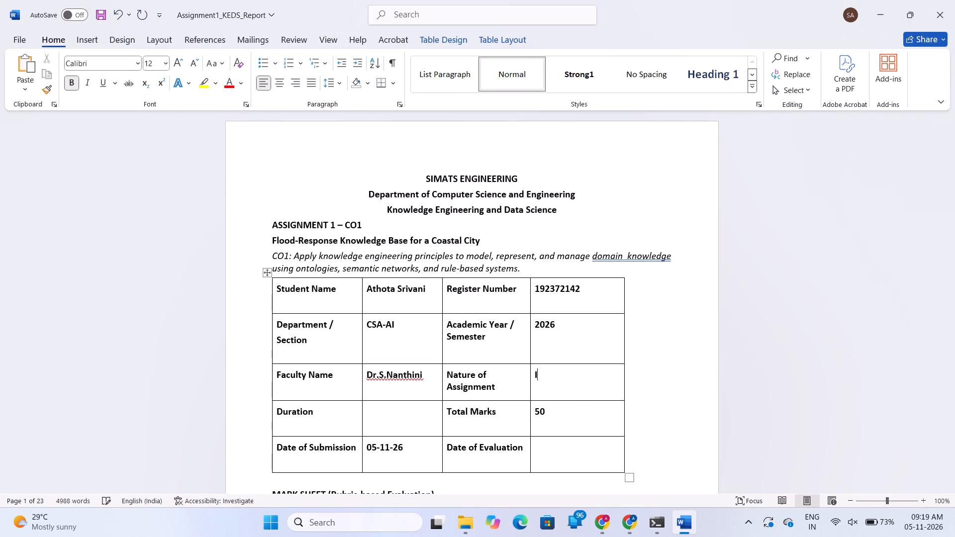
{"action": "type", "text": "ndividual"}
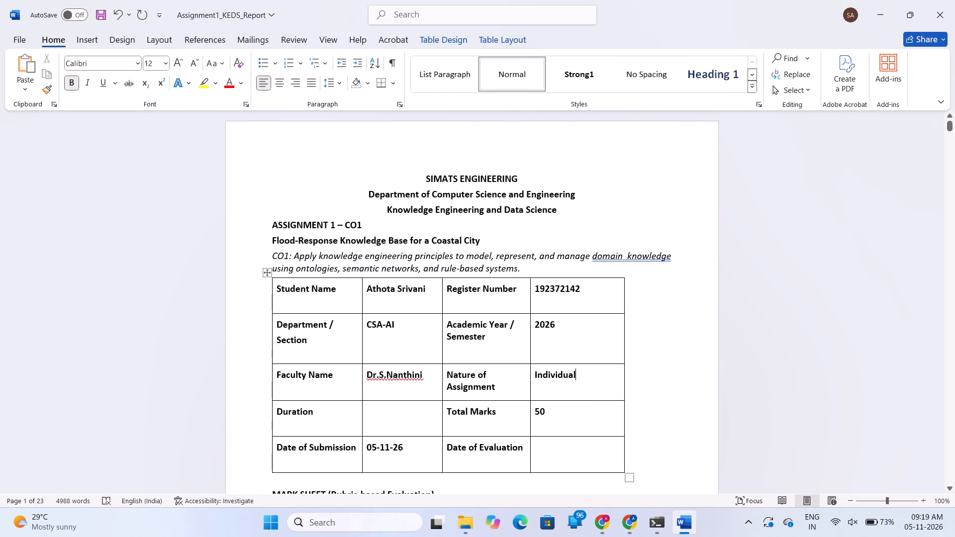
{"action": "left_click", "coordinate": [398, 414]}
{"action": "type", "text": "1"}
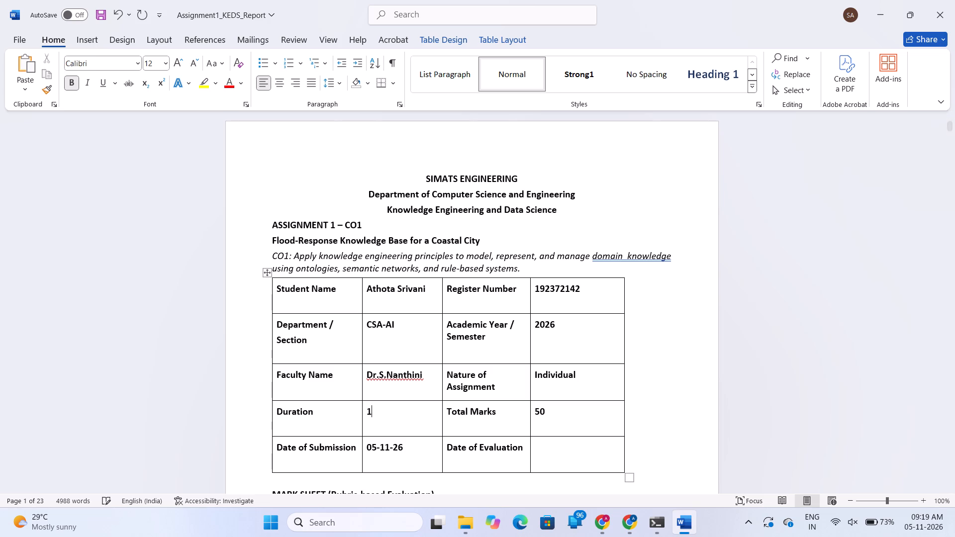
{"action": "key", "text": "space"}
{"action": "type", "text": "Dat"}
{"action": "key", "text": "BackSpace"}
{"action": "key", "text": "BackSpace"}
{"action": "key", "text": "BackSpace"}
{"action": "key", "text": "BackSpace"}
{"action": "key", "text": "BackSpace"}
Correct the Department / Section entry in the cover page table to CSE-AI.
{"action": "scroll", "coordinate": [398, 414], "scroll_direction": "down", "scroll_amount": 2}
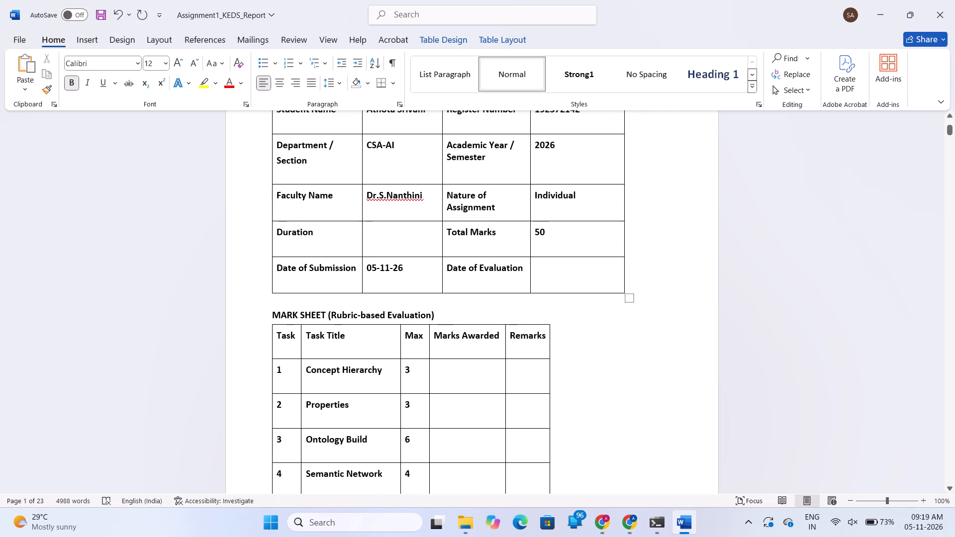
{"action": "scroll", "coordinate": [398, 414], "scroll_direction": "up", "scroll_amount": 2}
{"action": "left_click", "coordinate": [383, 321]}
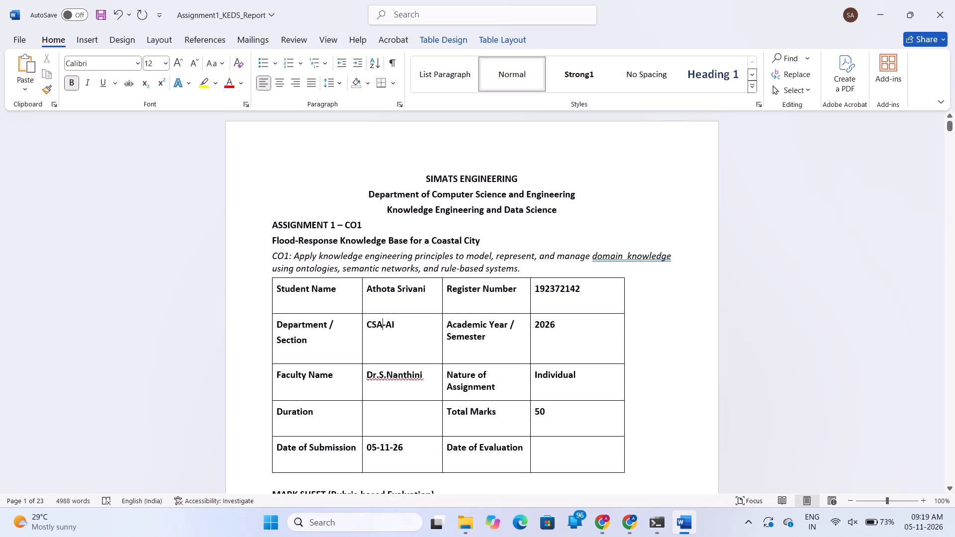
{"action": "key", "text": "BackSpace"}
{"action": "key", "text": "e"}
{"action": "scroll", "coordinate": [425, 362], "scroll_direction": "down", "scroll_amount": 1}
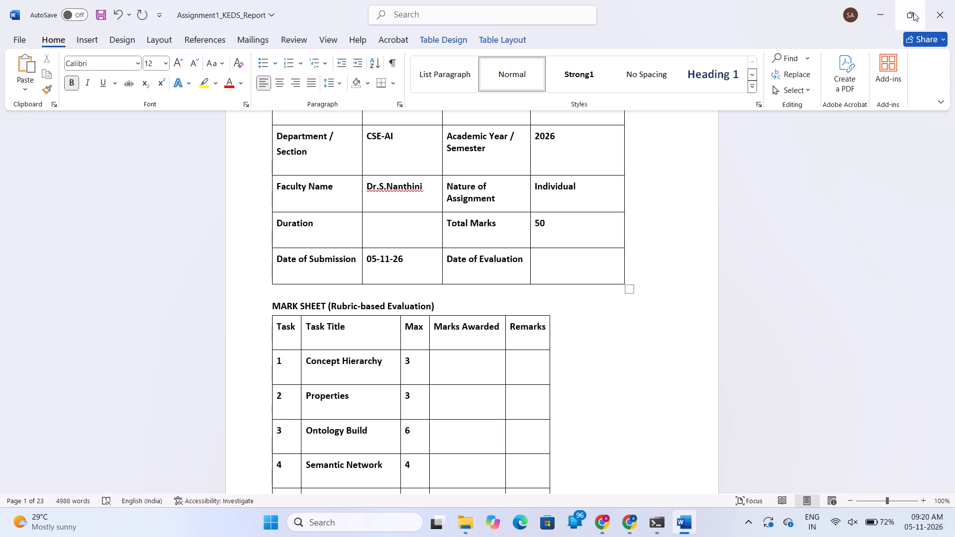
Fit the Word report to half the screen and reveal the Classroom assignment page alongside it.
{"action": "left_click", "coordinate": [825, 47]}
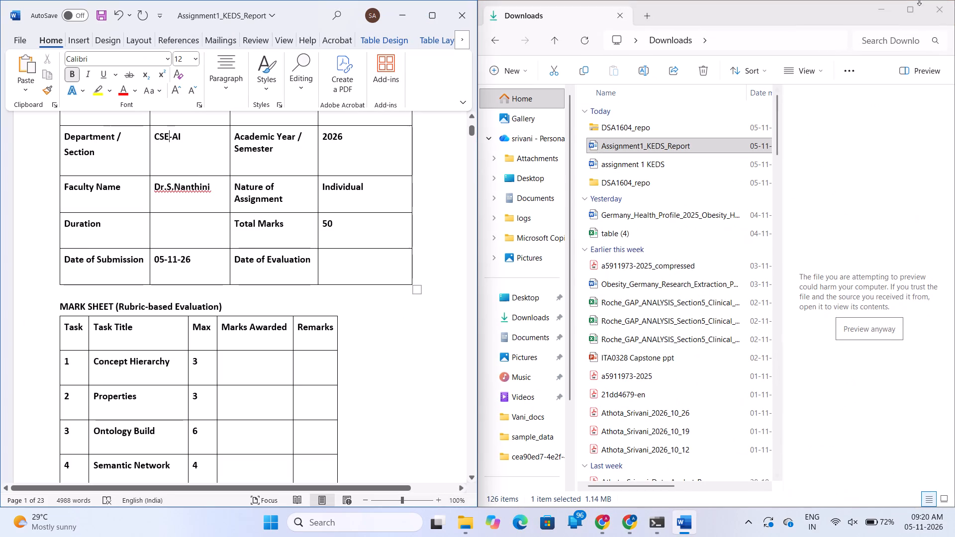
{"action": "left_click", "coordinate": [879, 8]}
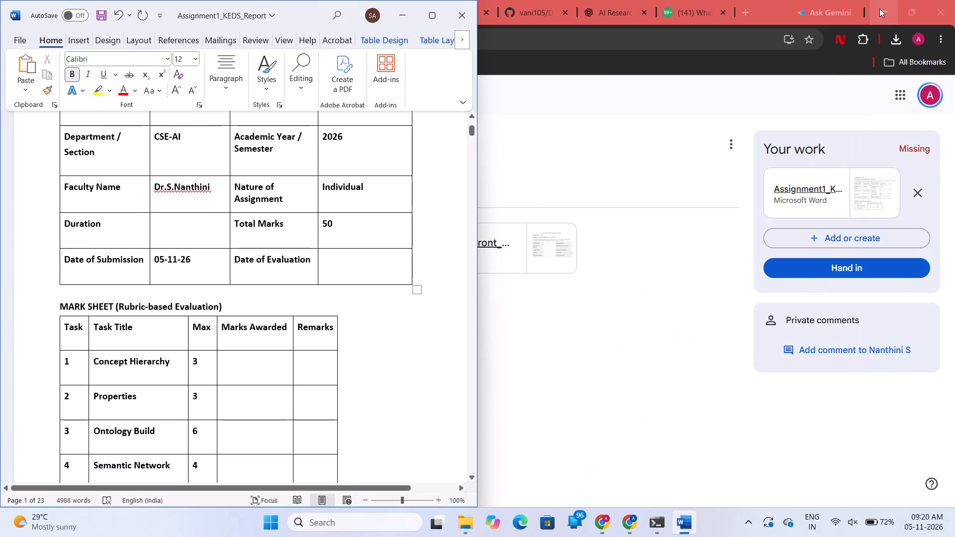
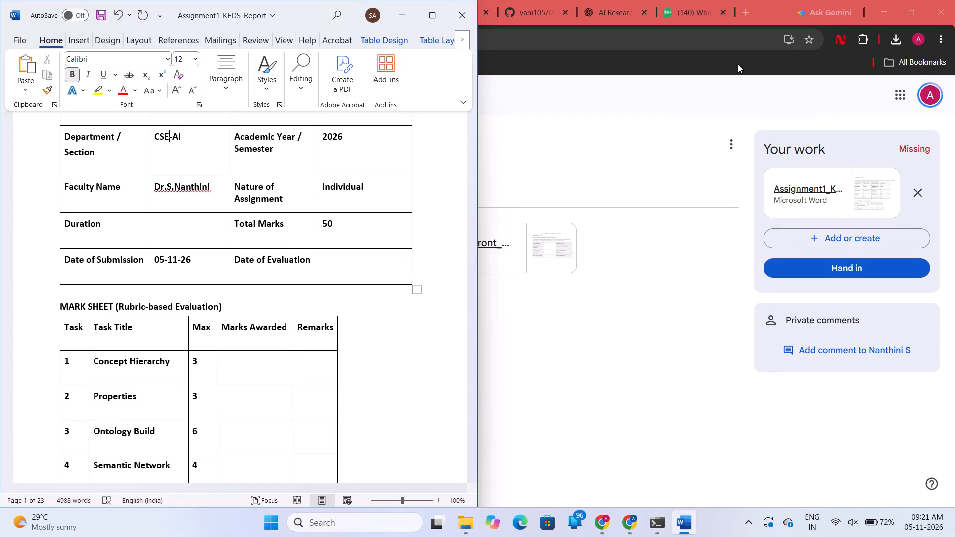
Maximize the report window and widen the student details table on the cover page to nearly the page's right edge.
{"action": "left_click", "coordinate": [432, 7]}
{"action": "scroll", "coordinate": [388, 217], "scroll_direction": "up", "scroll_amount": 1}
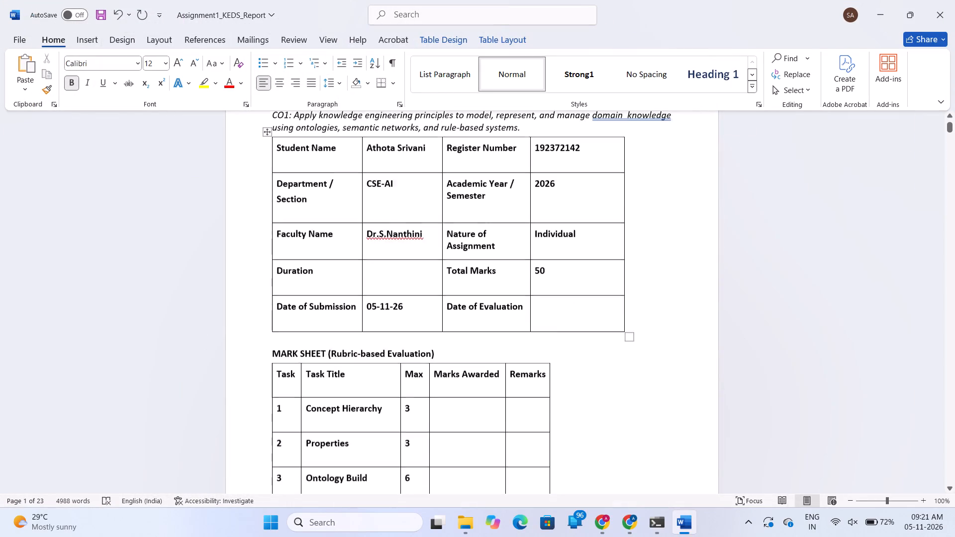
{"action": "scroll", "coordinate": [388, 217], "scroll_direction": "up", "scroll_amount": 4}
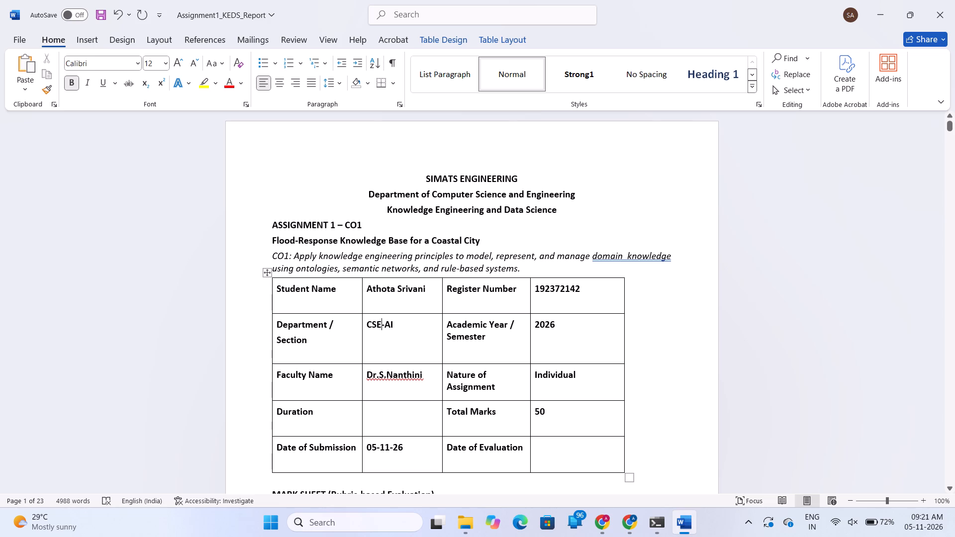
{"action": "scroll", "coordinate": [476, 337], "scroll_direction": "down", "scroll_amount": 1}
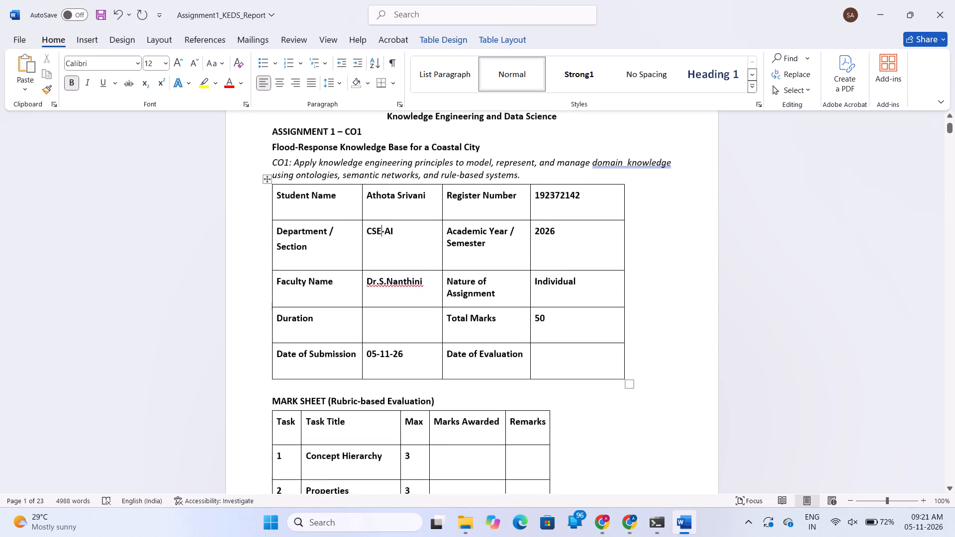
{"action": "scroll", "coordinate": [476, 337], "scroll_direction": "down", "scroll_amount": 1}
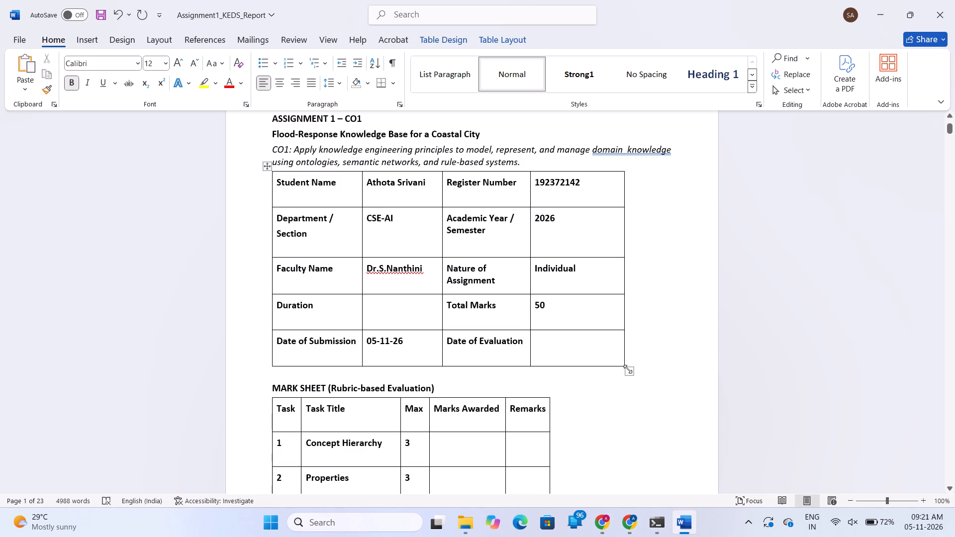
{"action": "right_click_drag", "start_coordinate": [628, 369], "coordinate": [705, 383]}
Check the widened cover page table, including its Date of Submission entry, and the mark sheet on the first page.
{"action": "scroll", "coordinate": [520, 337], "scroll_direction": "down", "scroll_amount": 1}
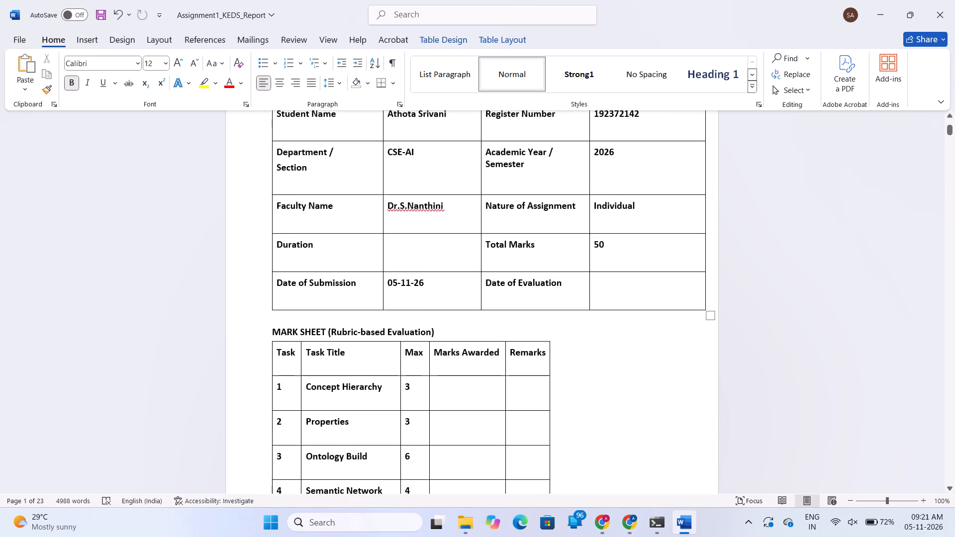
{"action": "scroll", "coordinate": [520, 337], "scroll_direction": "down", "scroll_amount": 3}
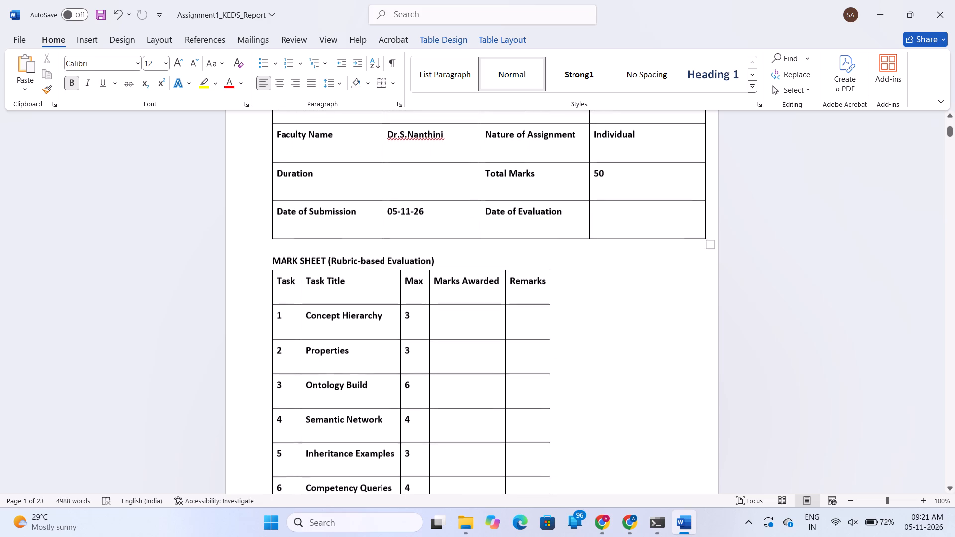
{"action": "left_click", "coordinate": [410, 212]}
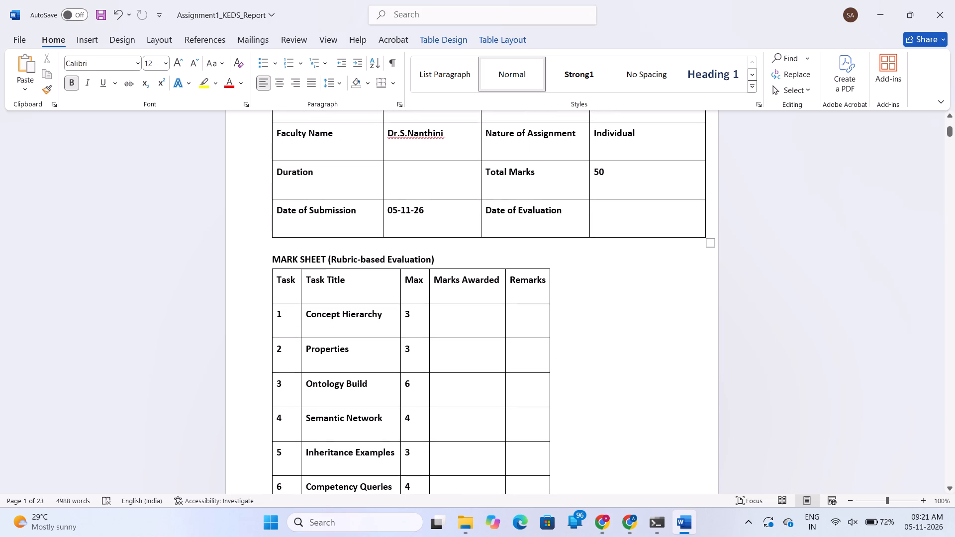
{"action": "left_click", "coordinate": [425, 211]}
{"action": "left_click", "coordinate": [391, 209]}
{"action": "scroll", "coordinate": [484, 304], "scroll_direction": "down", "scroll_amount": 1}
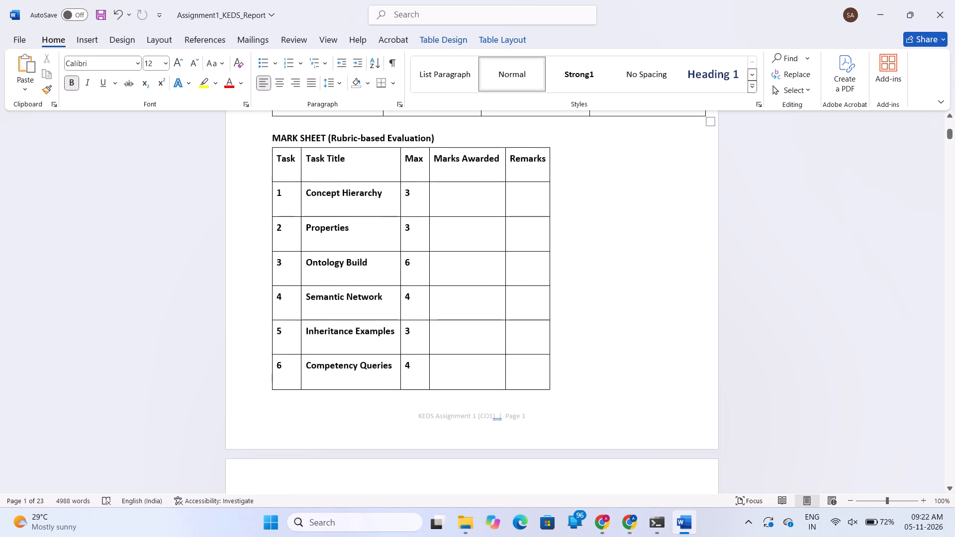
{"action": "scroll", "coordinate": [484, 304], "scroll_direction": "down", "scroll_amount": 3}
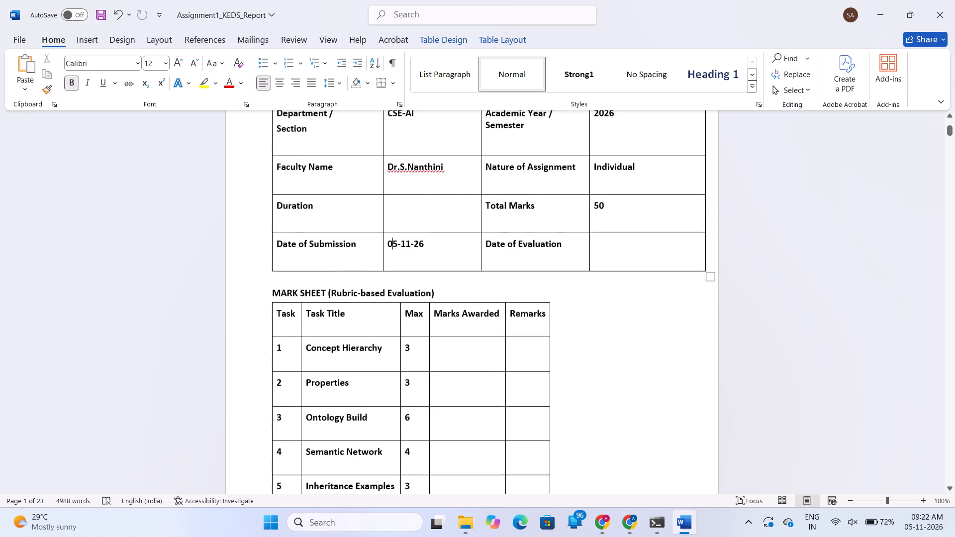
{"action": "scroll", "coordinate": [484, 304], "scroll_direction": "down", "scroll_amount": 3}
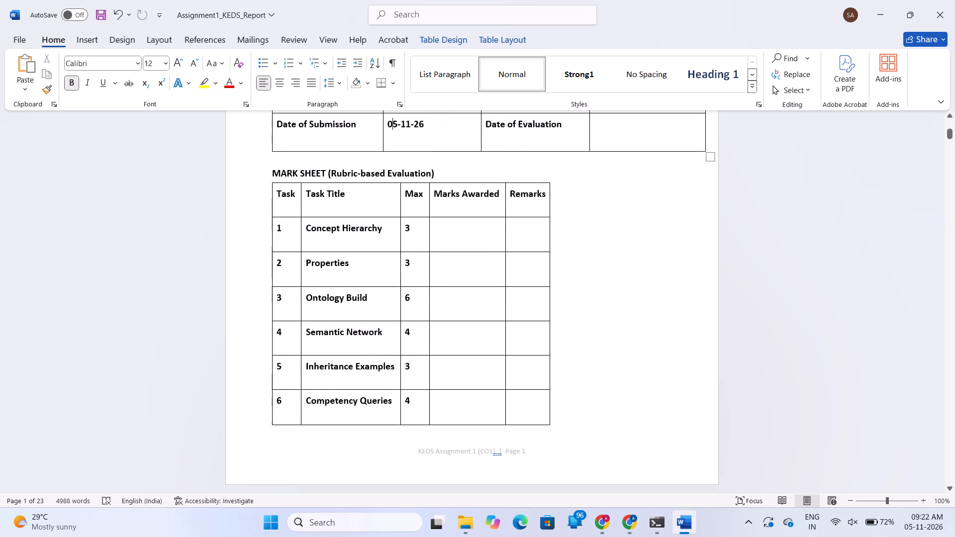
{"action": "scroll", "coordinate": [484, 304], "scroll_direction": "down", "scroll_amount": 2}
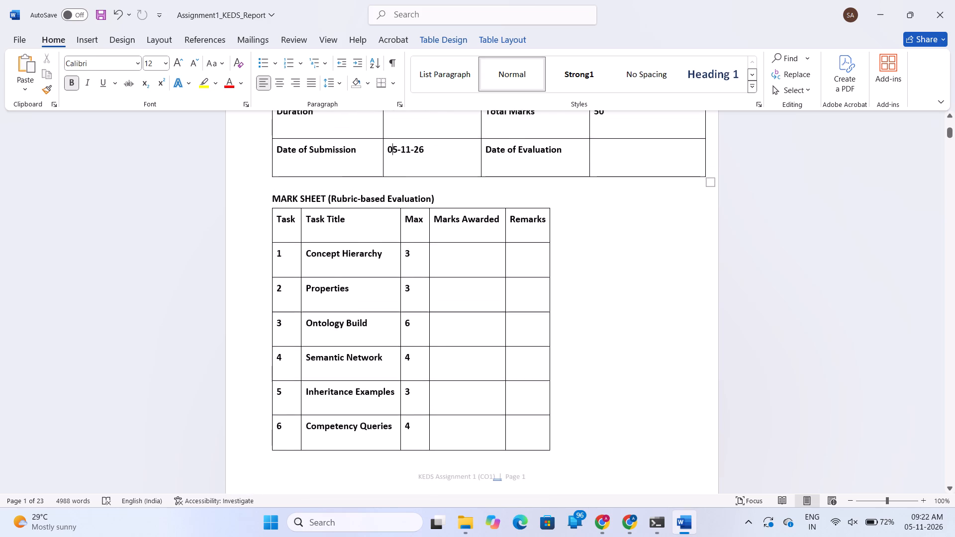
{"action": "scroll", "coordinate": [484, 304], "scroll_direction": "down", "scroll_amount": 2}
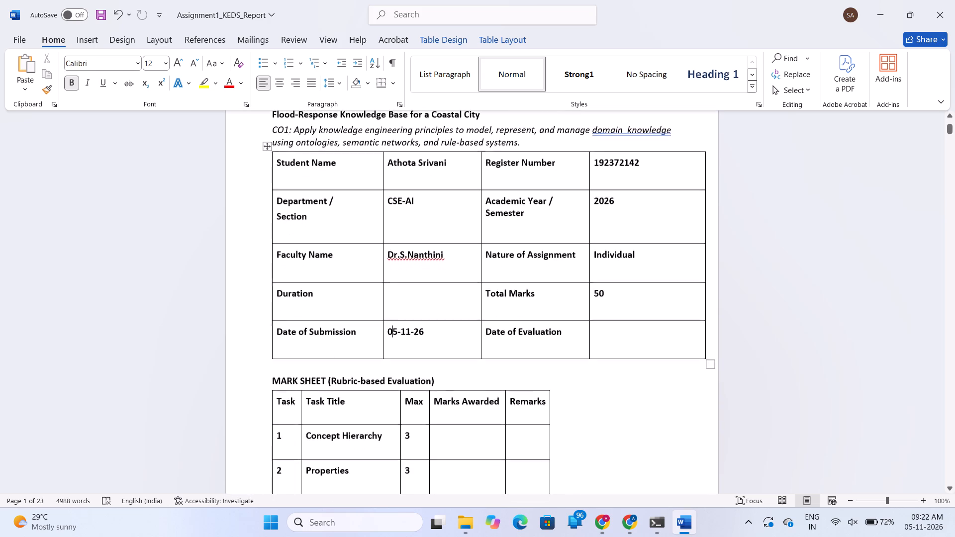
{"action": "scroll", "coordinate": [484, 304], "scroll_direction": "down", "scroll_amount": 5}
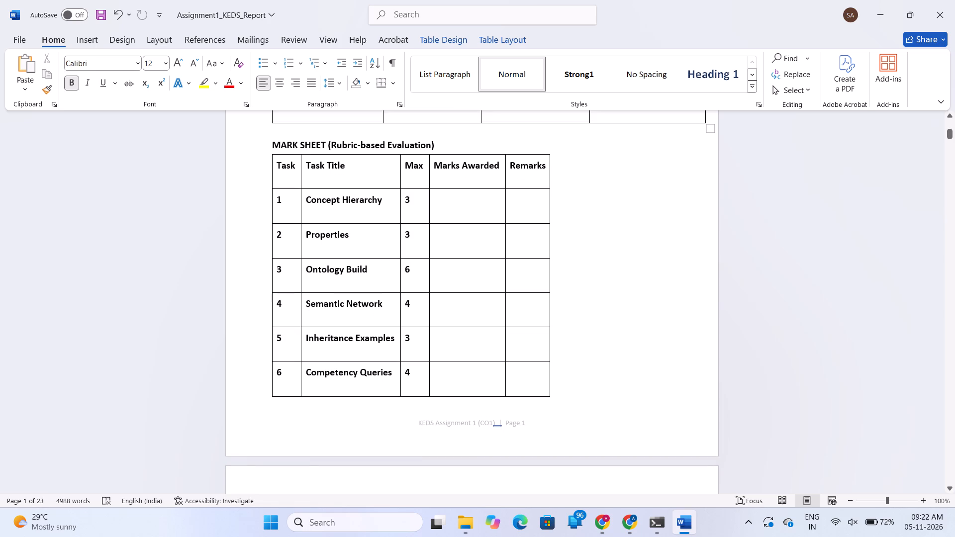
{"action": "scroll", "coordinate": [484, 304], "scroll_direction": "down", "scroll_amount": 2}
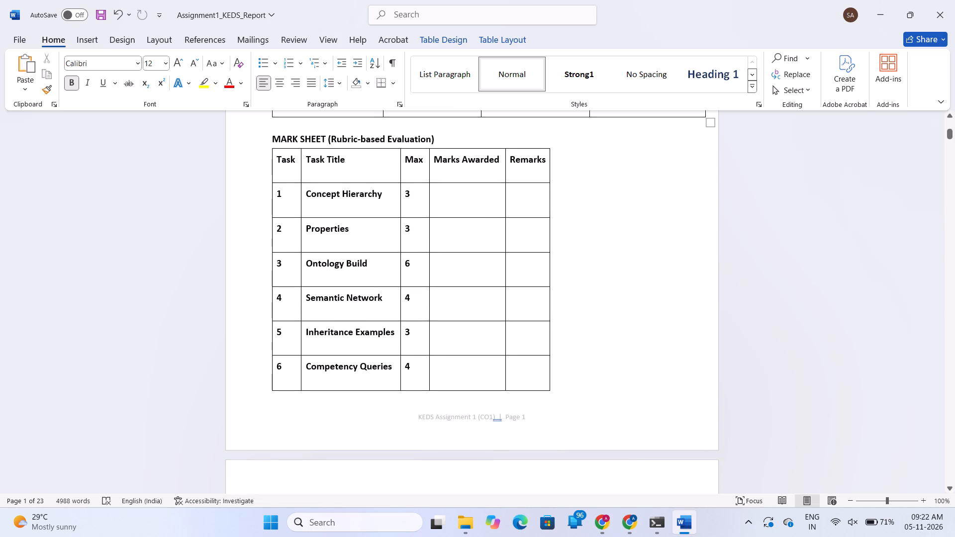
Look through the rest of the mark sheet, the Overall Remarks table and the Mandatory Submission Evidence Check table.
{"action": "scroll", "coordinate": [484, 304], "scroll_direction": "down", "scroll_amount": 1}
{"action": "scroll", "coordinate": [537, 369], "scroll_direction": "down", "scroll_amount": 4}
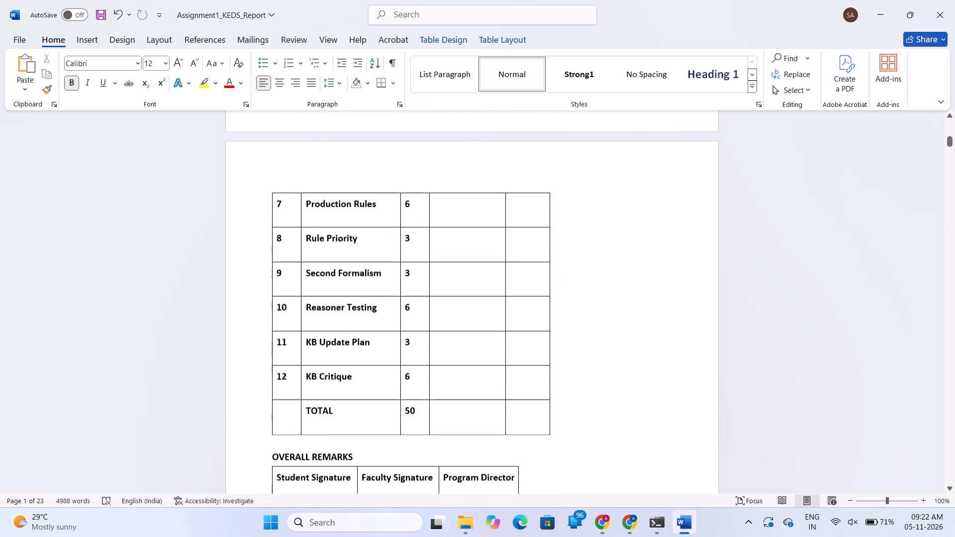
{"action": "scroll", "coordinate": [537, 369], "scroll_direction": "down", "scroll_amount": 3}
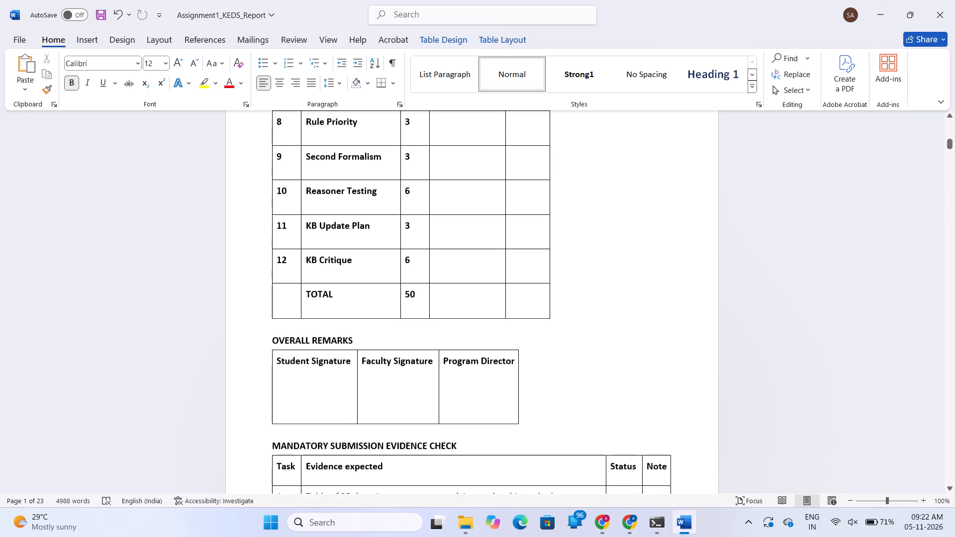
{"action": "scroll", "coordinate": [537, 369], "scroll_direction": "down", "scroll_amount": 6}
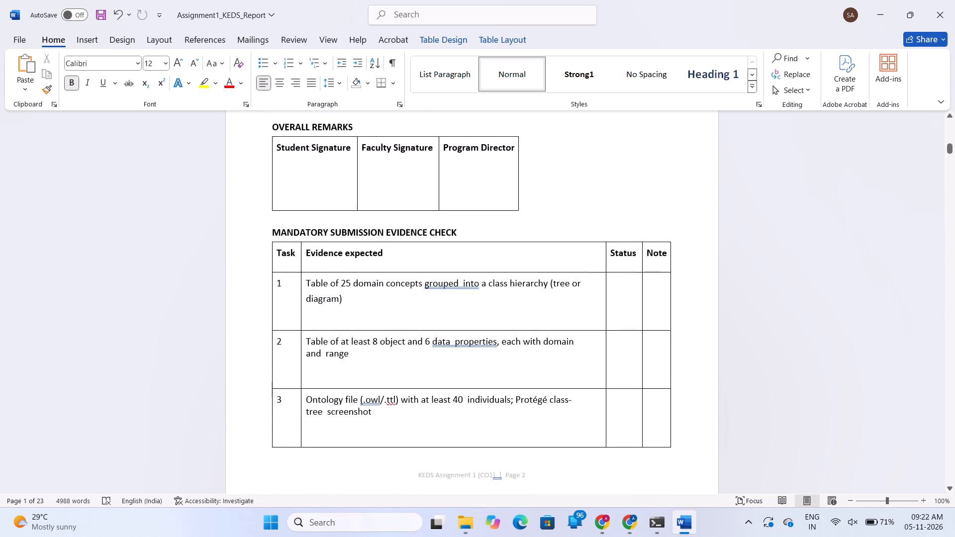
{"action": "scroll", "coordinate": [537, 369], "scroll_direction": "down", "scroll_amount": 6}
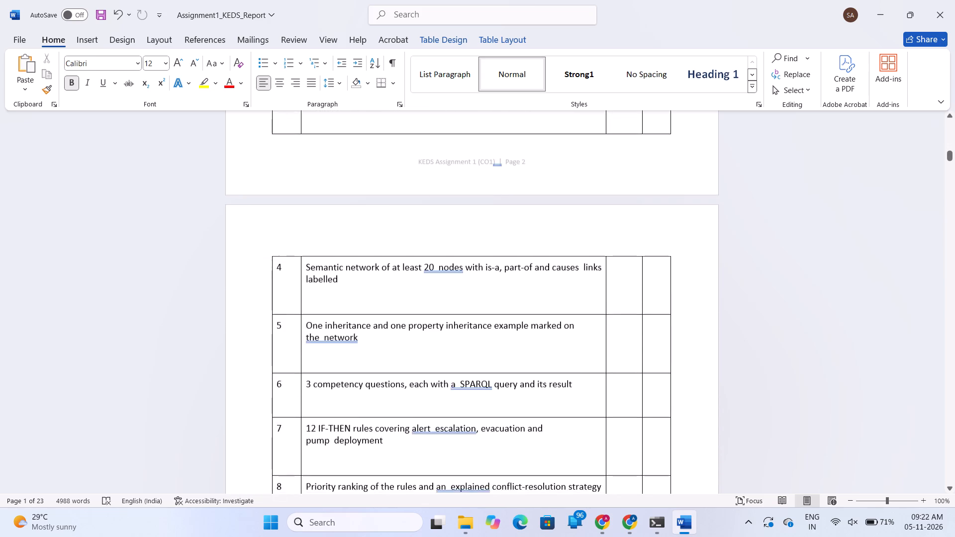
{"action": "scroll", "coordinate": [537, 369], "scroll_direction": "down", "scroll_amount": 4}
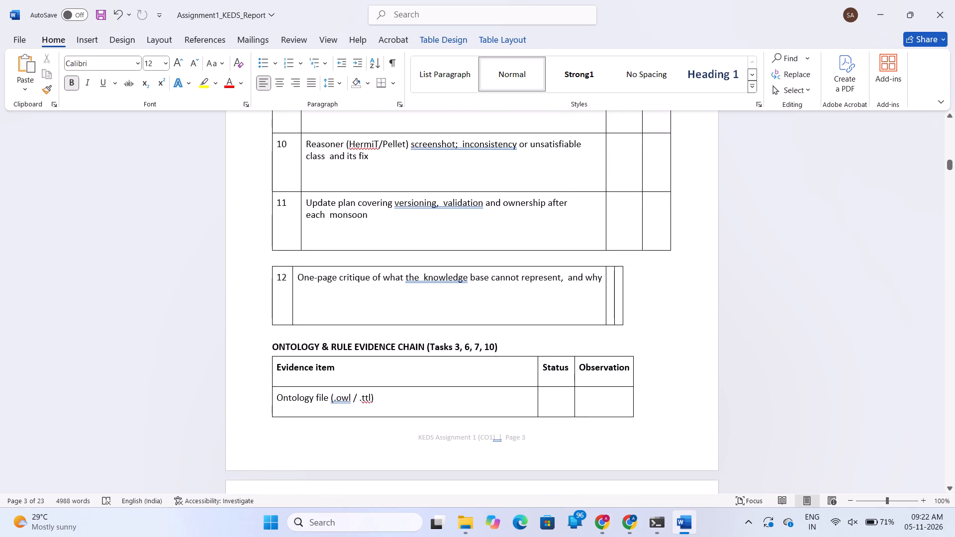
Reduce the height of the Task 5 row in the Mandatory Submission Evidence Check table to fit its two text lines.
{"action": "scroll", "coordinate": [571, 252], "scroll_direction": "up", "scroll_amount": 6}
{"action": "scroll", "coordinate": [571, 252], "scroll_direction": "down", "scroll_amount": 1}
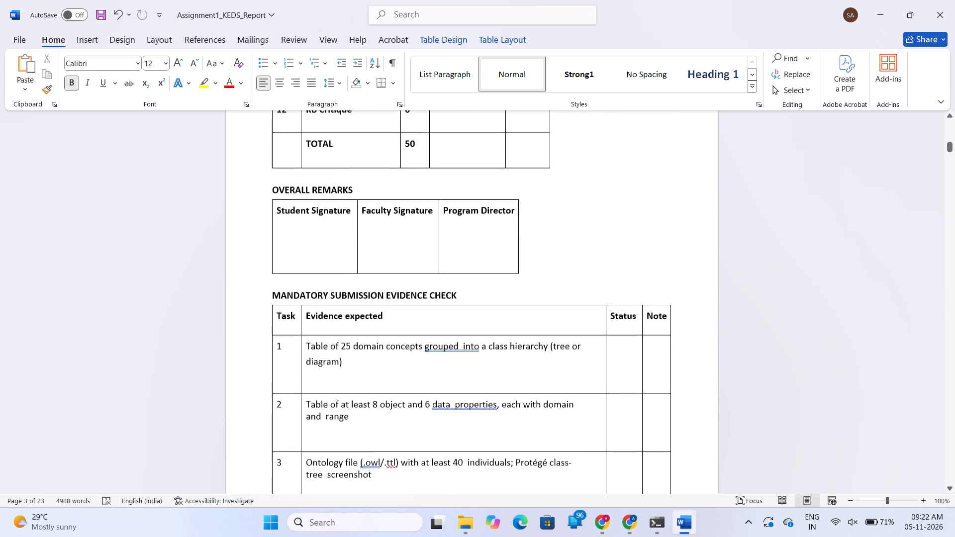
{"action": "scroll", "coordinate": [571, 252], "scroll_direction": "down", "scroll_amount": 3}
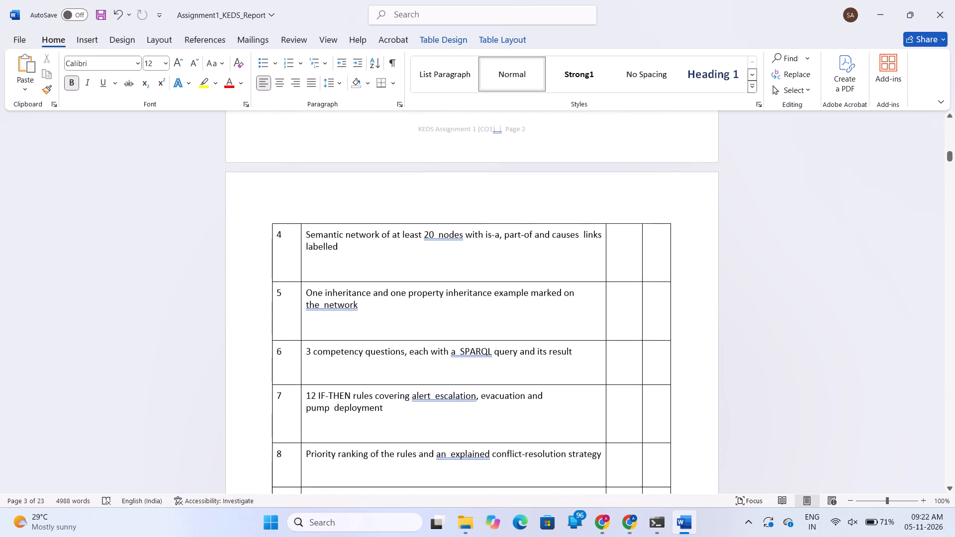
{"action": "scroll", "coordinate": [571, 252], "scroll_direction": "down", "scroll_amount": 3}
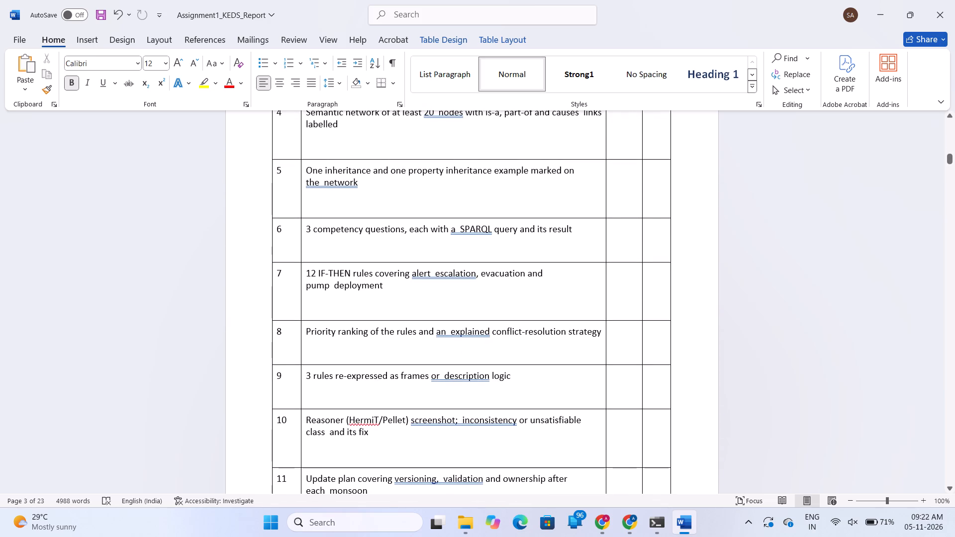
{"action": "left_click", "coordinate": [345, 218]}
{"action": "left_click_drag", "start_coordinate": [345, 218], "coordinate": [346, 195]}
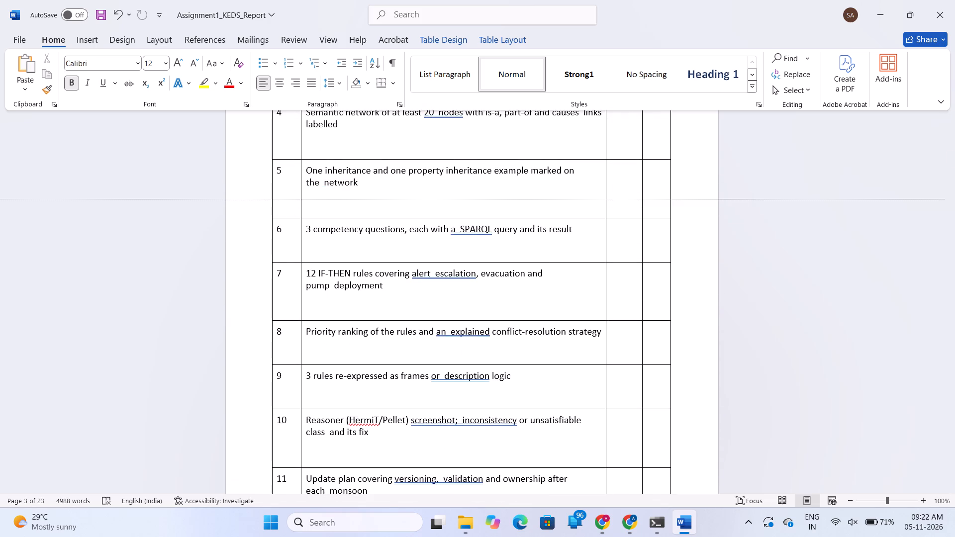
{"action": "left_click_drag", "start_coordinate": [346, 195], "coordinate": [346, 193]}
Look through the remaining Mandatory Submission Evidence Check rows, the Ontology & Rule Evidence Chain table and the Submission Checklist.
{"action": "scroll", "coordinate": [358, 296], "scroll_direction": "right", "scroll_amount": 1}
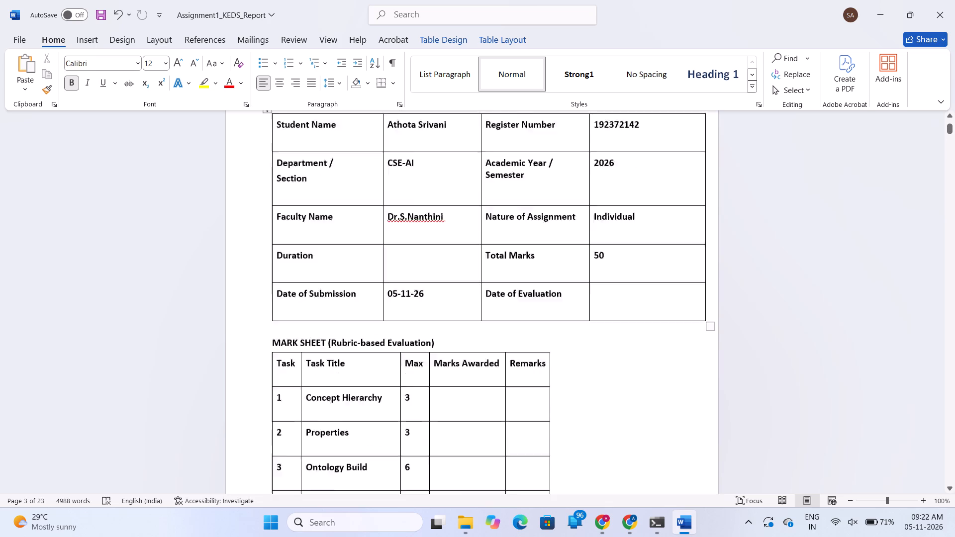
{"action": "scroll", "coordinate": [358, 296], "scroll_direction": "right", "scroll_amount": 1}
{"action": "scroll", "coordinate": [358, 296], "scroll_direction": "down", "scroll_amount": 7}
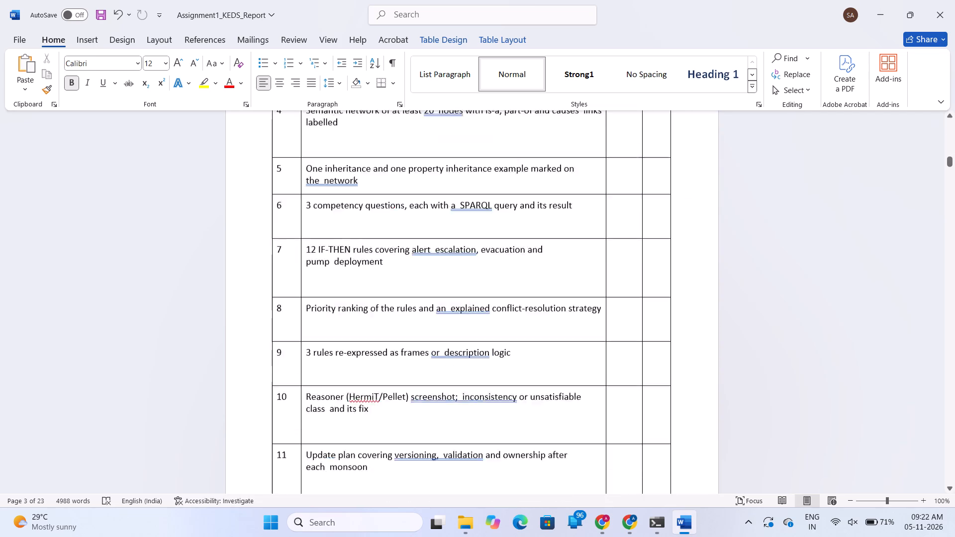
{"action": "scroll", "coordinate": [358, 296], "scroll_direction": "down", "scroll_amount": 2}
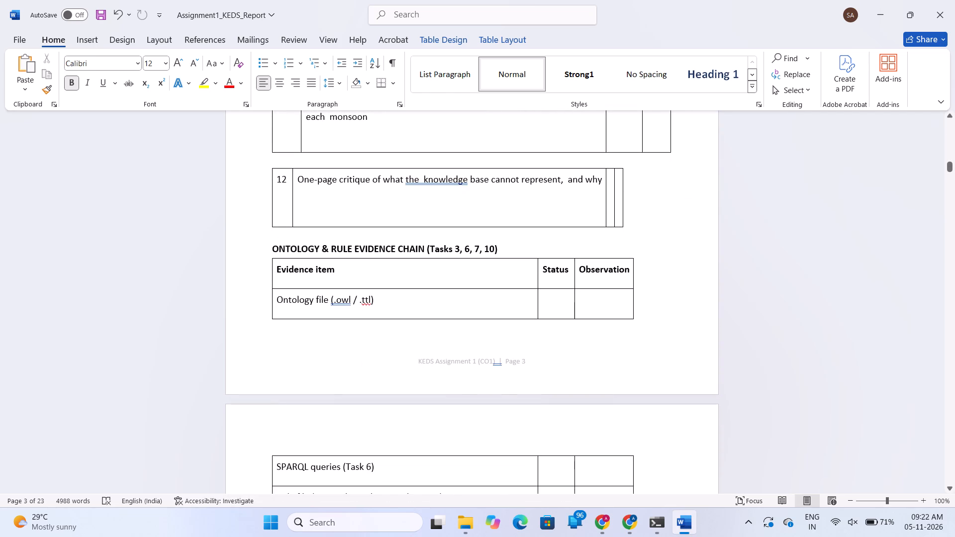
{"action": "scroll", "coordinate": [358, 296], "scroll_direction": "up", "scroll_amount": 1}
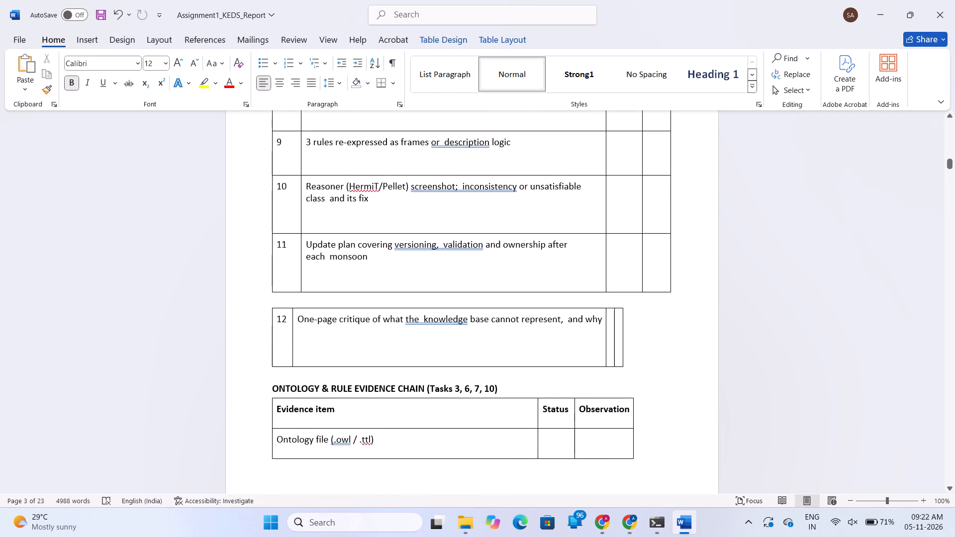
{"action": "left_click", "coordinate": [293, 297]}
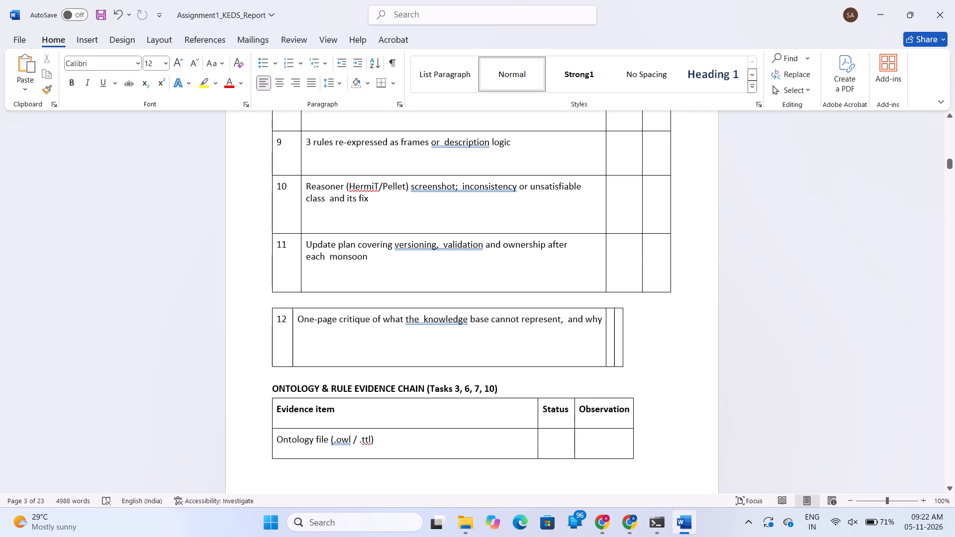
{"action": "scroll", "coordinate": [439, 332], "scroll_direction": "down", "scroll_amount": 1}
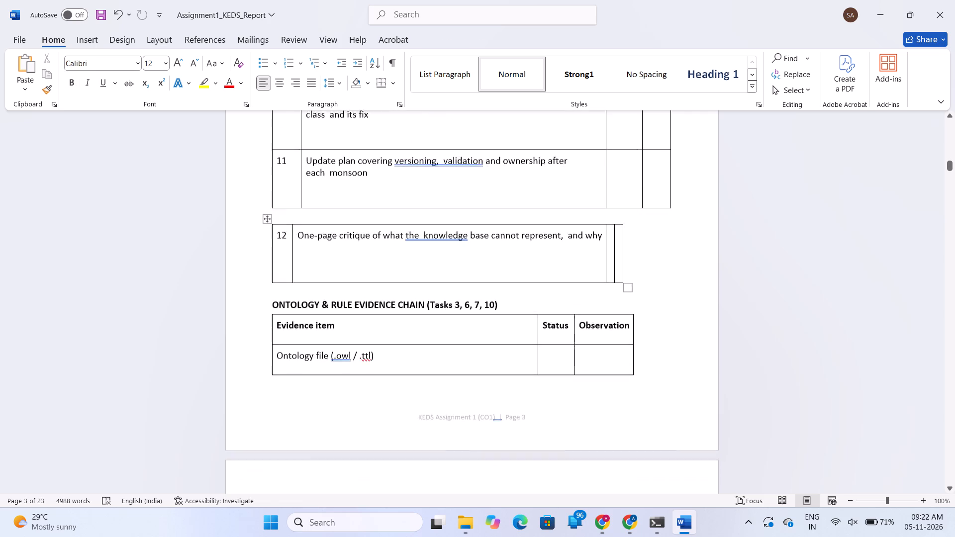
{"action": "scroll", "coordinate": [439, 332], "scroll_direction": "down", "scroll_amount": 4}
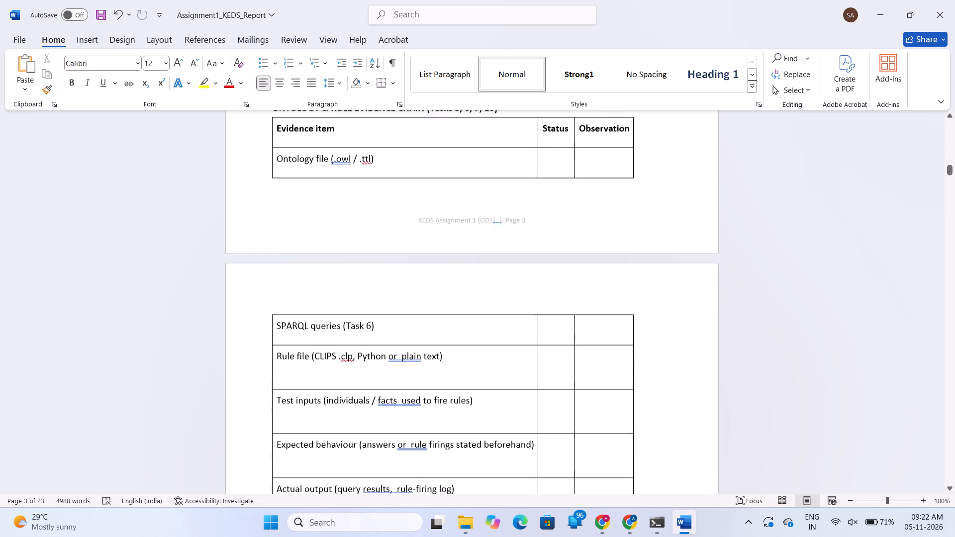
{"action": "scroll", "coordinate": [439, 332], "scroll_direction": "down", "scroll_amount": 6}
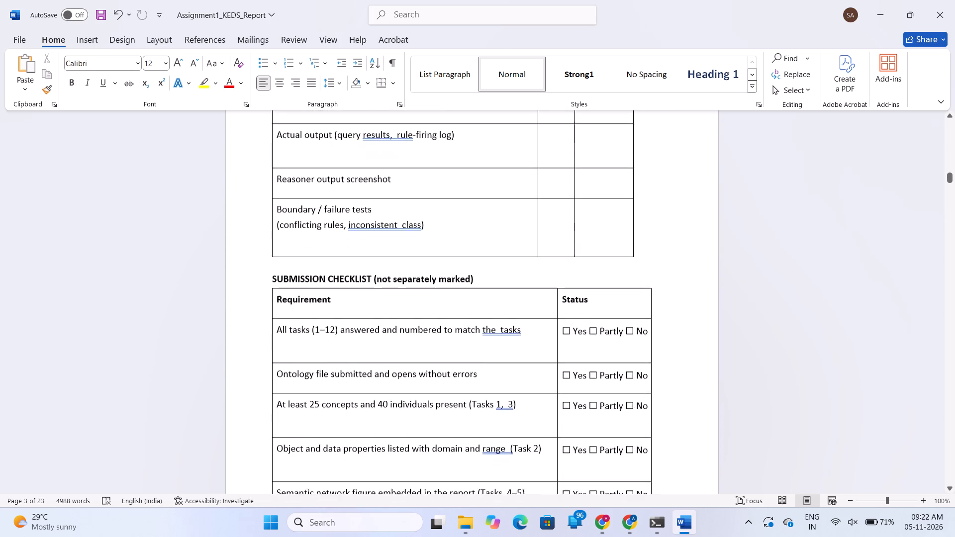
{"action": "scroll", "coordinate": [439, 332], "scroll_direction": "down", "scroll_amount": 6}
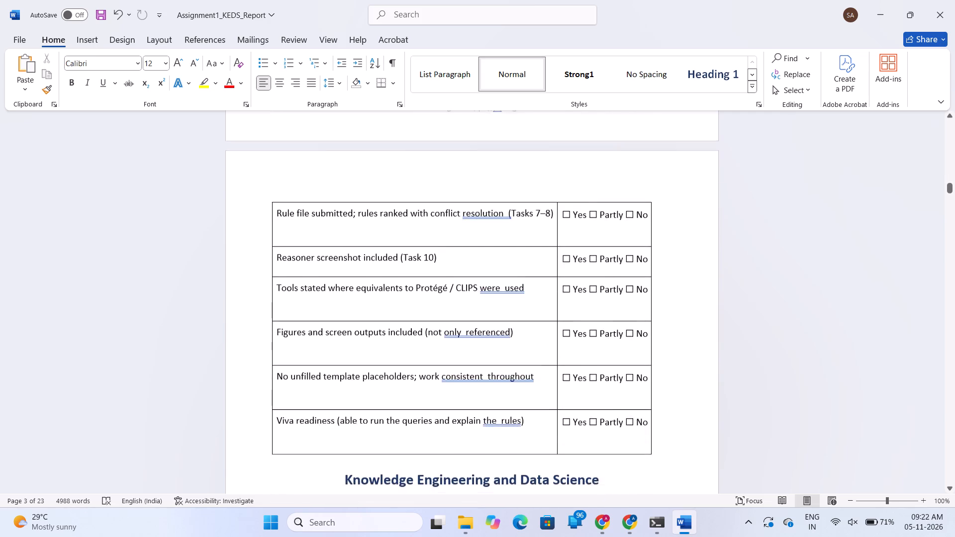
{"action": "scroll", "coordinate": [439, 332], "scroll_direction": "down", "scroll_amount": 4}
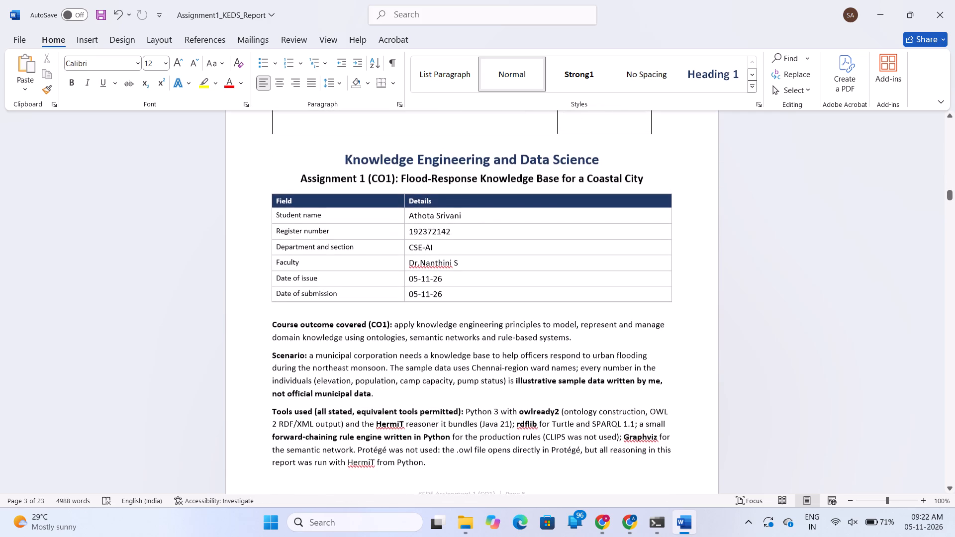
Insert blank lines before the "Knowledge Engineering and Data Science" heading so that it starts on a new page.
{"action": "scroll", "coordinate": [439, 332], "scroll_direction": "down", "scroll_amount": 1}
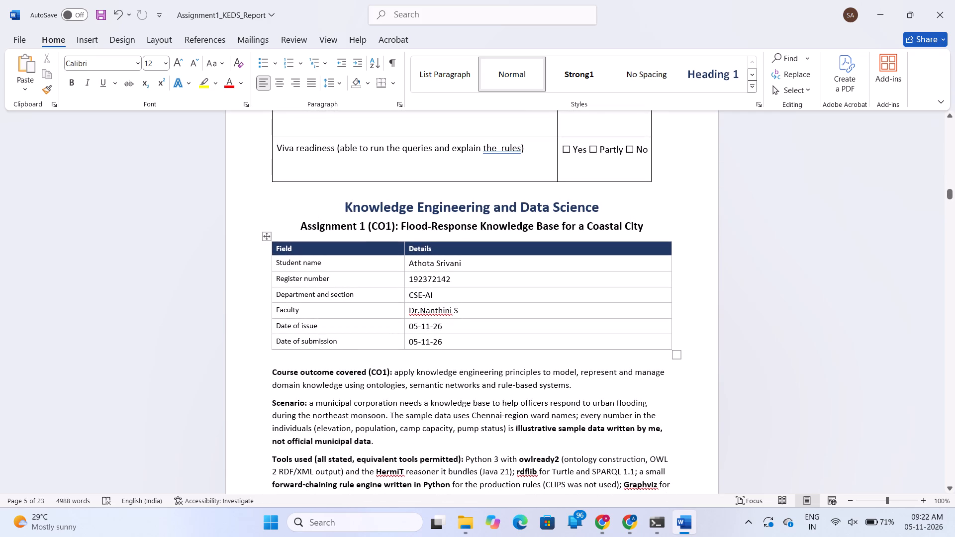
{"action": "left_click", "coordinate": [347, 207]}
{"action": "key", "text": "Return"}
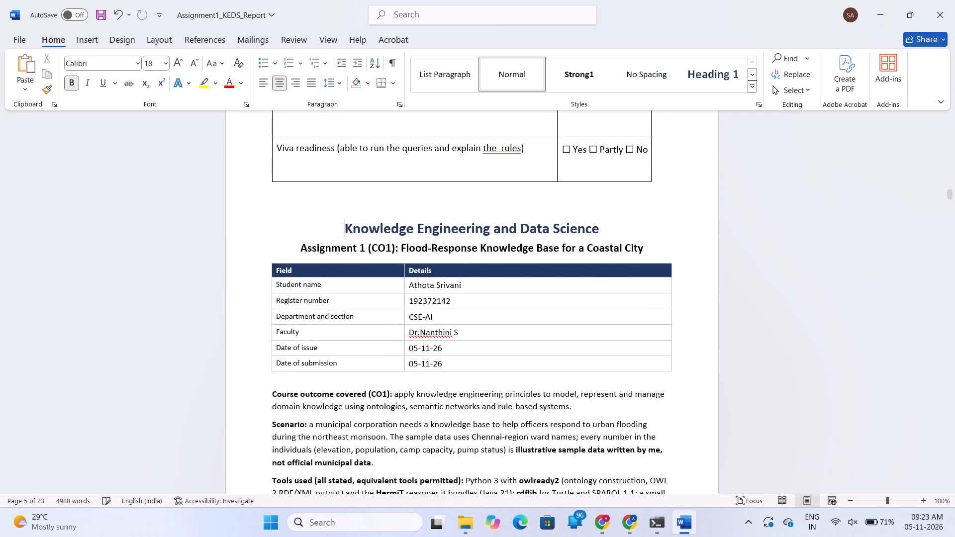
{"action": "key", "text": "Return"}
{"action": "key", "text": "Return"}
{"action": "key", "text": "Return"}
{"action": "key", "text": "Return"}
{"action": "key", "text": "Return"}
{"action": "key", "text": "Return"}
{"action": "key", "text": "Return"}
{"action": "key", "text": "Return"}
{"action": "key", "text": "Return"}
{"action": "key", "text": "Return"}
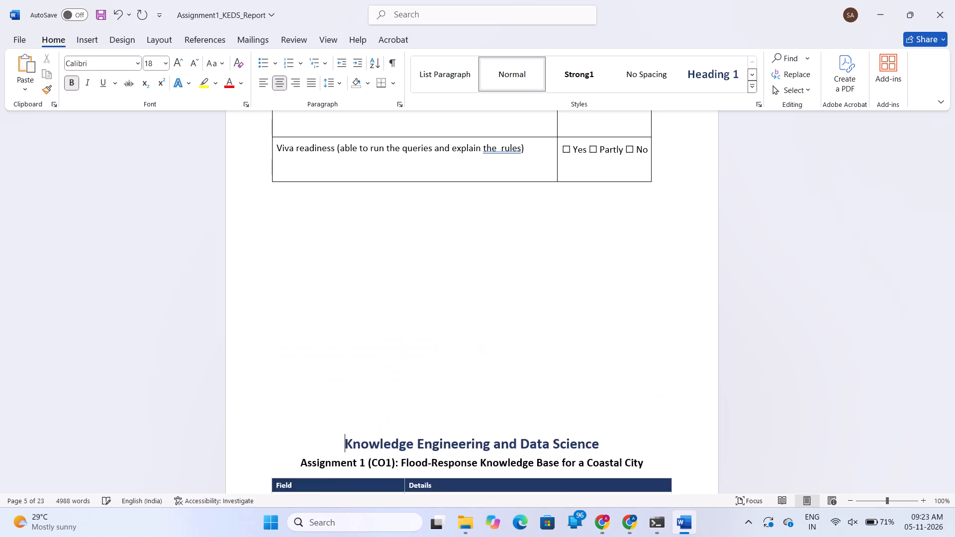
{"action": "key", "text": "Return"}
{"action": "key", "text": "Return"}
{"action": "key", "text": "Return"}
{"action": "key", "text": "Return"}
{"action": "key", "text": "Return"}
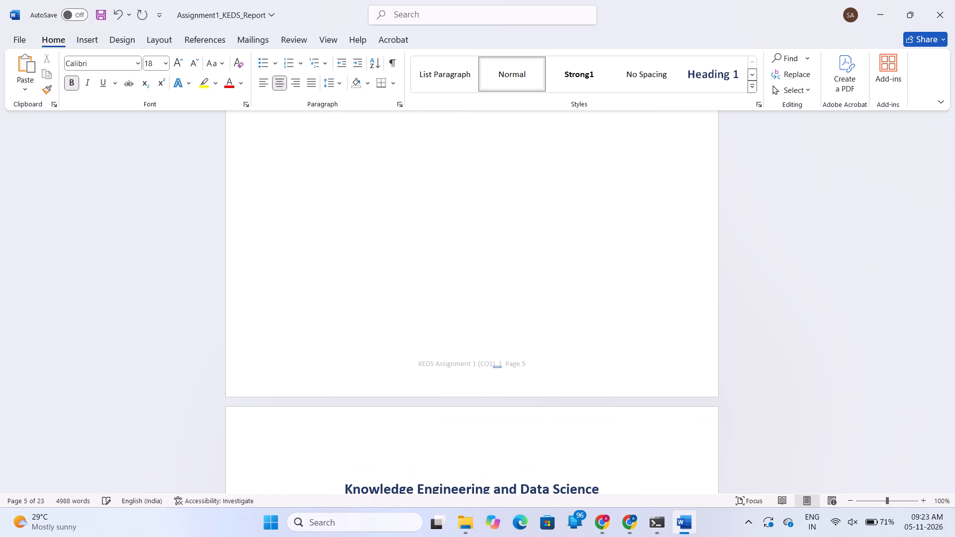
Examine the page starting with the "Knowledge Engineering and Data Science" heading and the Task 1 class table and hierarchy.
{"action": "scroll", "coordinate": [347, 207], "scroll_direction": "down", "scroll_amount": 5}
{"action": "scroll", "coordinate": [402, 428], "scroll_direction": "down", "scroll_amount": 4}
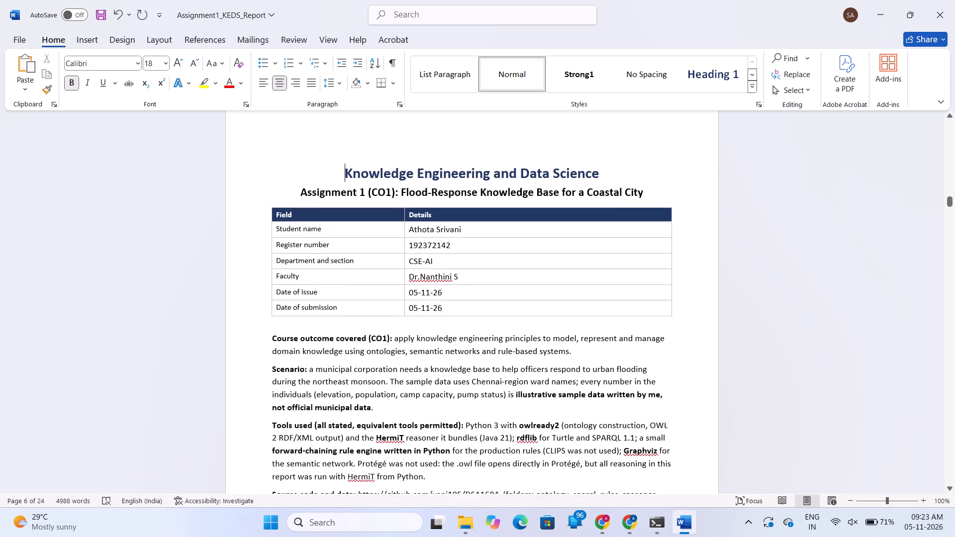
{"action": "scroll", "coordinate": [402, 428], "scroll_direction": "down", "scroll_amount": 2}
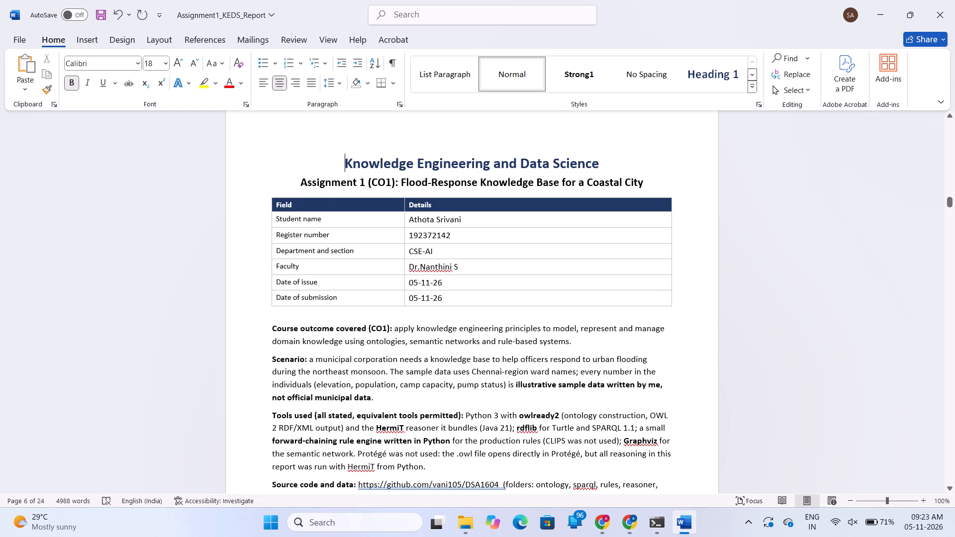
{"action": "scroll", "coordinate": [434, 389], "scroll_direction": "down", "scroll_amount": 4}
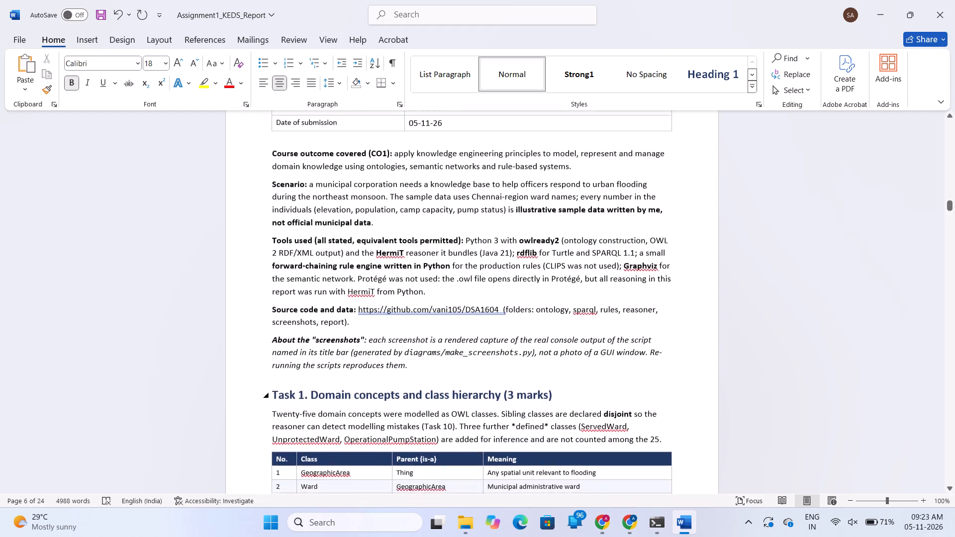
{"action": "scroll", "coordinate": [434, 389], "scroll_direction": "down", "scroll_amount": 5}
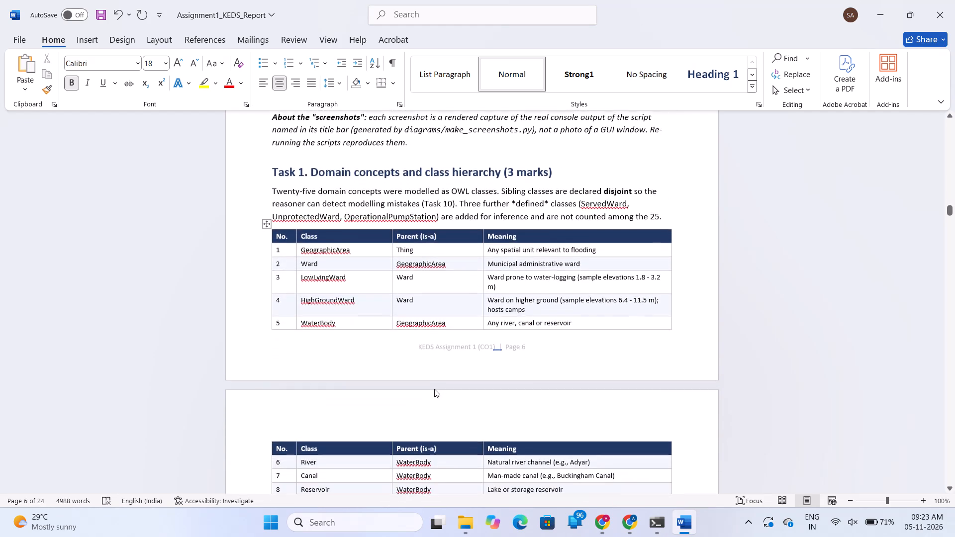
{"action": "scroll", "coordinate": [434, 389], "scroll_direction": "down", "scroll_amount": 6}
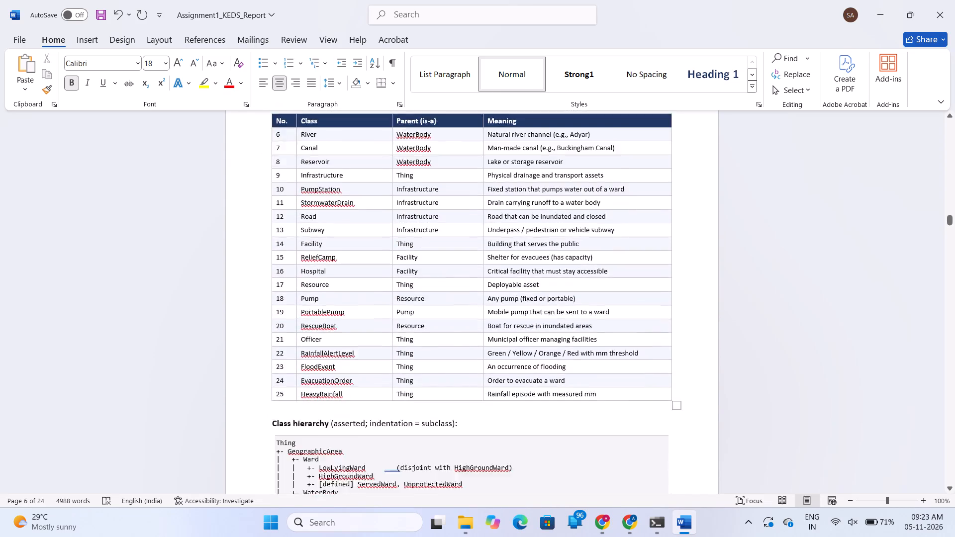
{"action": "scroll", "coordinate": [434, 389], "scroll_direction": "down", "scroll_amount": 2}
{"action": "scroll", "coordinate": [434, 389], "scroll_direction": "up", "scroll_amount": 10}
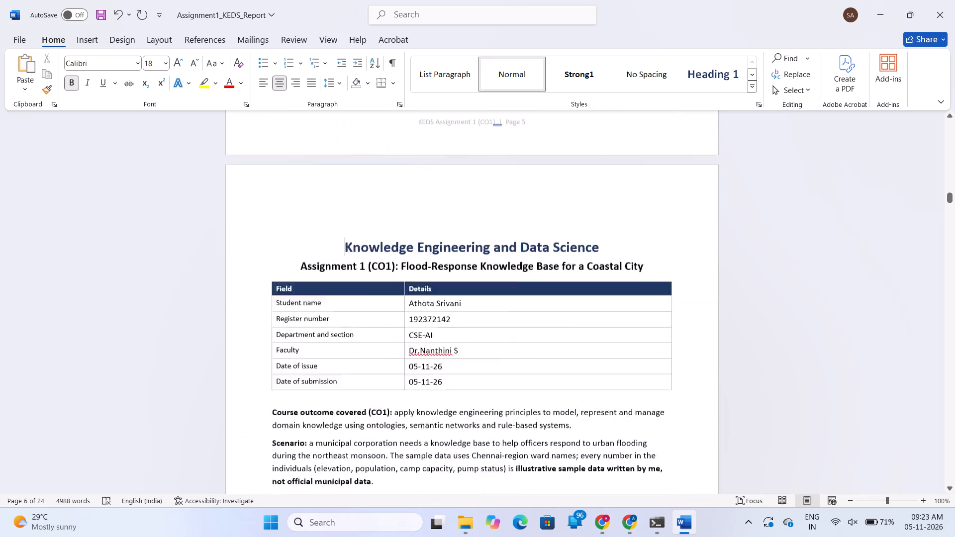
{"action": "scroll", "coordinate": [434, 389], "scroll_direction": "down", "scroll_amount": 2}
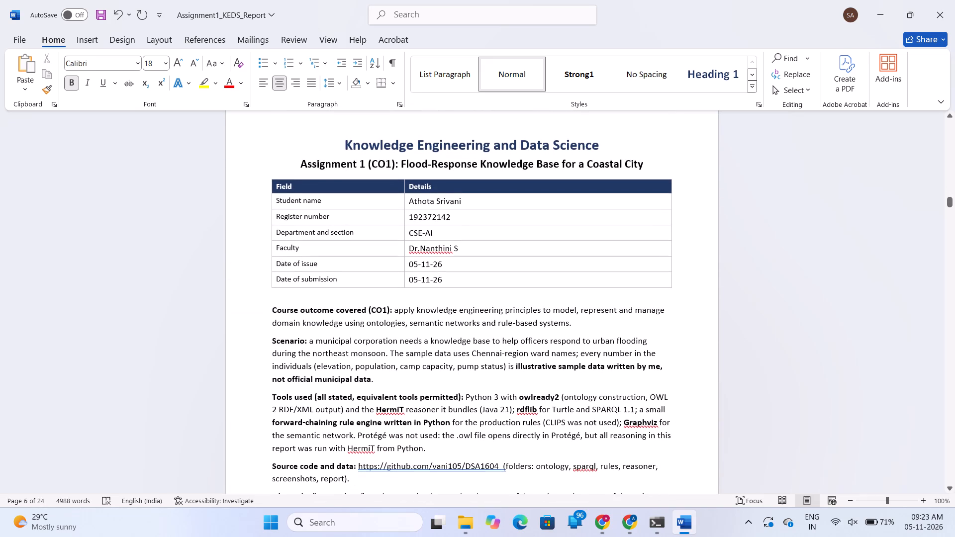
{"action": "scroll", "coordinate": [434, 389], "scroll_direction": "down", "scroll_amount": 1}
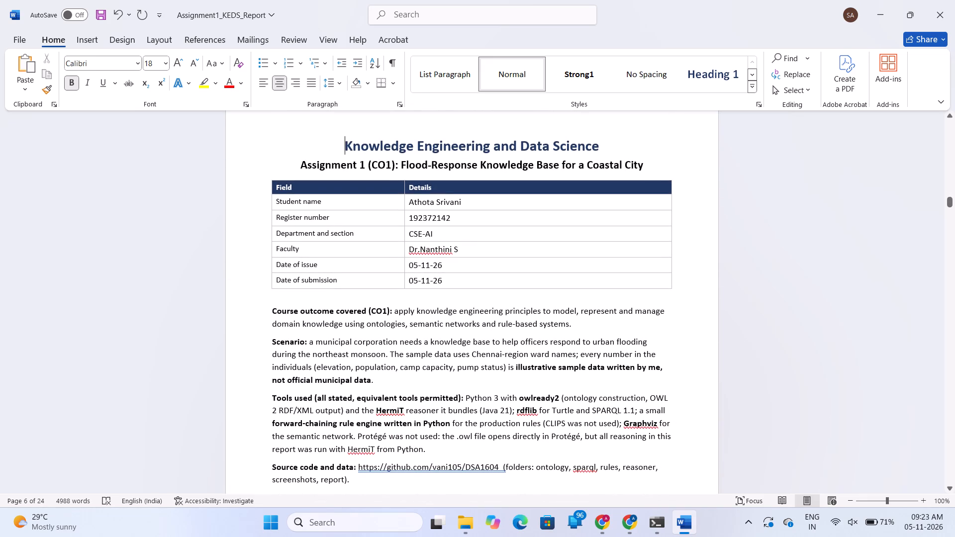
{"action": "scroll", "coordinate": [434, 389], "scroll_direction": "down", "scroll_amount": 2}
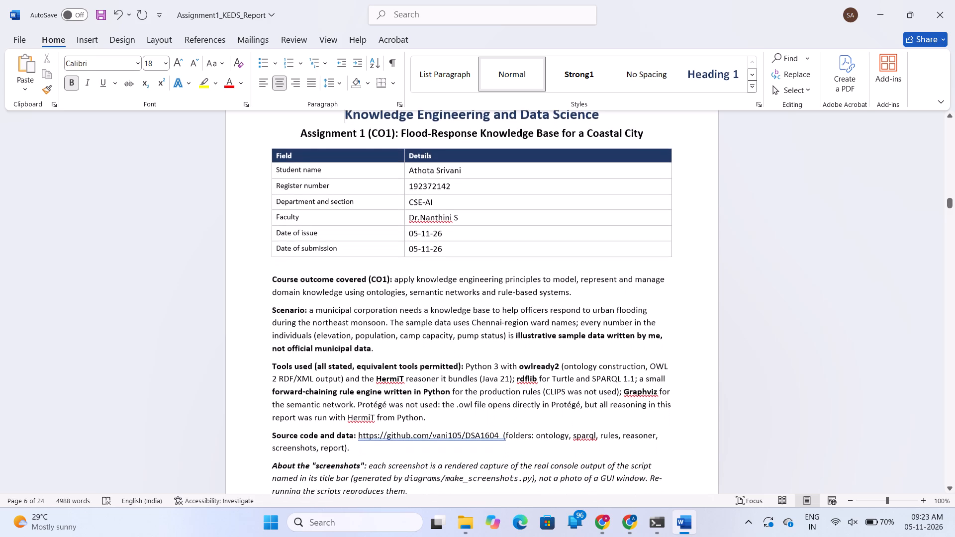
{"action": "scroll", "coordinate": [430, 360], "scroll_direction": "down", "scroll_amount": 1}
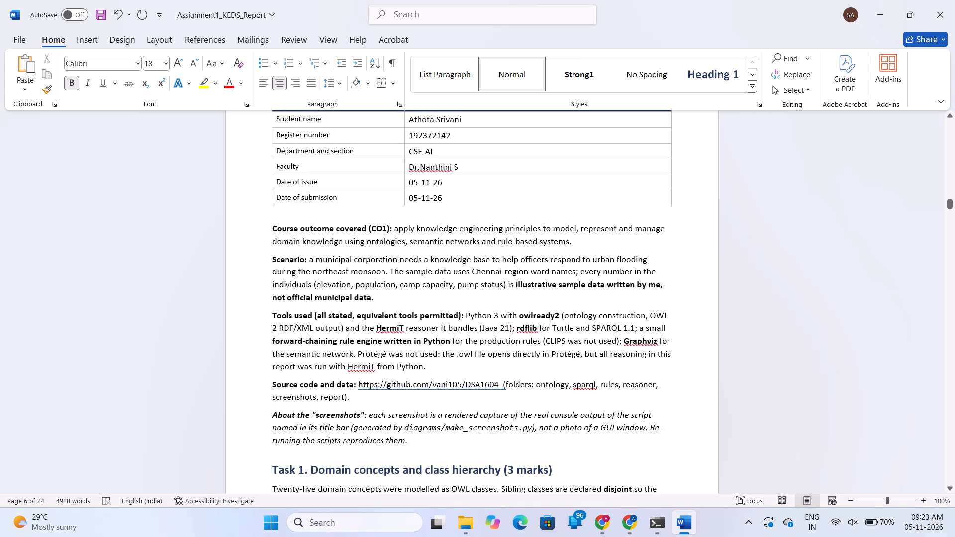
Look through the introduction, the class hierarchy and the Task 2 object and data property tables for layout problems.
{"action": "scroll", "coordinate": [430, 360], "scroll_direction": "down", "scroll_amount": 8}
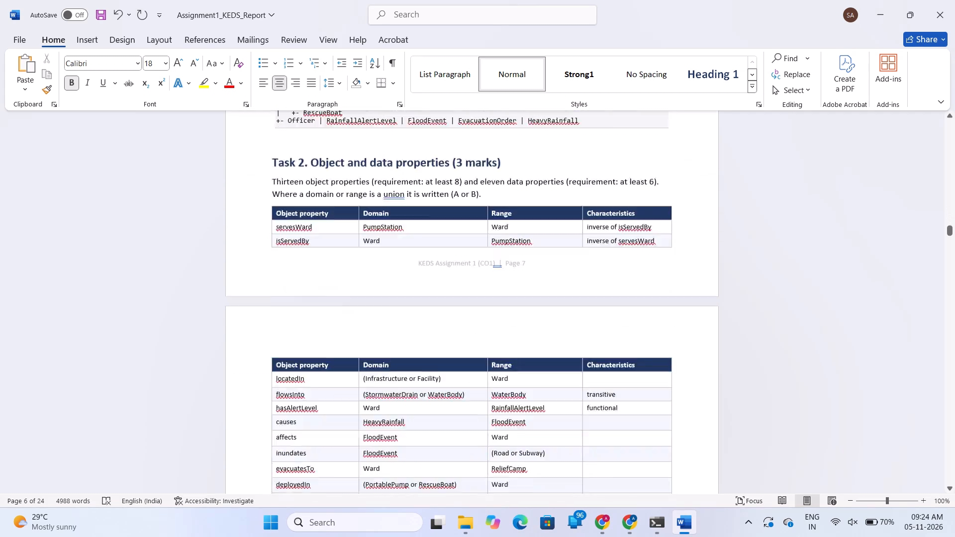
{"action": "scroll", "coordinate": [430, 360], "scroll_direction": "down", "scroll_amount": 1}
{"action": "scroll", "coordinate": [430, 360], "scroll_direction": "up", "scroll_amount": 4}
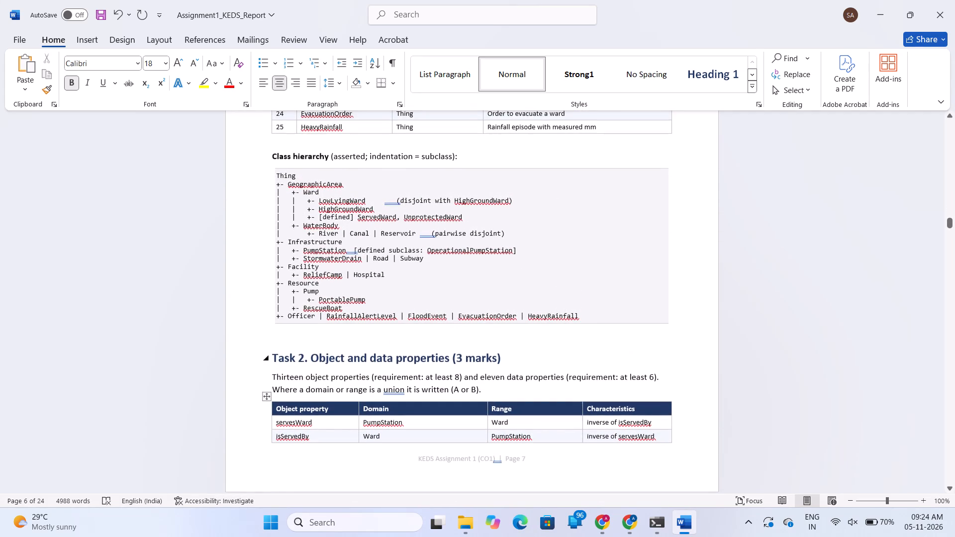
{"action": "scroll", "coordinate": [430, 360], "scroll_direction": "down", "scroll_amount": 6}
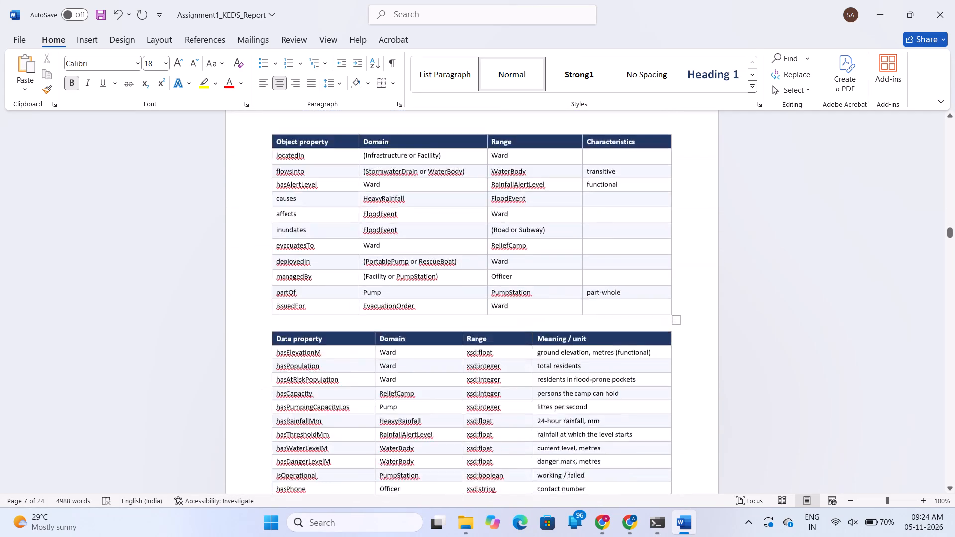
{"action": "scroll", "coordinate": [430, 360], "scroll_direction": "down", "scroll_amount": 7}
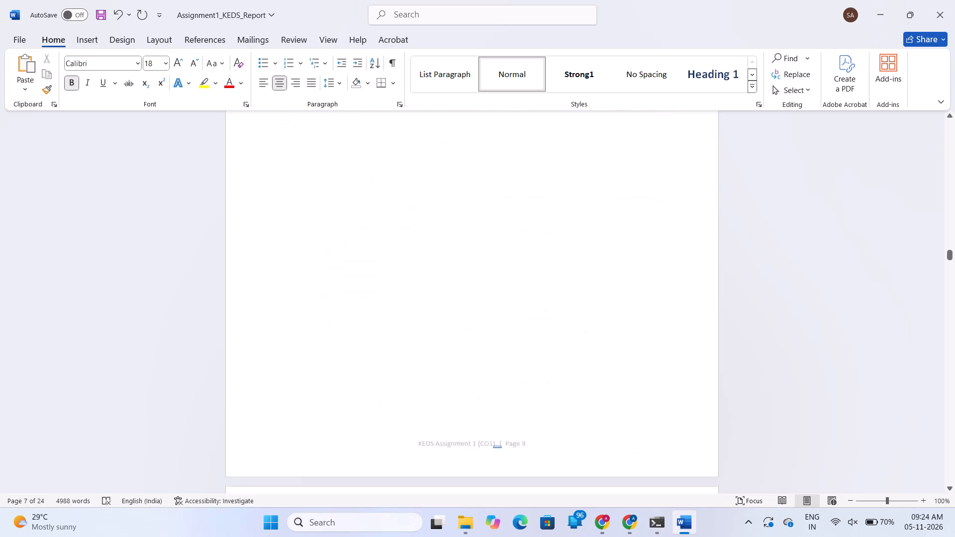
Examine the Ontology summary screenshot and how it sits on its page before the Task 4 heading.
{"action": "scroll", "coordinate": [430, 360], "scroll_direction": "down", "scroll_amount": 3}
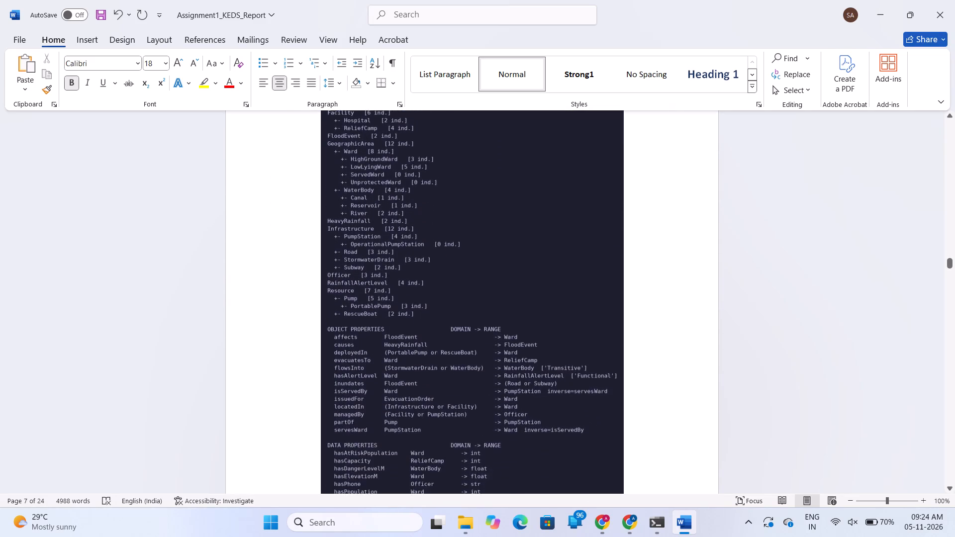
{"action": "scroll", "coordinate": [430, 360], "scroll_direction": "down", "scroll_amount": 1}
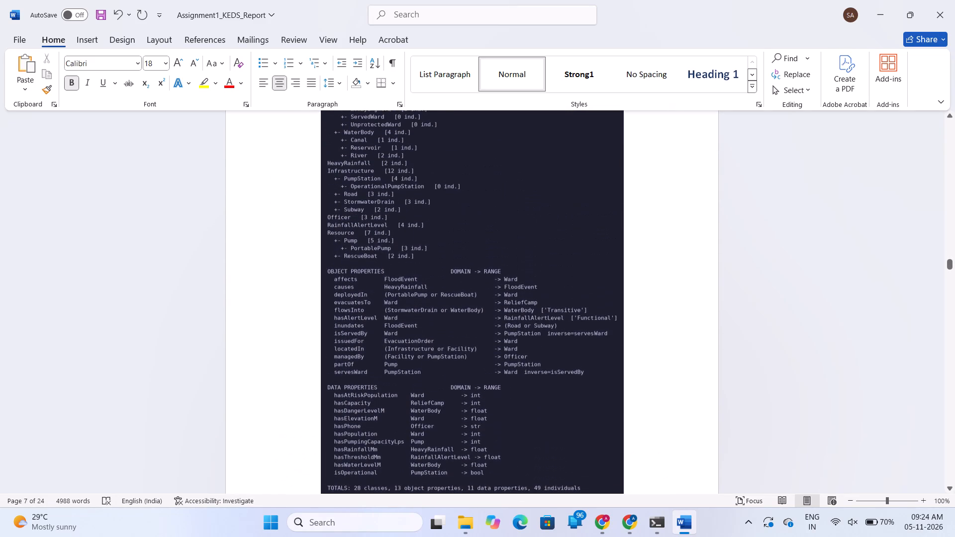
{"action": "scroll", "coordinate": [430, 360], "scroll_direction": "up", "scroll_amount": 2}
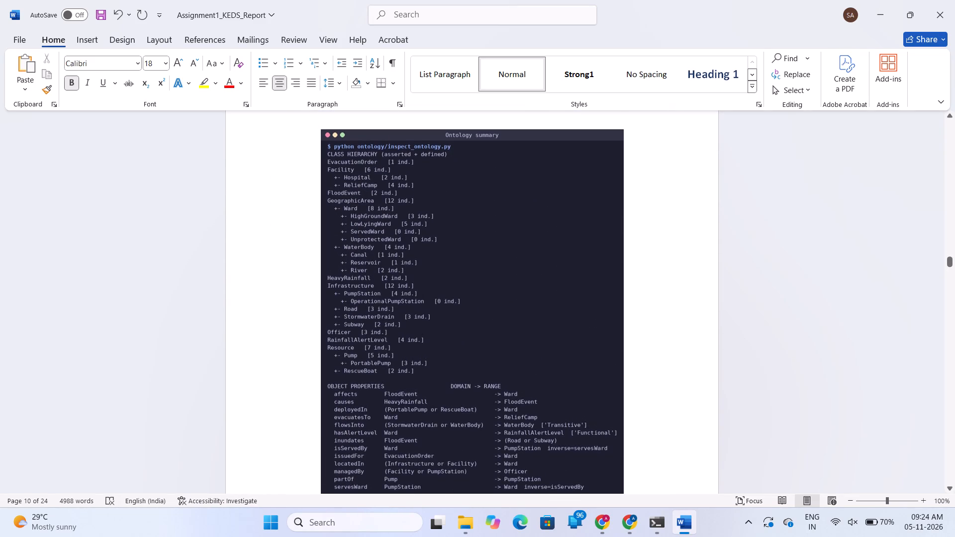
{"action": "scroll", "coordinate": [430, 360], "scroll_direction": "up", "scroll_amount": 1}
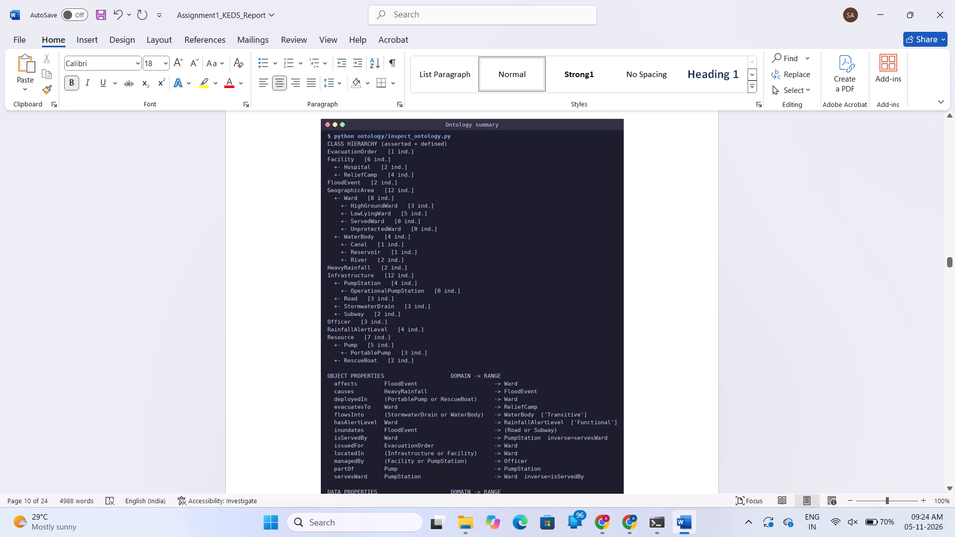
{"action": "scroll", "coordinate": [430, 360], "scroll_direction": "down", "scroll_amount": 4}
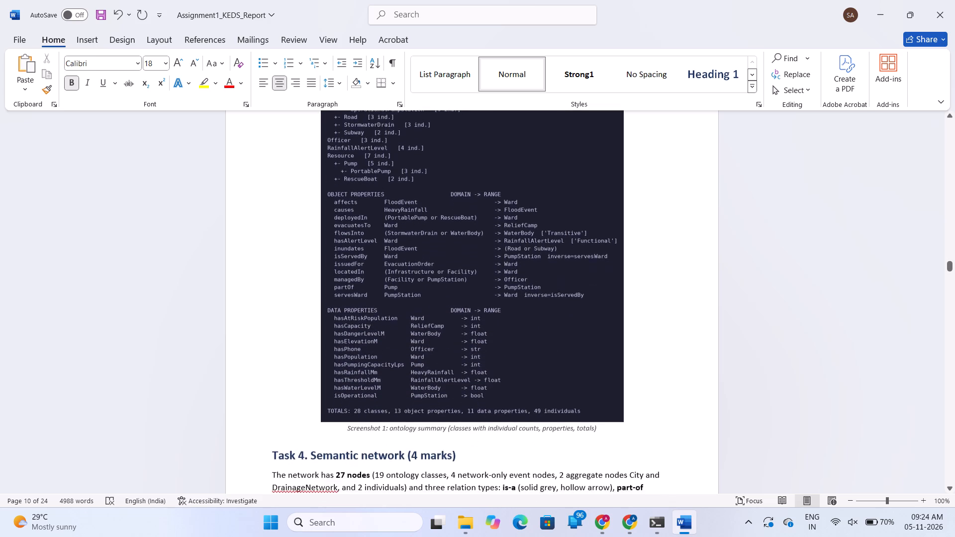
{"action": "scroll", "coordinate": [430, 360], "scroll_direction": "up", "scroll_amount": 1}
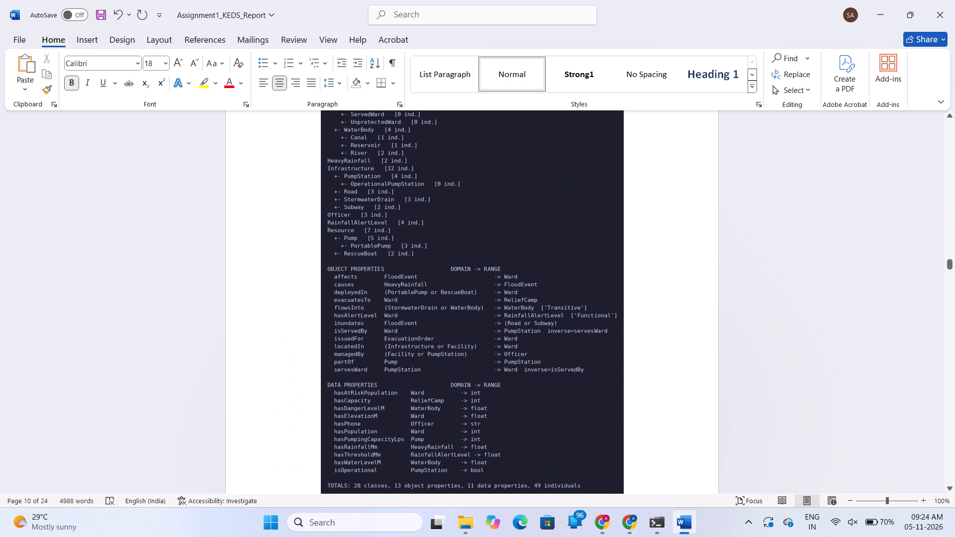
{"action": "scroll", "coordinate": [430, 360], "scroll_direction": "down", "scroll_amount": 1}
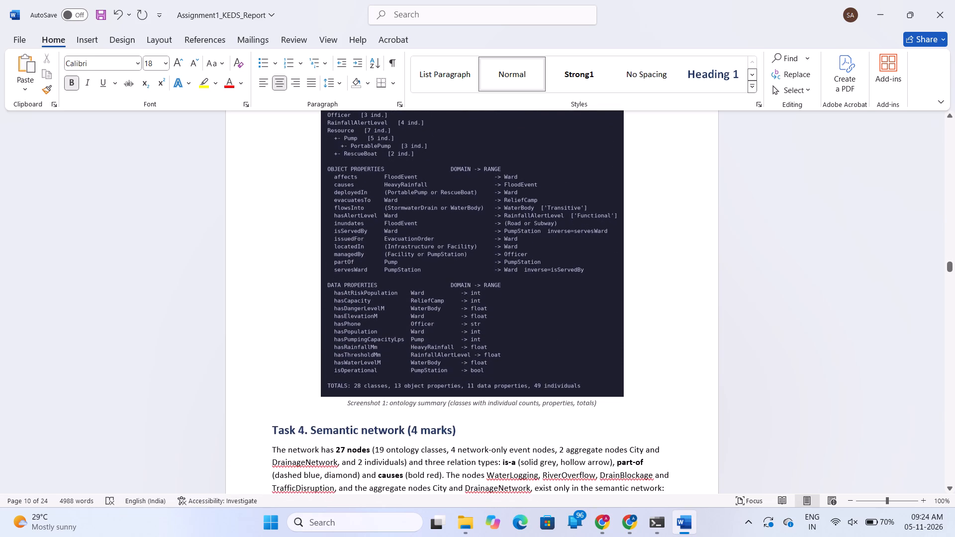
Look through the Task 4 semantic network, Task 5 inheritance and Task 6 SPARQL sections.
{"action": "scroll", "coordinate": [430, 360], "scroll_direction": "down", "scroll_amount": 6}
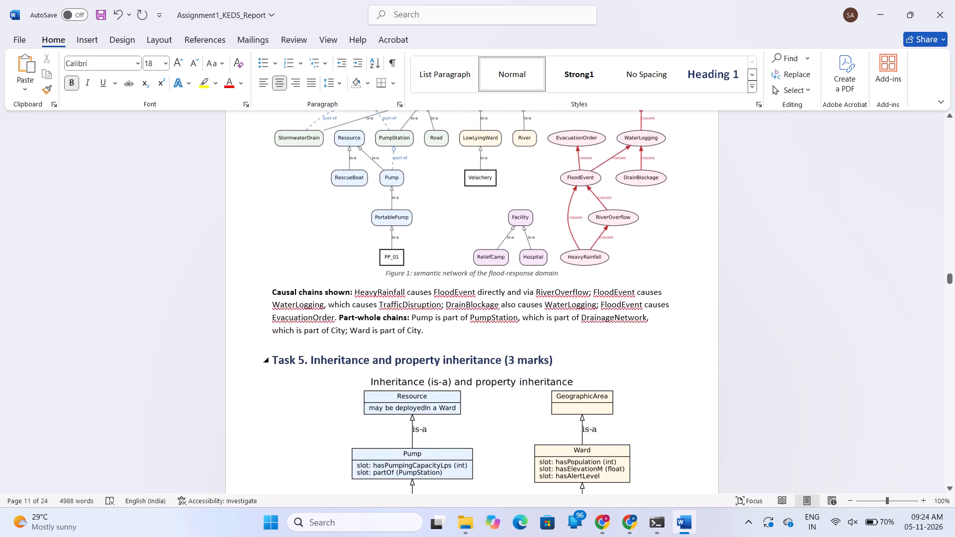
{"action": "scroll", "coordinate": [430, 360], "scroll_direction": "down", "scroll_amount": 7}
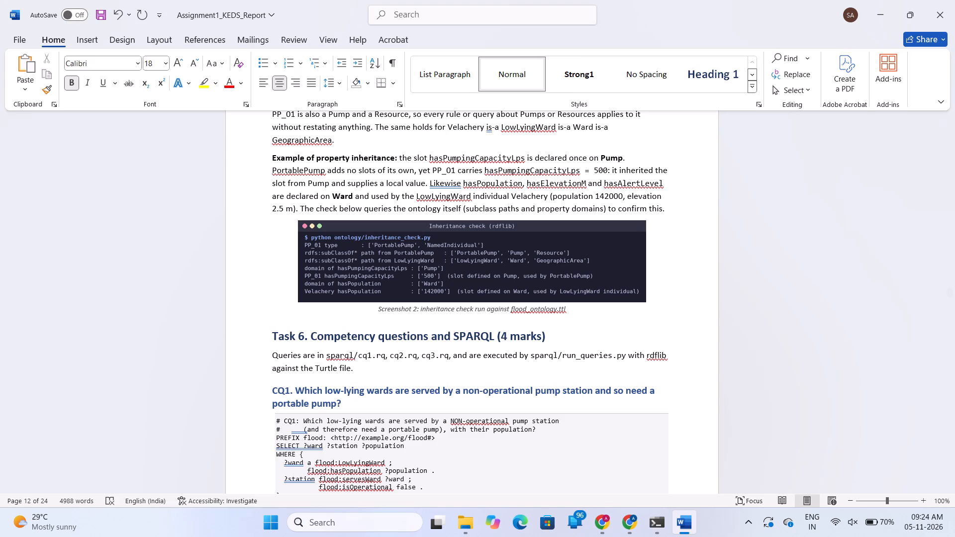
{"action": "scroll", "coordinate": [455, 370], "scroll_direction": "down", "scroll_amount": 1}
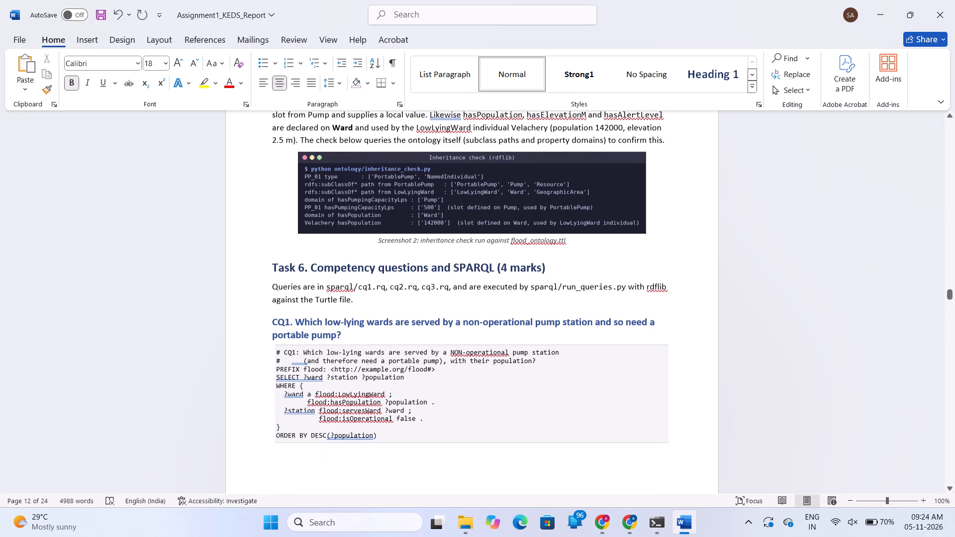
{"action": "scroll", "coordinate": [455, 370], "scroll_direction": "down", "scroll_amount": 6}
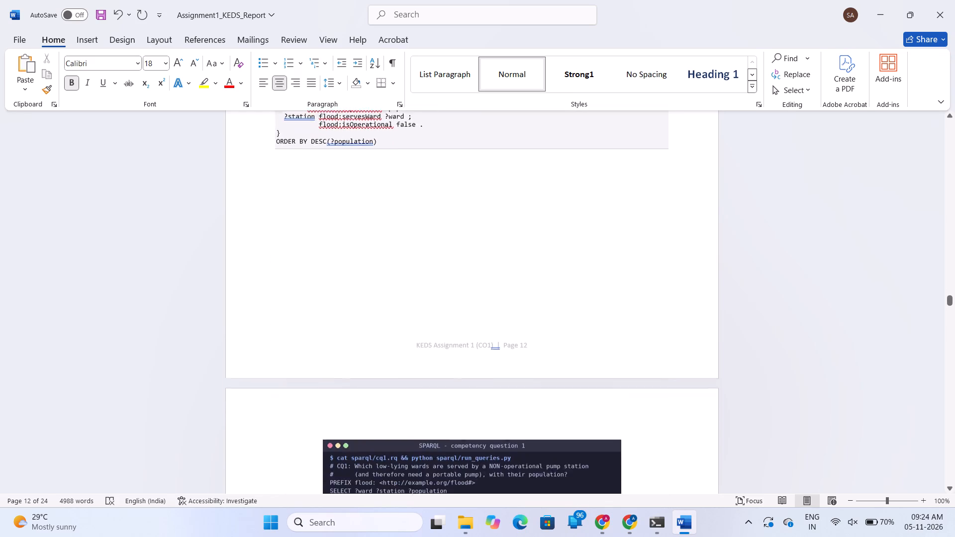
{"action": "scroll", "coordinate": [455, 370], "scroll_direction": "down", "scroll_amount": 6}
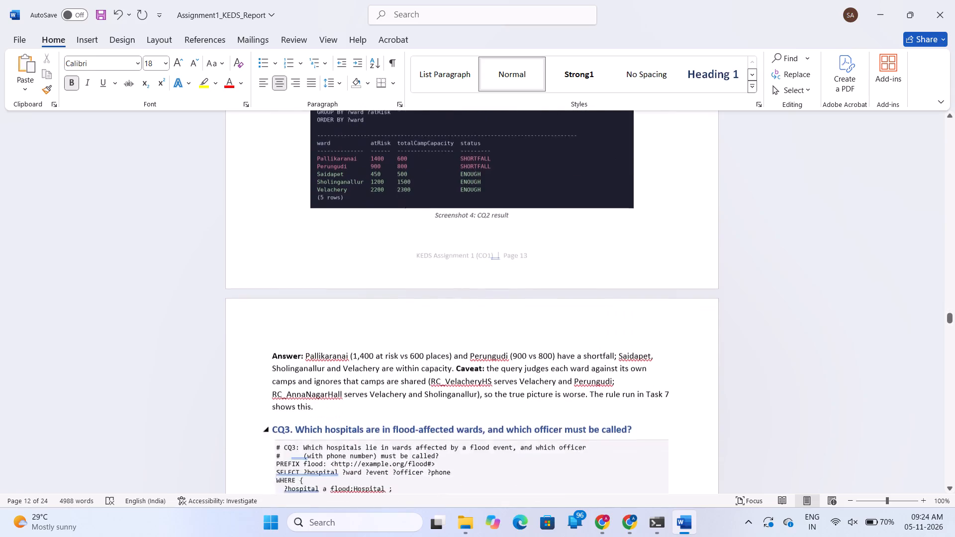
Look through the remaining sections from CQ3 to the end of the report, and return to the cover page.
{"action": "scroll", "coordinate": [455, 370], "scroll_direction": "down", "scroll_amount": 9}
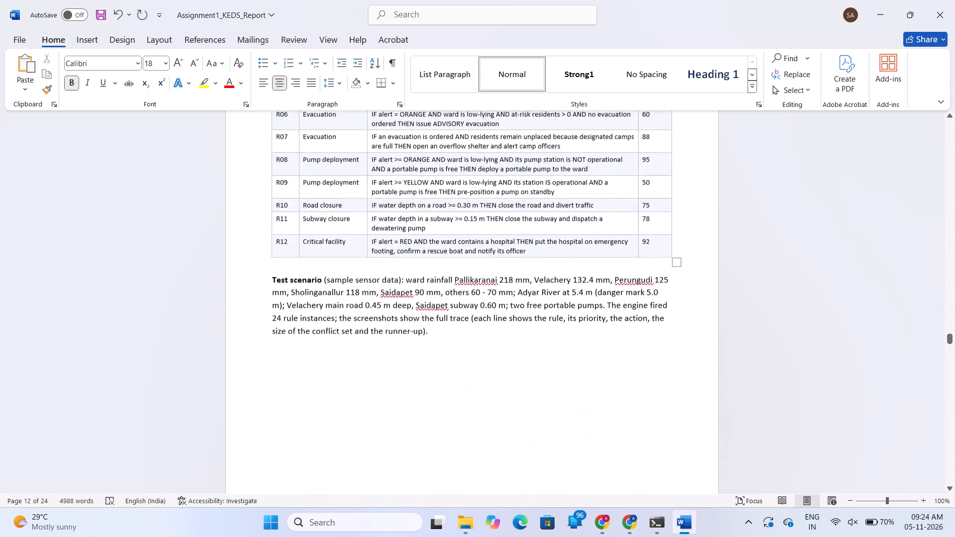
{"action": "scroll", "coordinate": [455, 370], "scroll_direction": "down", "scroll_amount": 11}
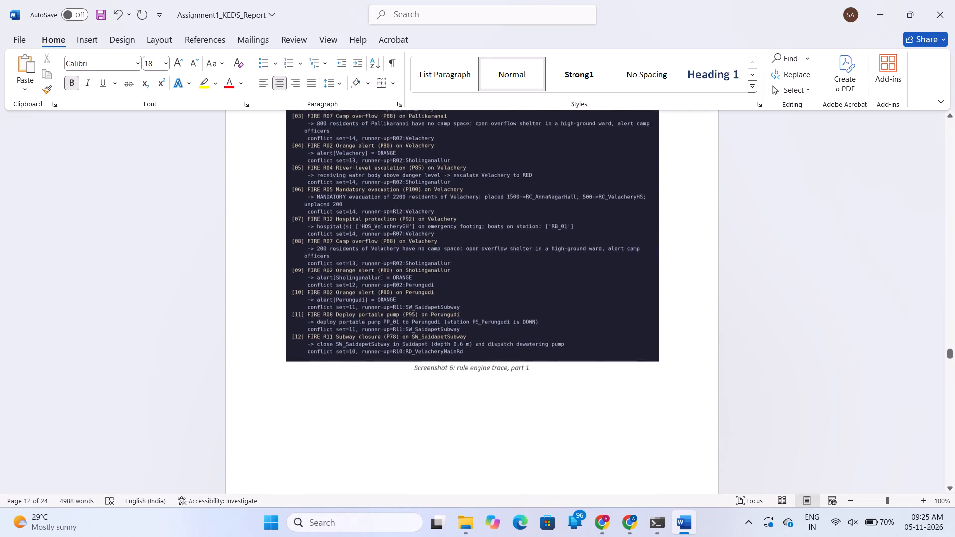
{"action": "scroll", "coordinate": [455, 370], "scroll_direction": "down", "scroll_amount": 11}
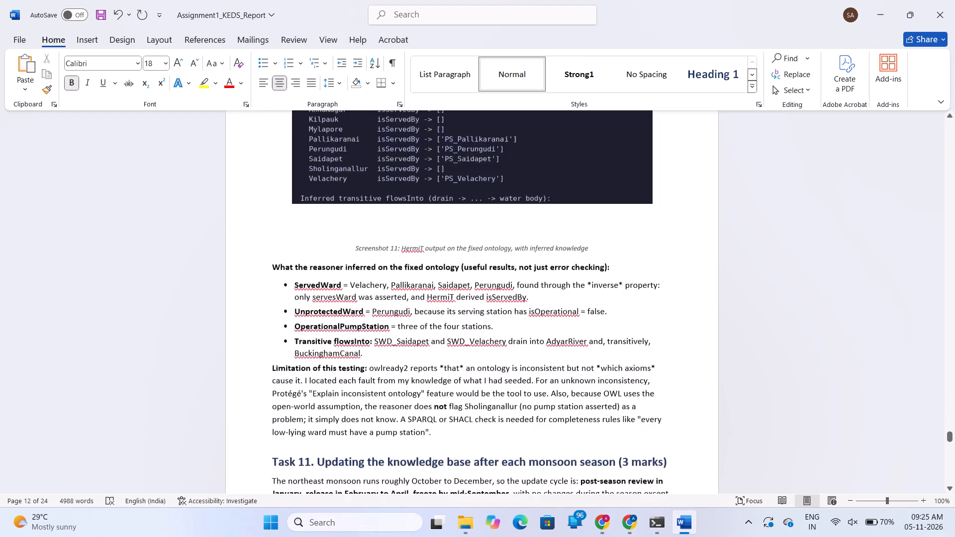
{"action": "scroll", "coordinate": [455, 370], "scroll_direction": "down", "scroll_amount": 10}
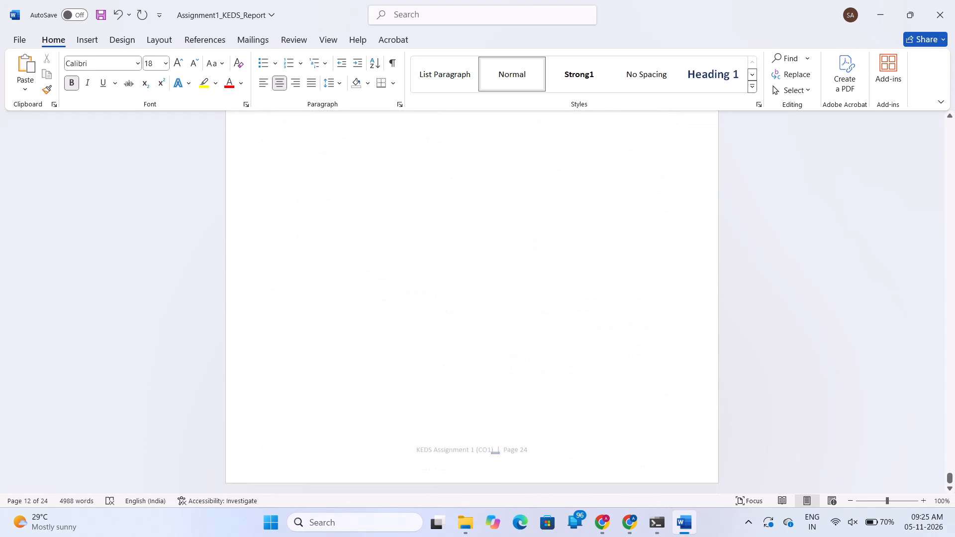
{"action": "scroll", "coordinate": [455, 370], "scroll_direction": "up", "scroll_amount": 13}
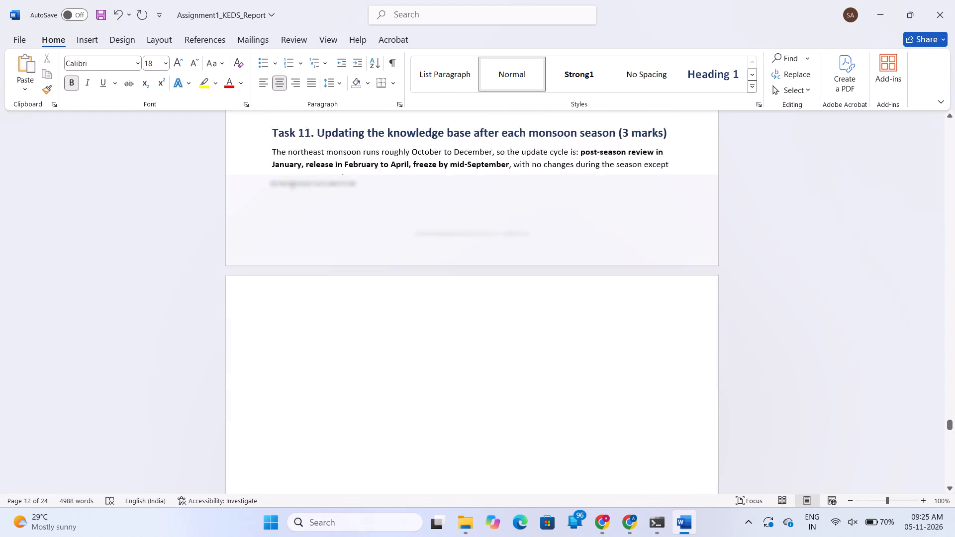
{"action": "scroll", "coordinate": [455, 370], "scroll_direction": "up", "scroll_amount": 17}
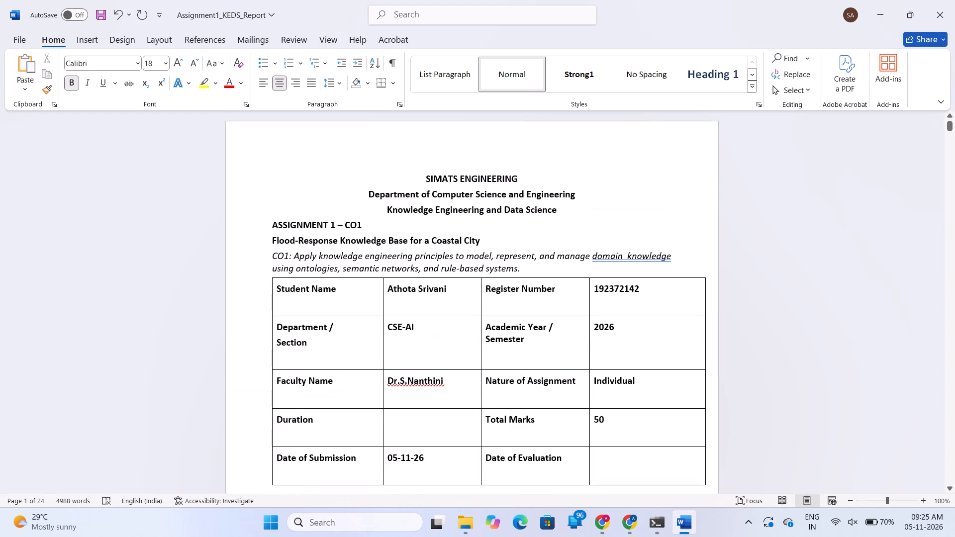
Set the text of the whole document to Calibri (Body) at 12 pt.
{"action": "key", "text": "ctrl+a"}
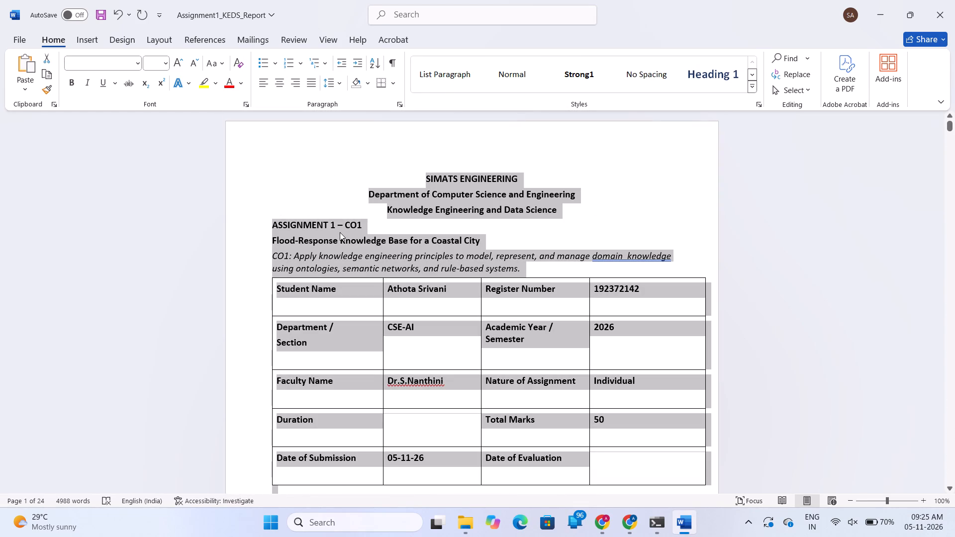
{"action": "left_click", "coordinate": [136, 65]}
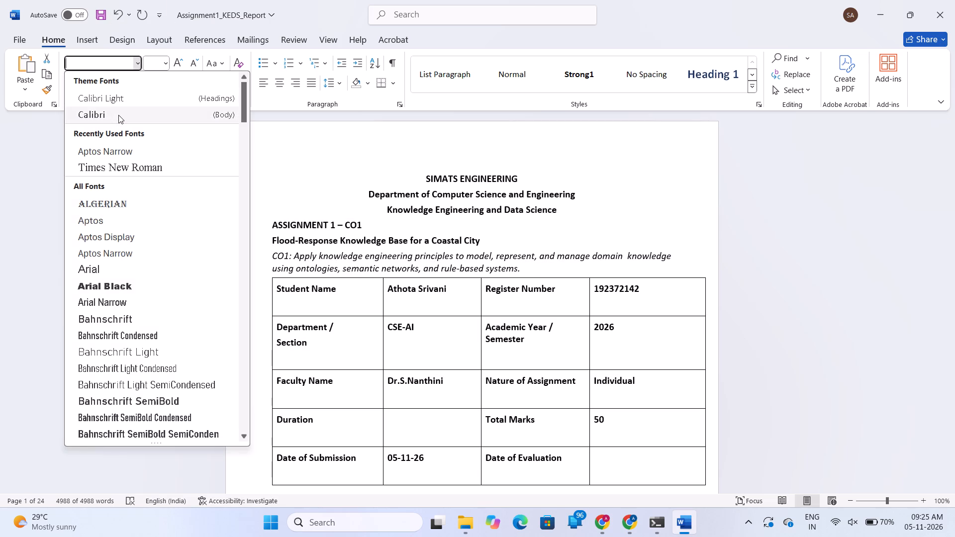
{"action": "left_click", "coordinate": [118, 115]}
{"action": "left_click", "coordinate": [165, 56]}
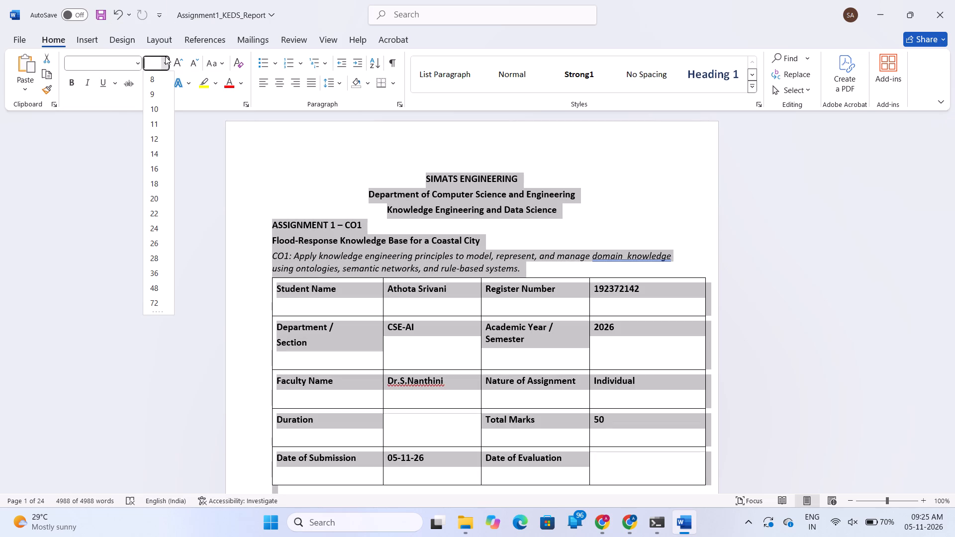
{"action": "left_click", "coordinate": [154, 140]}
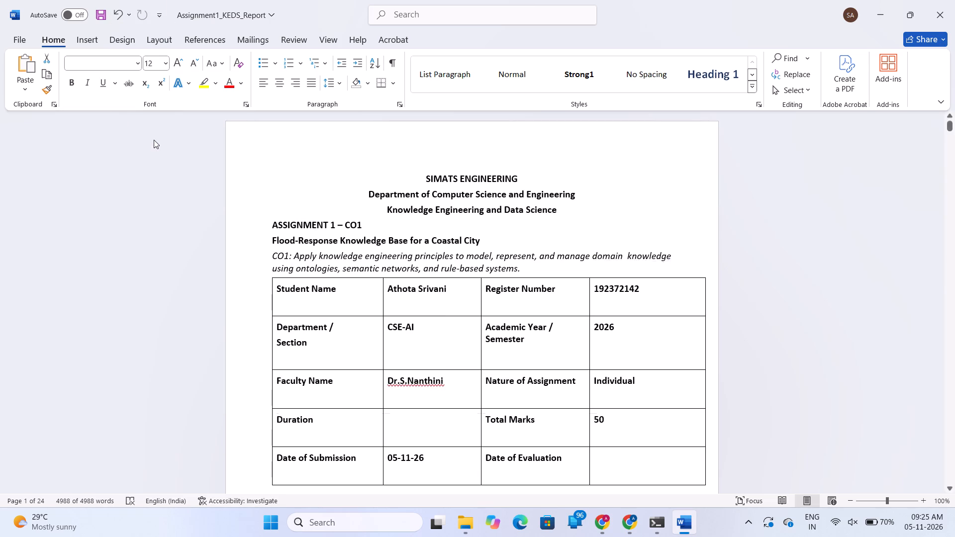
Justify all paragraphs of the document.
{"action": "left_click", "coordinate": [311, 86]}
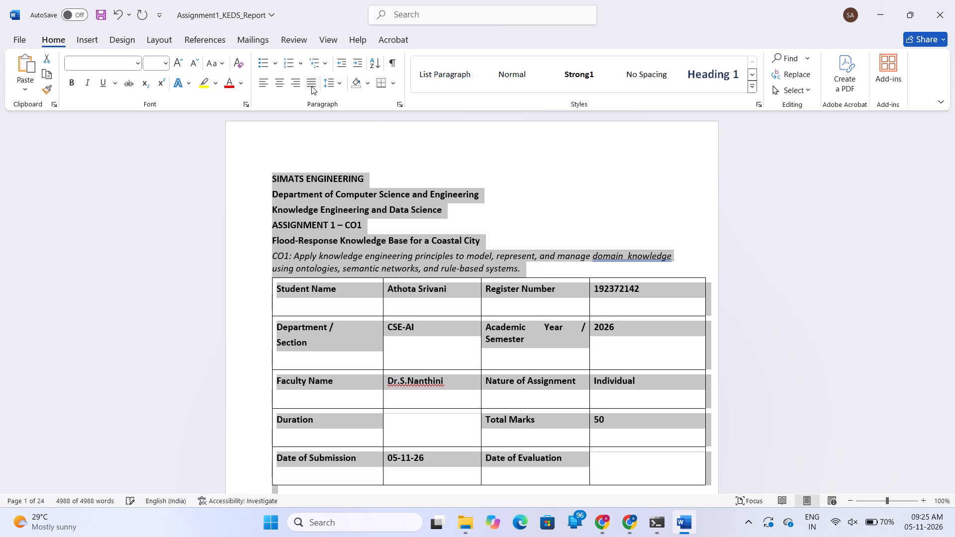
{"action": "left_click", "coordinate": [287, 189]}
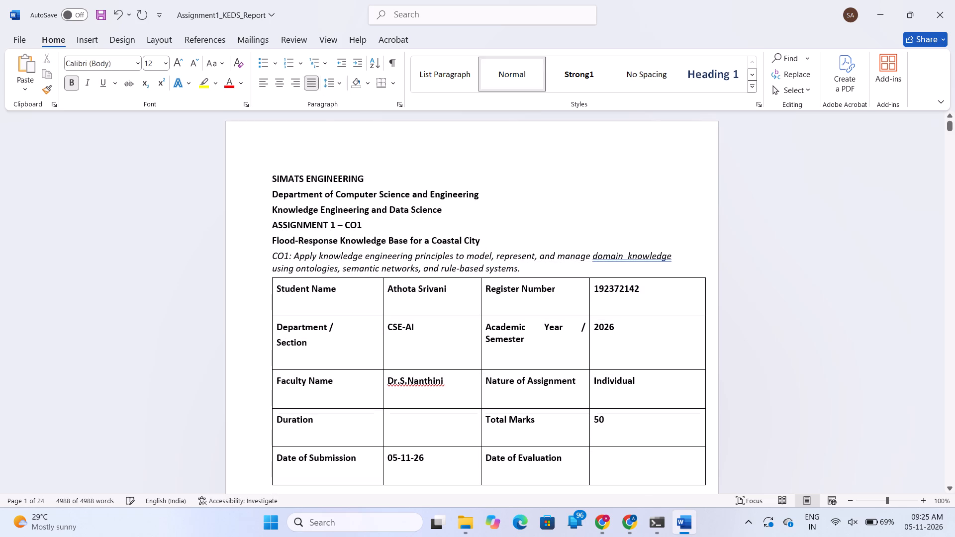
Centre the three cover page heading lines from SIMATS ENGINEERING to Knowledge Engineering and Data Science.
{"action": "left_click_drag", "start_coordinate": [270, 179], "coordinate": [460, 198]}
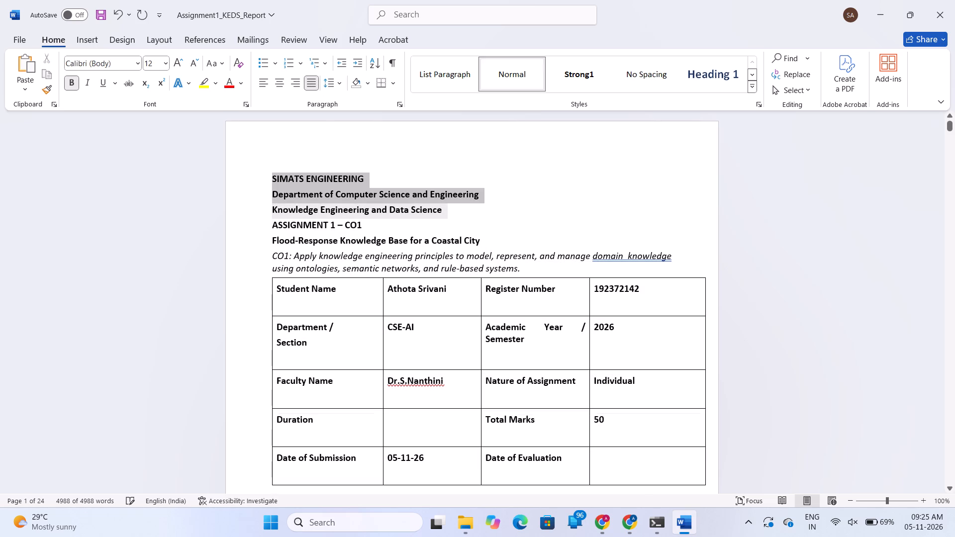
{"action": "left_click_drag", "start_coordinate": [460, 198], "coordinate": [458, 207]}
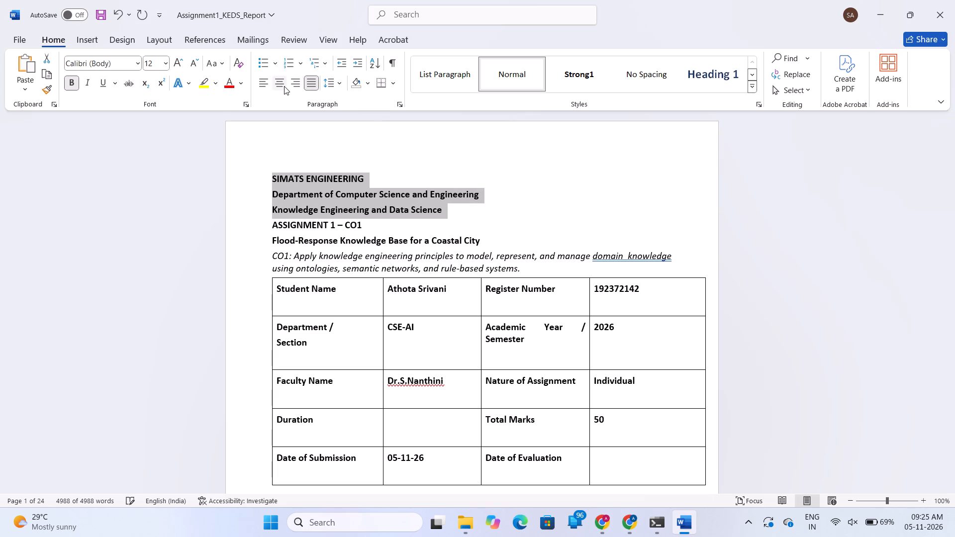
{"action": "left_click", "coordinate": [284, 86]}
{"action": "left_click", "coordinate": [419, 168]}
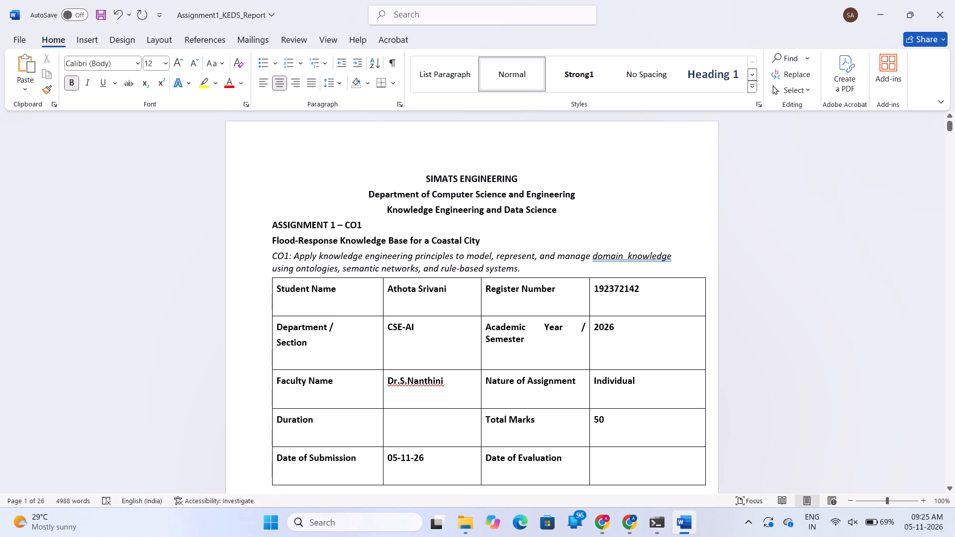
Replace the SIMATS ENGINEERING line on the cover page with three blank lines above the department heading.
{"action": "left_click_drag", "start_coordinate": [521, 179], "coordinate": [429, 186]}
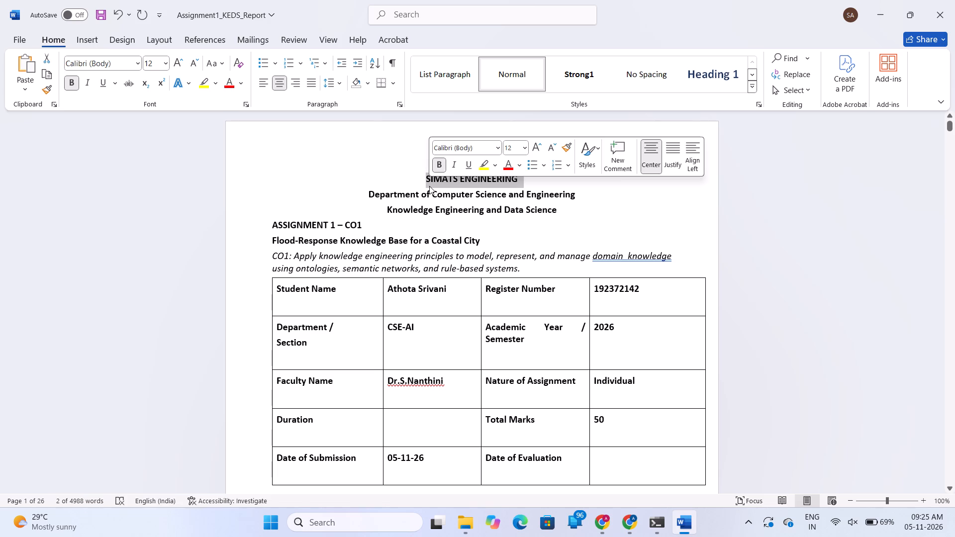
{"action": "key", "text": "Delete"}
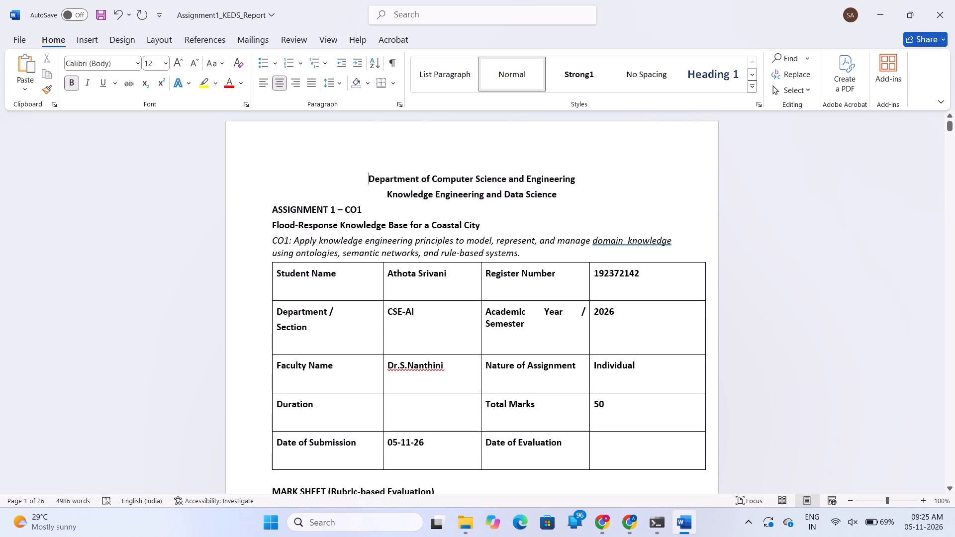
{"action": "key", "text": "Return"}
{"action": "key", "text": "Return"}
{"action": "key", "text": "Return"}
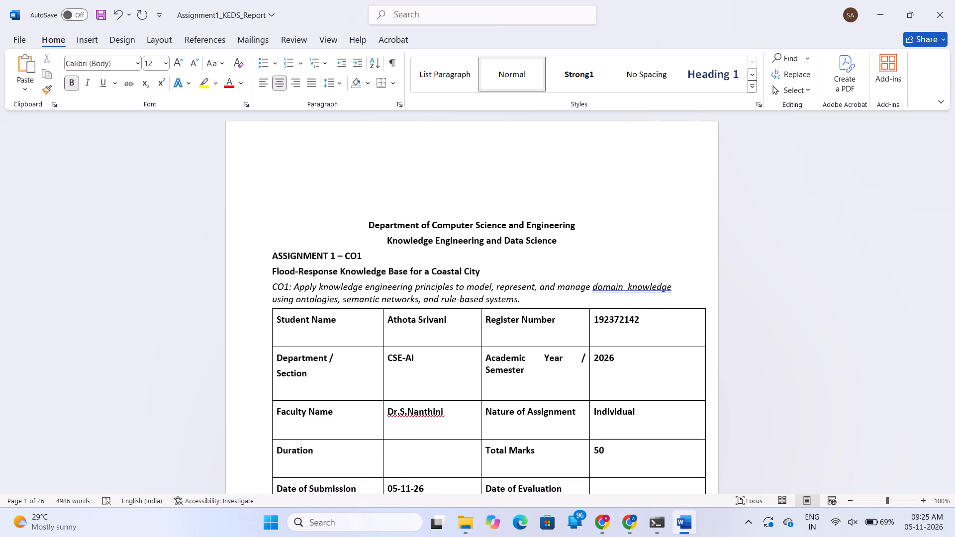
Look down the cover page through the student details table to the Task 5 row of the mark sheet.
{"action": "key", "text": "Up"}
{"action": "key", "text": "Up"}
{"action": "key", "text": "Down"}
{"action": "key", "text": "Down"}
{"action": "key", "text": "Down"}
{"action": "key", "text": "Down"}
{"action": "key", "text": "Down"}
{"action": "key", "text": "Down"}
{"action": "key", "text": "Down"}
{"action": "key", "text": "Down"}
{"action": "key", "text": "Down"}
{"action": "key", "text": "Down"}
{"action": "key", "text": "Down"}
{"action": "key", "text": "Down"}
{"action": "key", "text": "Down"}
{"action": "key", "text": "Down"}
{"action": "key", "text": "Down"}
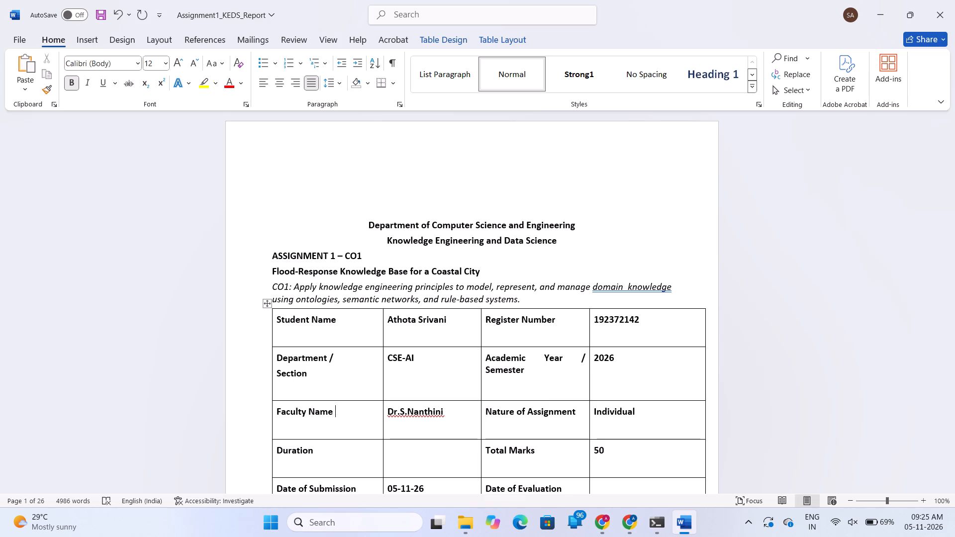
{"action": "key", "text": "Down"}
{"action": "key", "text": "Down"}
{"action": "key", "text": "Down"}
{"action": "key", "text": "Down"}
{"action": "key", "text": "Down"}
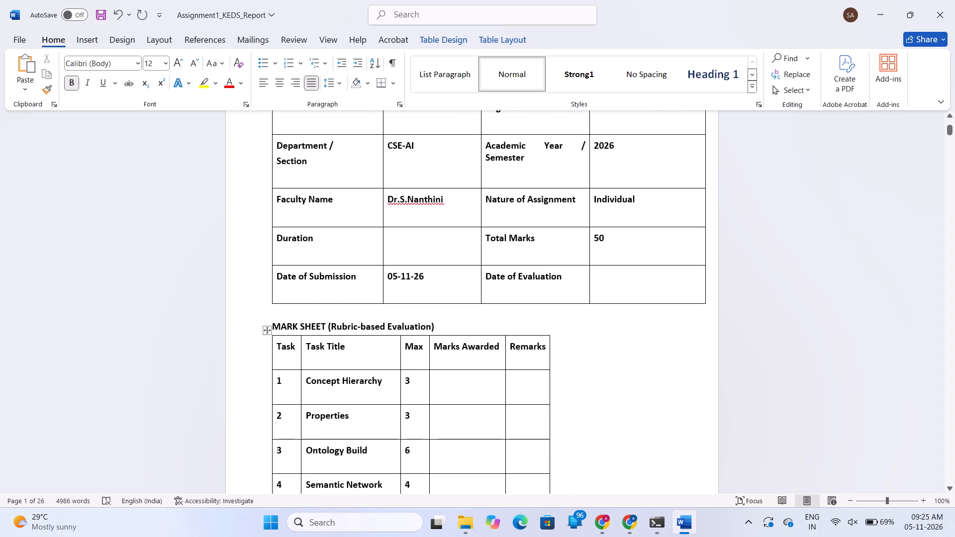
{"action": "key", "text": "Down"}
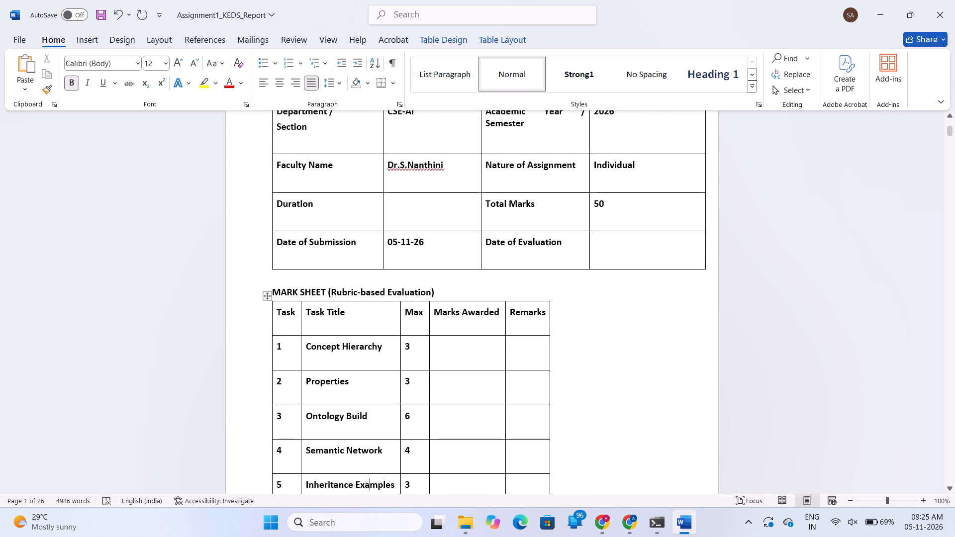
Start filling in the empty Duration cell of the cover page details table.
{"action": "left_click", "coordinate": [411, 212]}
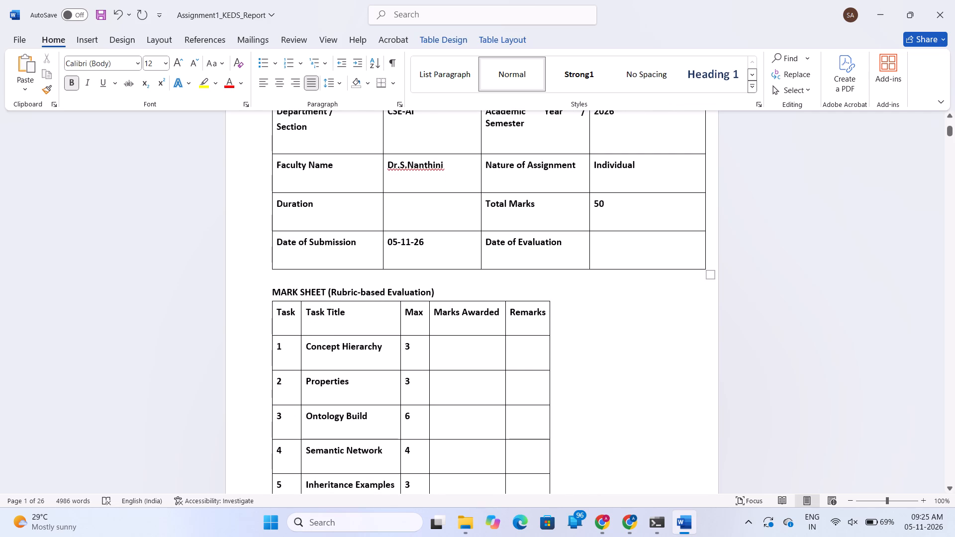
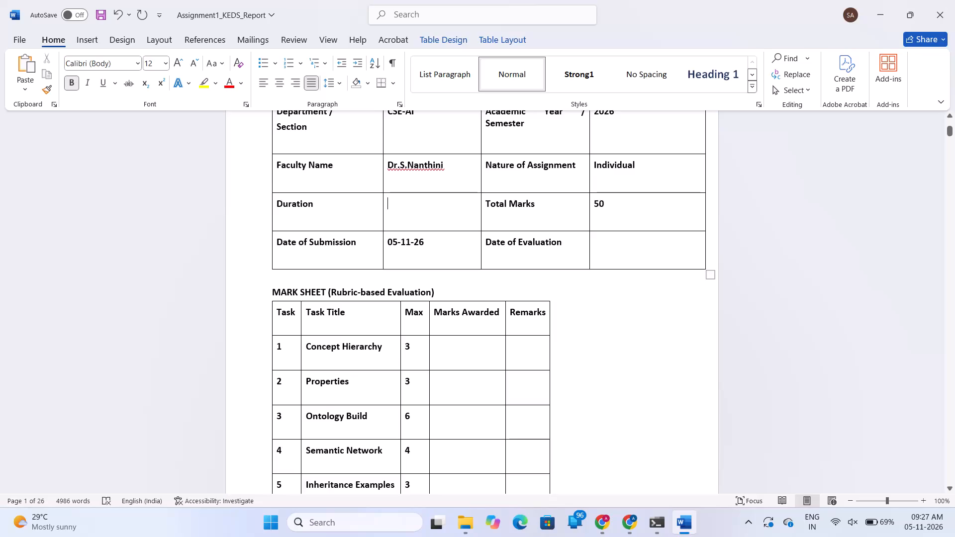
Widen the Remarks column of the mark sheet so the table matches the width of the details table above.
{"action": "scroll", "coordinate": [474, 384], "scroll_direction": "down", "scroll_amount": 3}
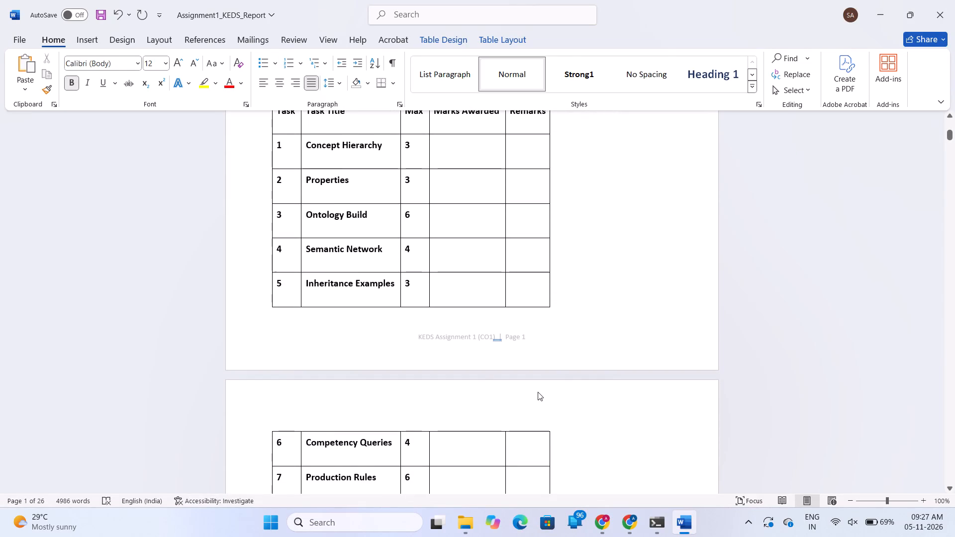
{"action": "scroll", "coordinate": [538, 392], "scroll_direction": "down", "scroll_amount": 3}
{"action": "left_click", "coordinate": [548, 420]}
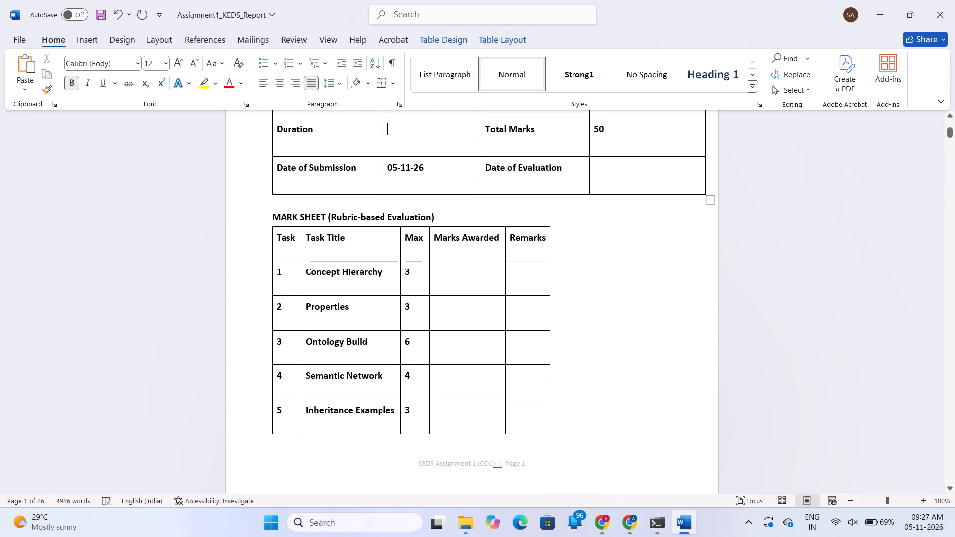
{"action": "left_click_drag", "start_coordinate": [548, 338], "coordinate": [663, 354]}
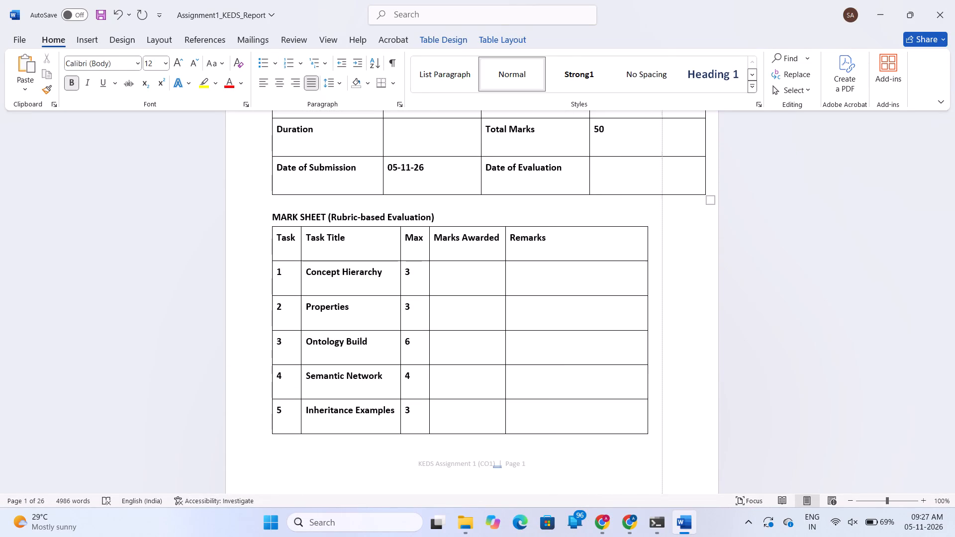
{"action": "left_click_drag", "start_coordinate": [663, 354], "coordinate": [706, 360]}
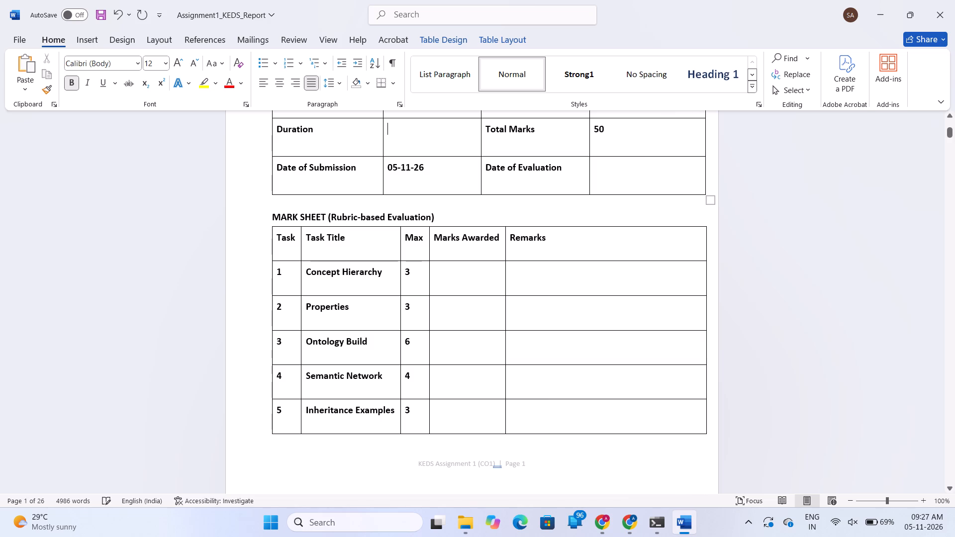
Widen the Overall Remarks signature table to nearly the mark sheet's width and spread its Student, Faculty and Program Director columns across it.
{"action": "scroll", "coordinate": [471, 347], "scroll_direction": "down", "scroll_amount": 1}
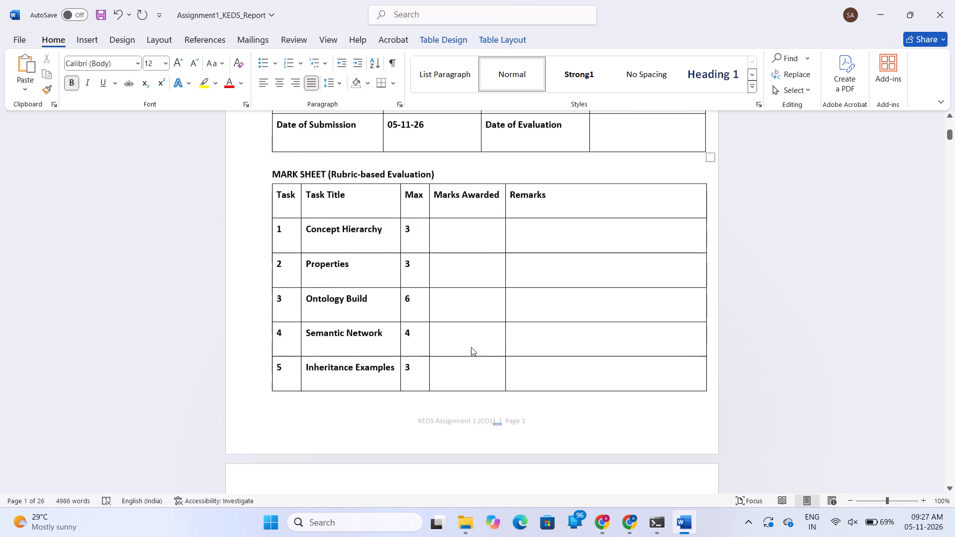
{"action": "scroll", "coordinate": [471, 347], "scroll_direction": "down", "scroll_amount": 6}
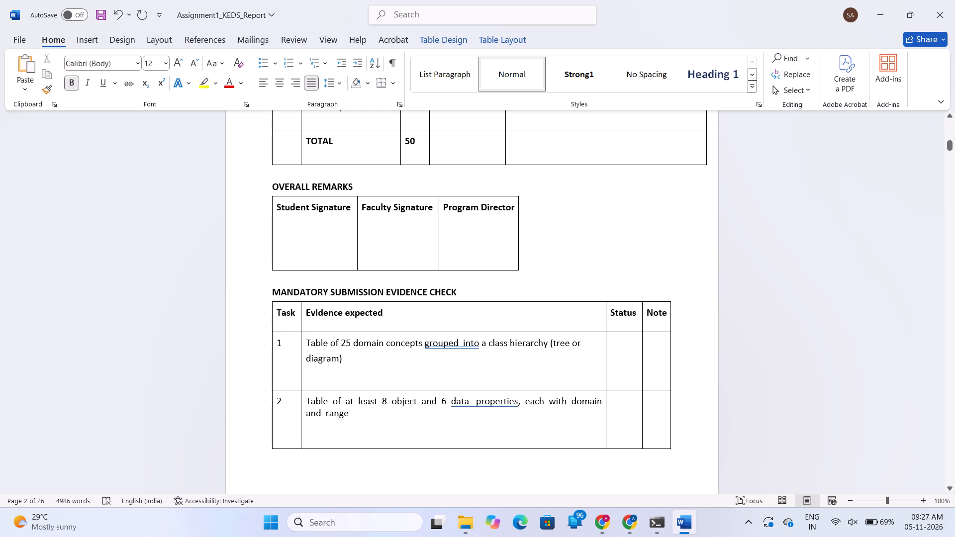
{"action": "left_click_drag", "start_coordinate": [518, 237], "coordinate": [689, 269]}
{"action": "left_click_drag", "start_coordinate": [689, 269], "coordinate": [698, 271]}
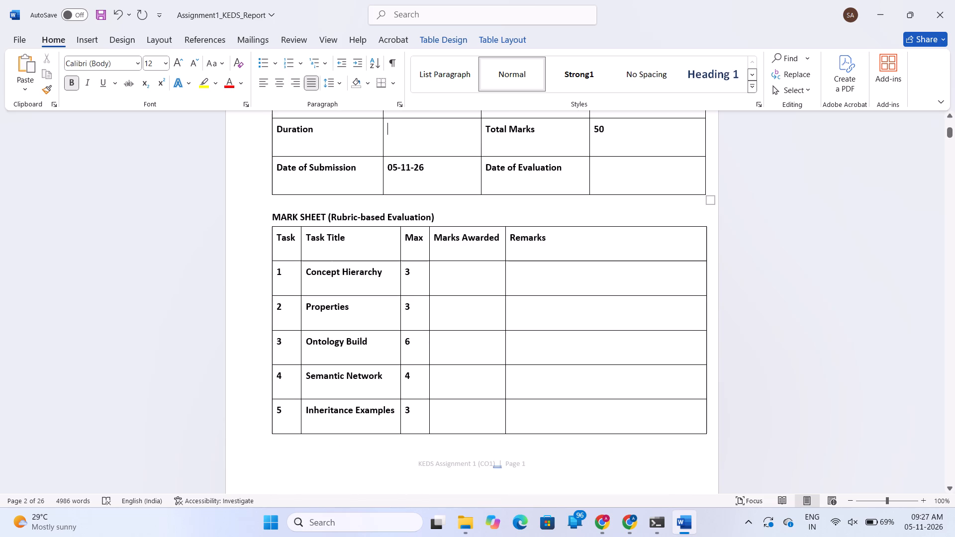
{"action": "scroll", "coordinate": [447, 292], "scroll_direction": "down", "scroll_amount": 6}
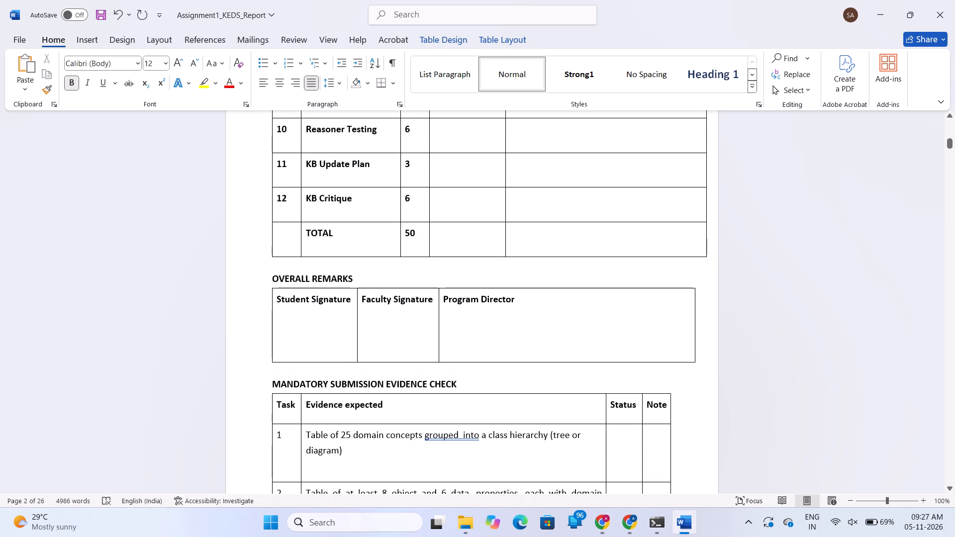
{"action": "left_click_drag", "start_coordinate": [437, 319], "coordinate": [572, 354]}
{"action": "left_click", "coordinate": [572, 354]}
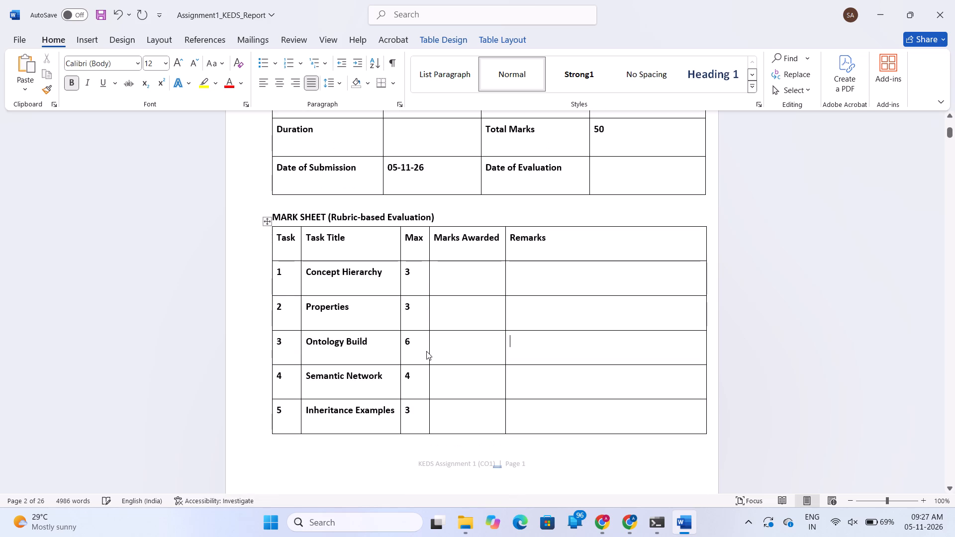
{"action": "scroll", "coordinate": [426, 351], "scroll_direction": "down", "scroll_amount": 5}
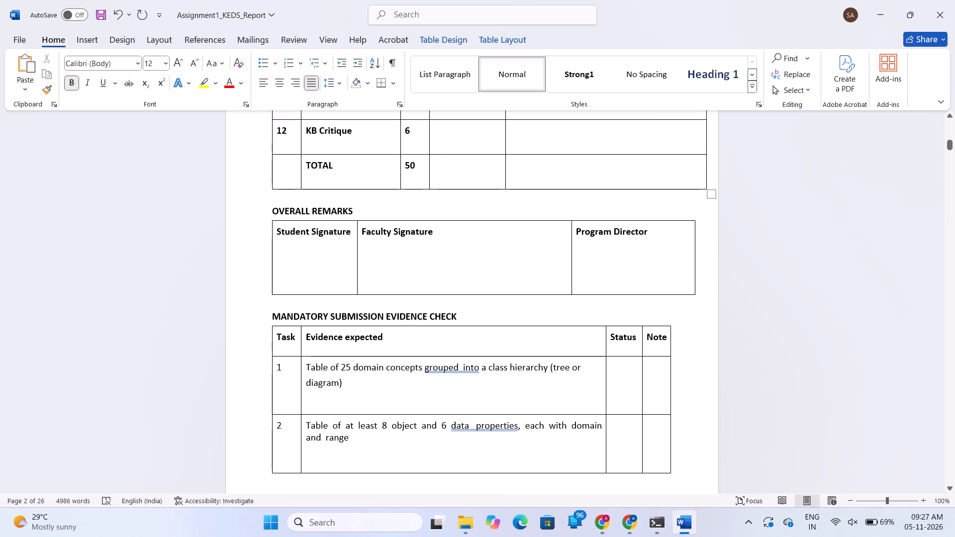
{"action": "left_click_drag", "start_coordinate": [357, 268], "coordinate": [410, 281]}
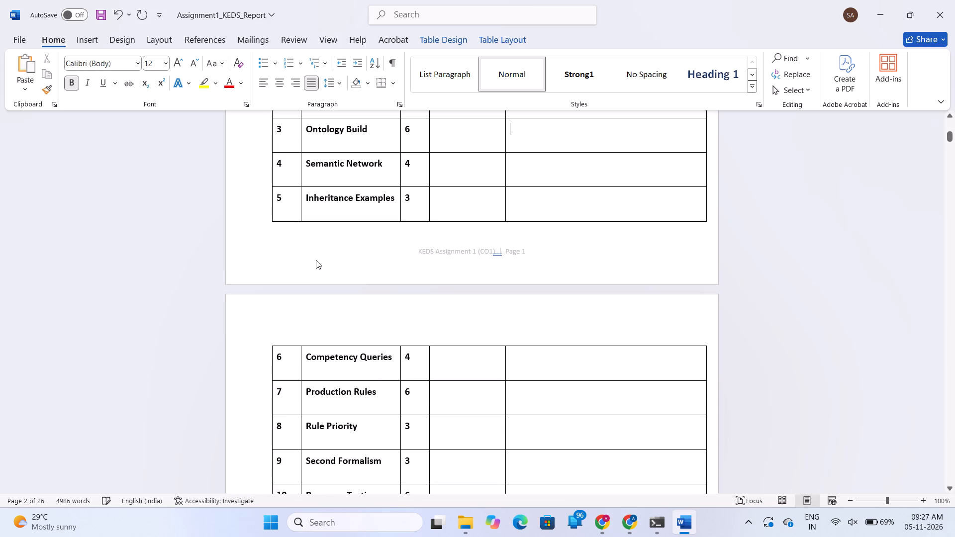
Insert three blank lines above both the Student Signature and Faculty Signature labels in their cells.
{"action": "scroll", "coordinate": [392, 356], "scroll_direction": "down", "scroll_amount": 7}
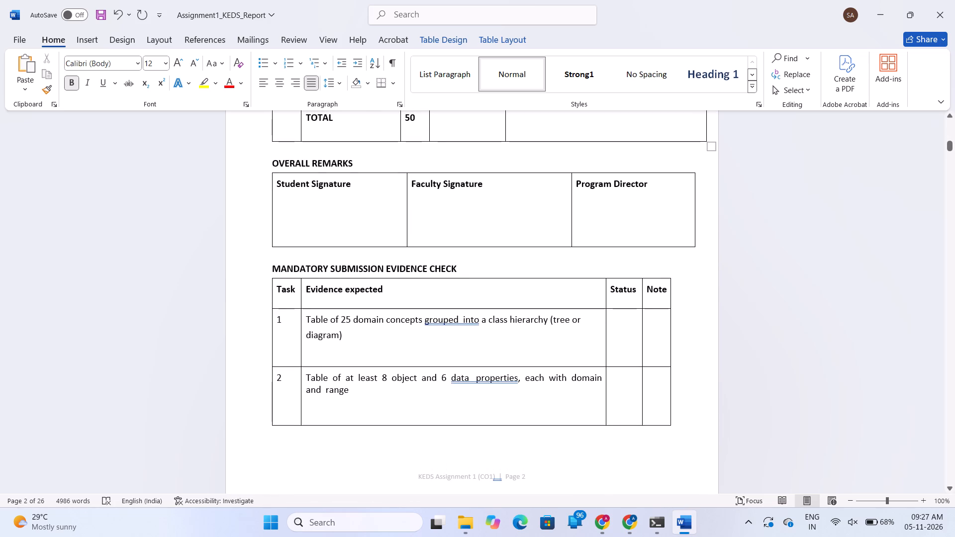
{"action": "left_click", "coordinate": [278, 184]}
{"action": "key", "text": "Return"}
{"action": "key", "text": "Return"}
{"action": "key", "text": "Return"}
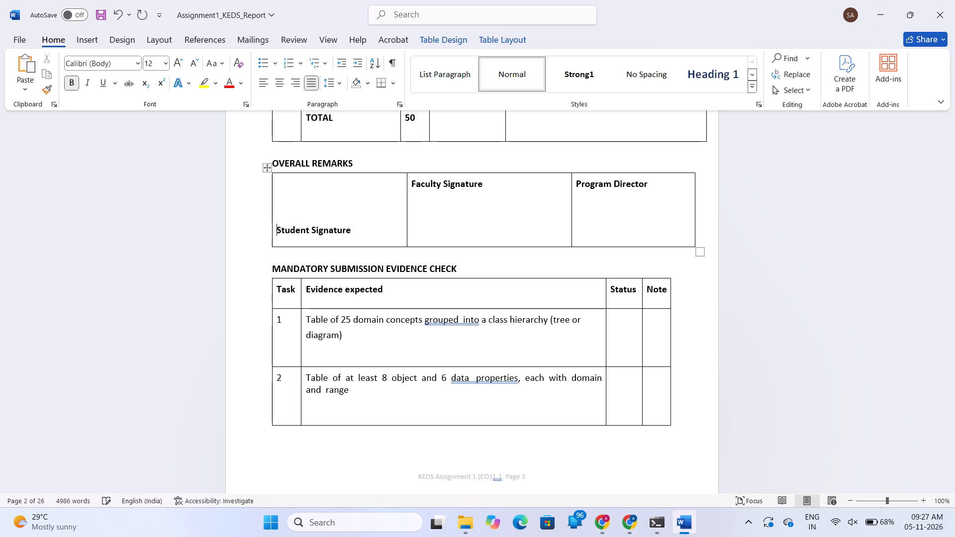
{"action": "left_click", "coordinate": [411, 181]}
{"action": "key", "text": "Return"}
{"action": "key", "text": "Return"}
{"action": "key", "text": "Return"}
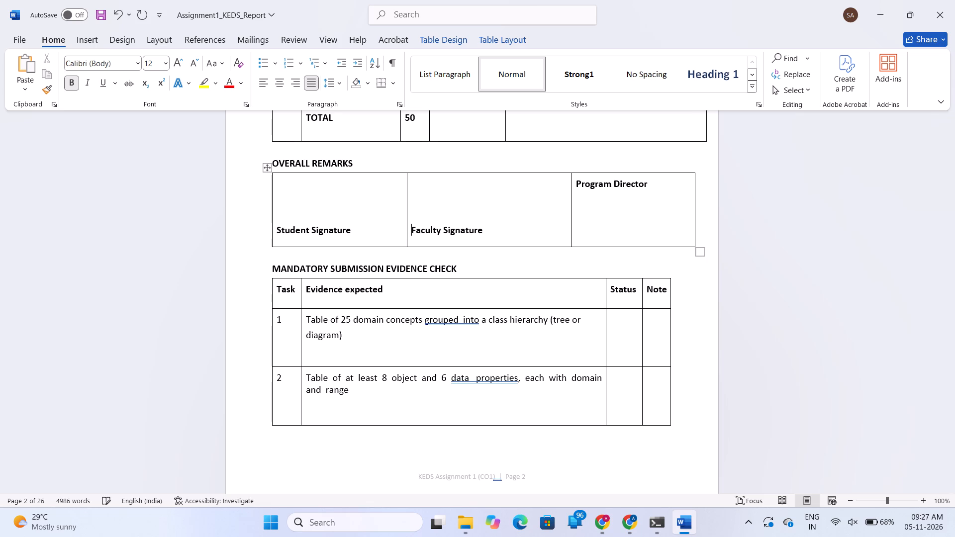
Insert 13 blank lines between the OVERALL REMARKS heading and the signature table.
{"action": "left_click", "coordinate": [360, 160]}
{"action": "key", "text": "Return"}
{"action": "key", "text": "Return"}
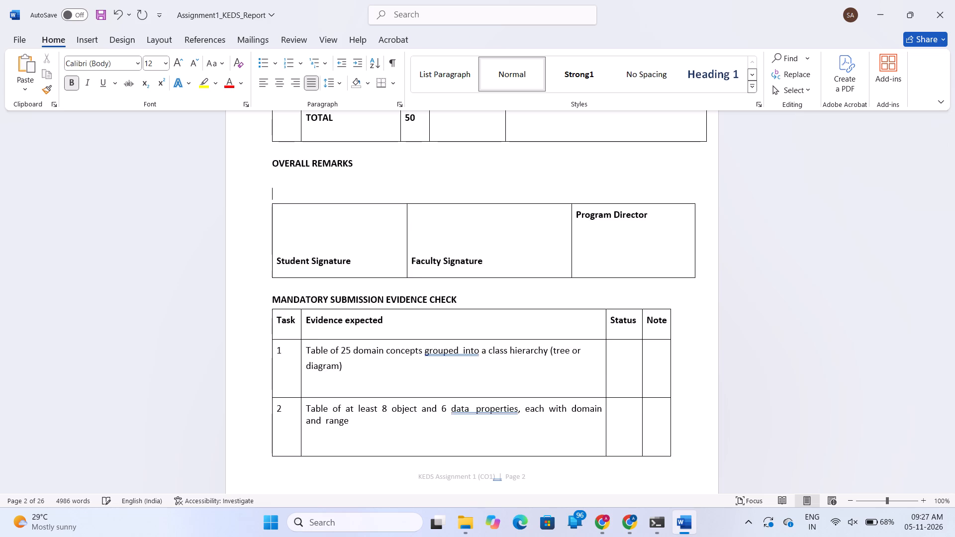
{"action": "key", "text": "Return"}
{"action": "key", "text": "Return"}
{"action": "key", "text": "Return"}
{"action": "key", "text": "Return"}
{"action": "key", "text": "Return"}
{"action": "key", "text": "Return"}
{"action": "key", "text": "Return"}
{"action": "key", "text": "Return"}
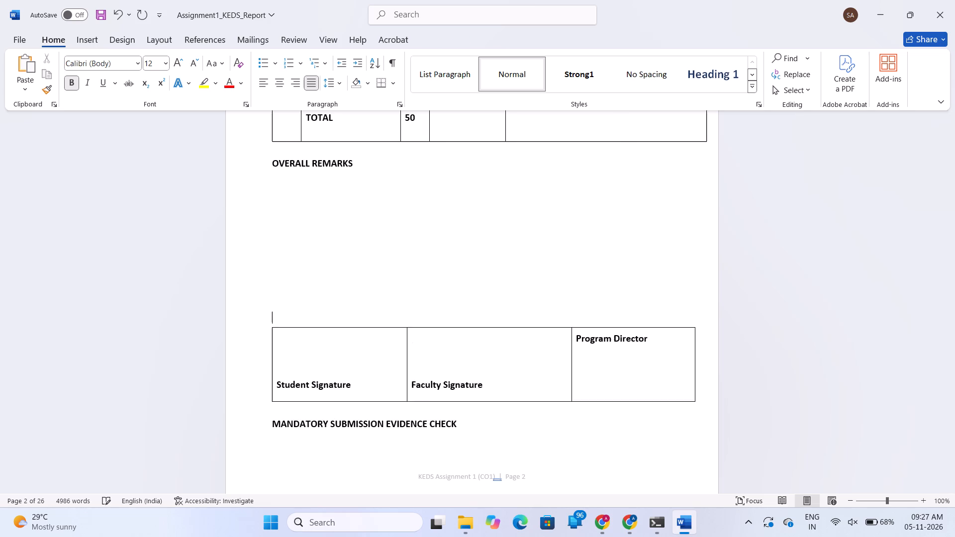
{"action": "key", "text": "Return"}
{"action": "key", "text": "Return"}
{"action": "key", "text": "Return"}
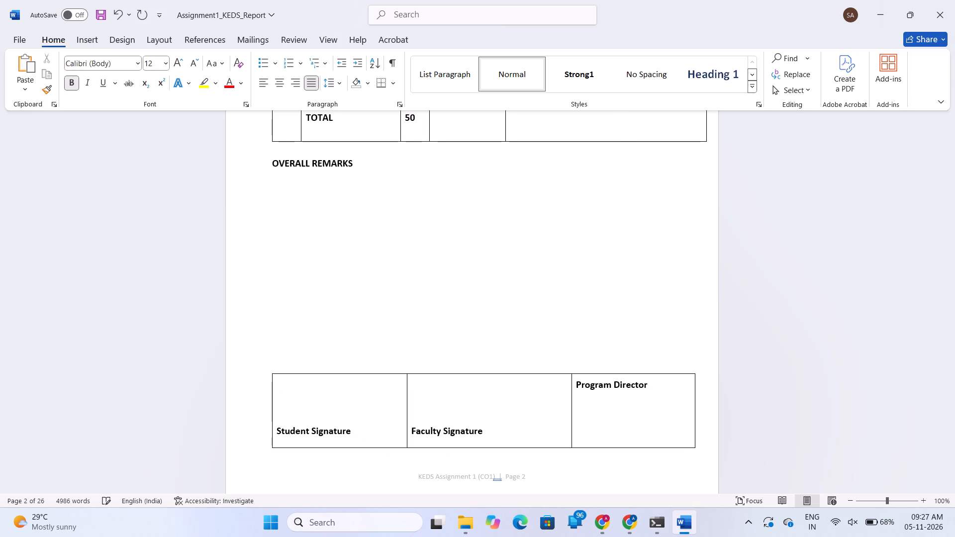
Insert three blank lines above the Program Director label in its signature cell.
{"action": "left_click", "coordinate": [576, 385]}
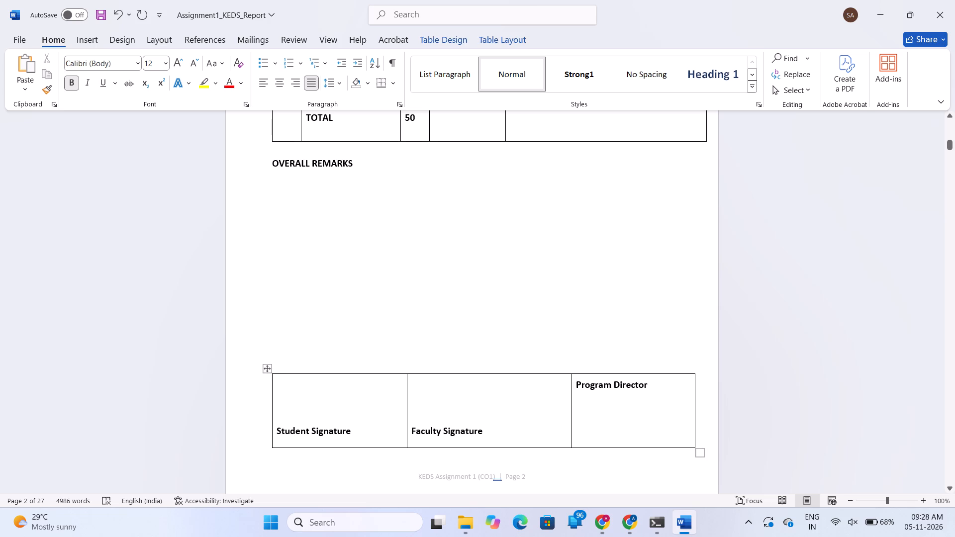
{"action": "key", "text": "Return"}
{"action": "key", "text": "Return"}
{"action": "key", "text": "Return"}
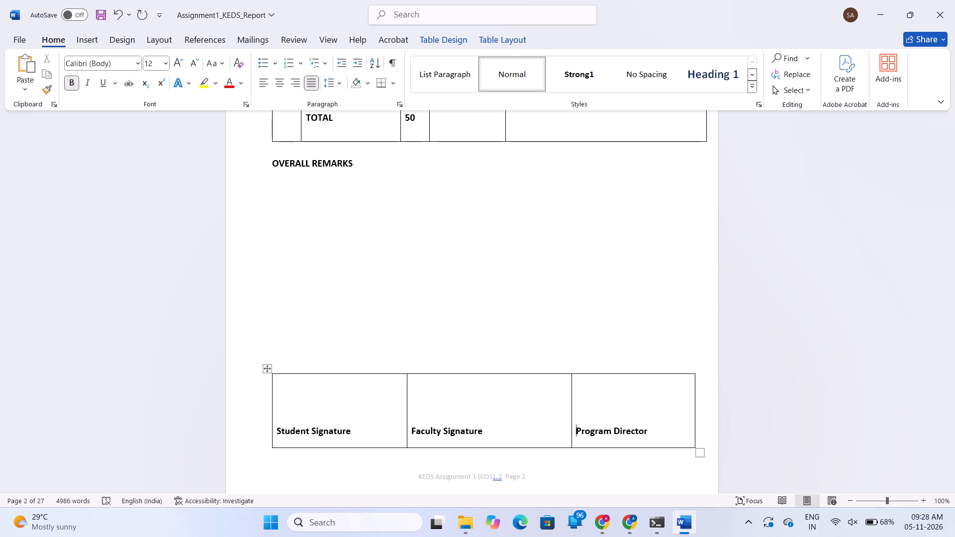
Look through the Mandatory Submission Evidence Check table down to its Task 11 and Task 12 rows.
{"action": "left_click", "coordinate": [410, 220]}
{"action": "scroll", "coordinate": [410, 220], "scroll_direction": "down", "scroll_amount": 2}
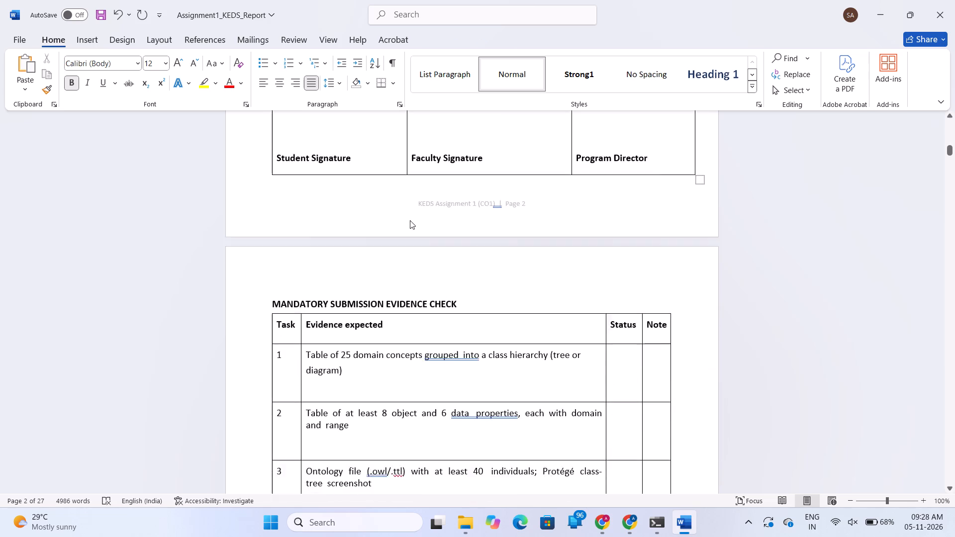
{"action": "scroll", "coordinate": [410, 220], "scroll_direction": "down", "scroll_amount": 3}
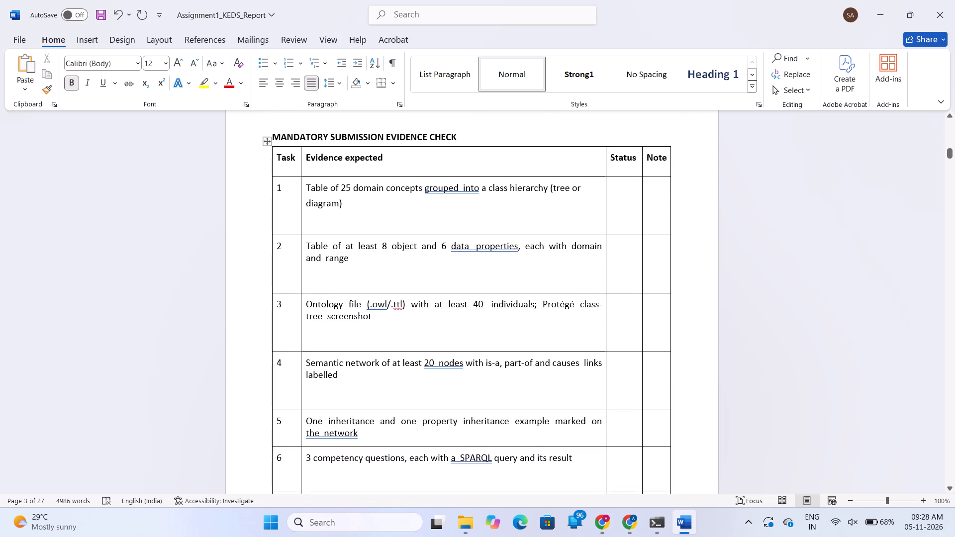
{"action": "left_click", "coordinate": [361, 216]}
{"action": "left_click", "coordinate": [350, 198]}
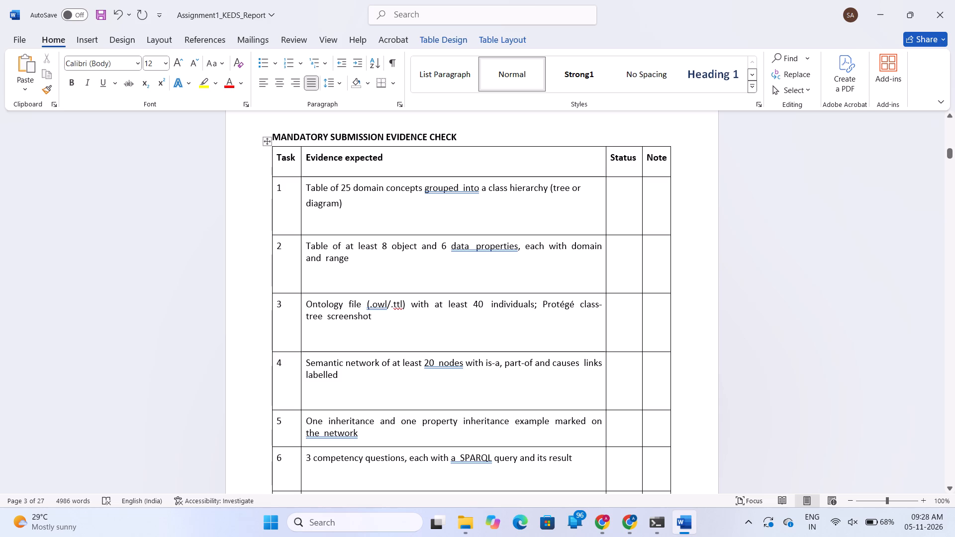
{"action": "scroll", "coordinate": [350, 198], "scroll_direction": "down", "scroll_amount": 4}
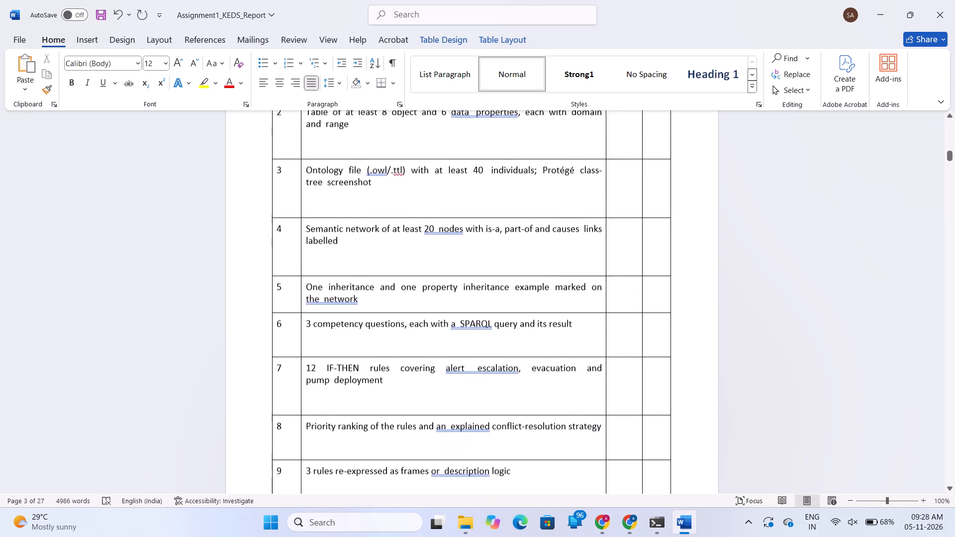
{"action": "scroll", "coordinate": [350, 198], "scroll_direction": "down", "scroll_amount": 4}
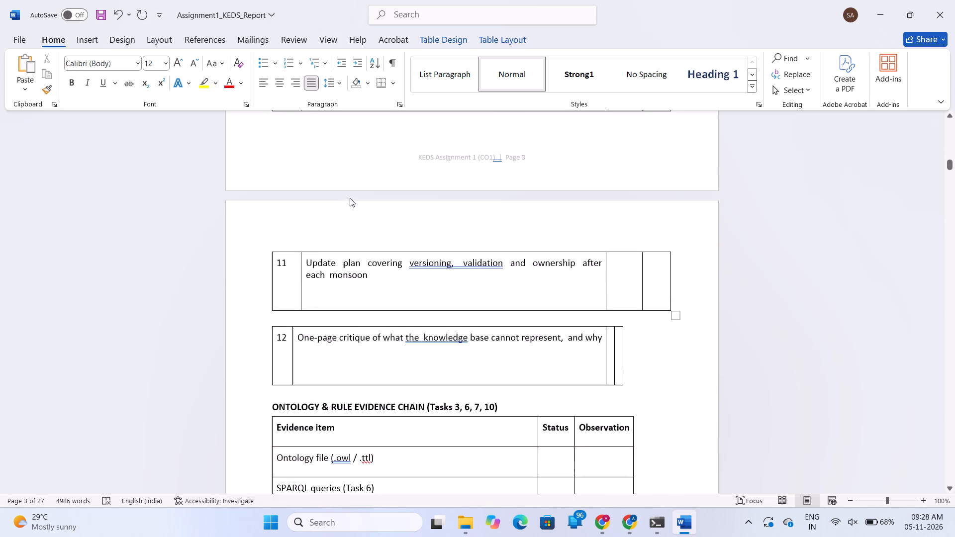
{"action": "scroll", "coordinate": [350, 198], "scroll_direction": "down", "scroll_amount": 2}
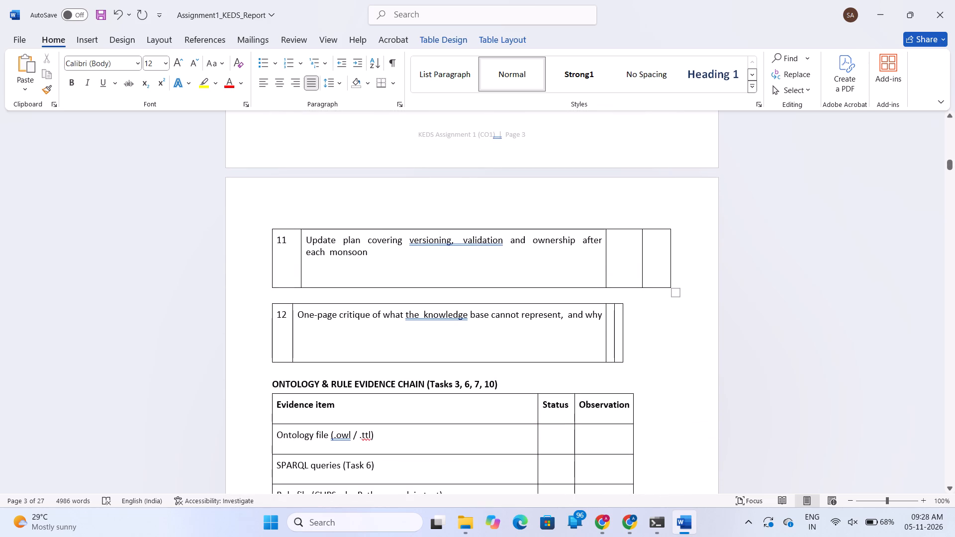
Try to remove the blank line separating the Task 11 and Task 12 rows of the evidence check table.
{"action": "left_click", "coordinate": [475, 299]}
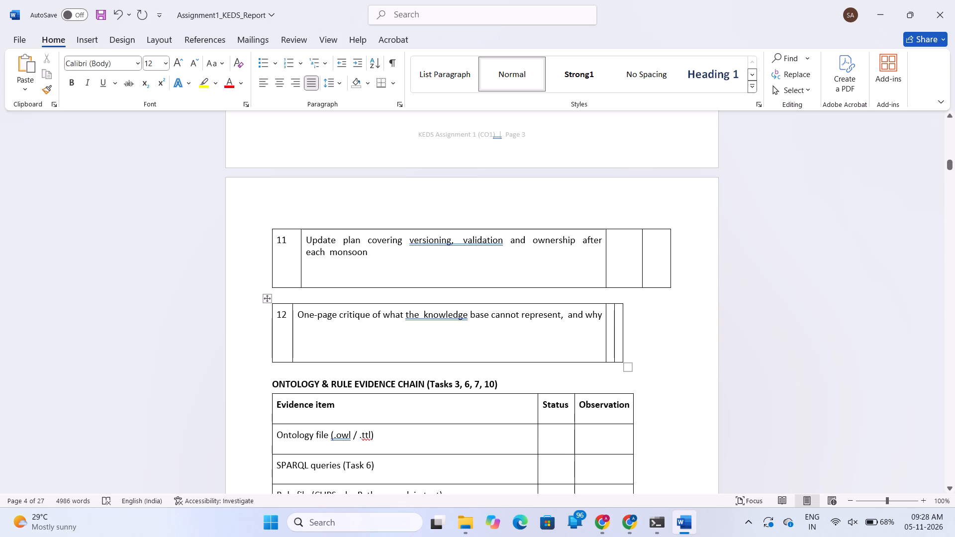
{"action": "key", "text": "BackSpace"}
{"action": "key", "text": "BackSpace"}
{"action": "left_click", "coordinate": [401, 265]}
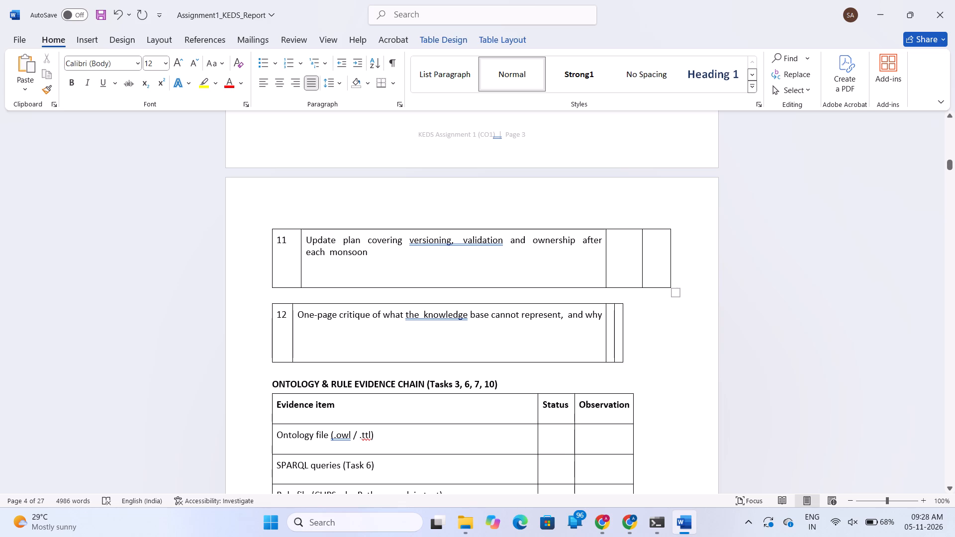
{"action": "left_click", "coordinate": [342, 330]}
Widen the separate Task 12 row to about the Task 11 row's width and align the left border of its Status cell.
{"action": "left_click_drag", "start_coordinate": [625, 365], "coordinate": [674, 364]}
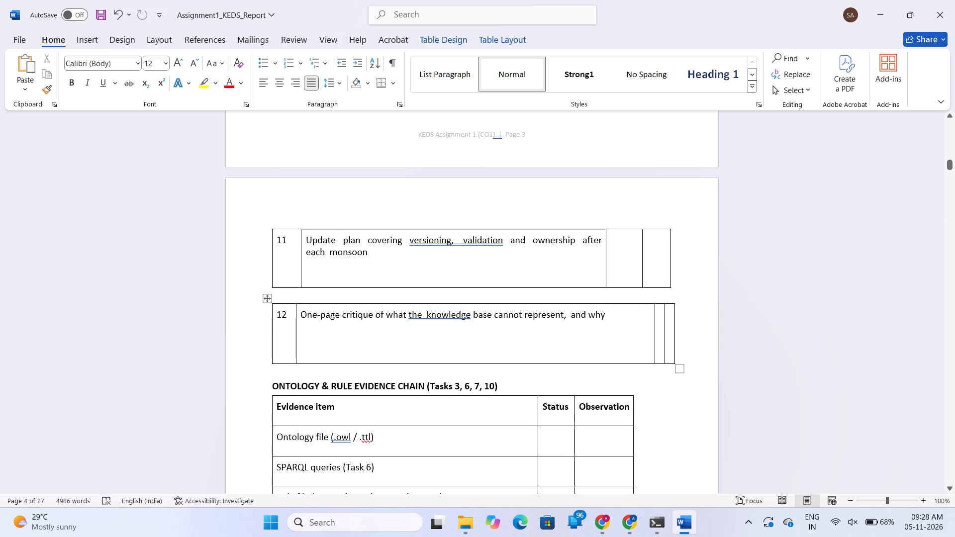
{"action": "left_click_drag", "start_coordinate": [654, 336], "coordinate": [606, 337]}
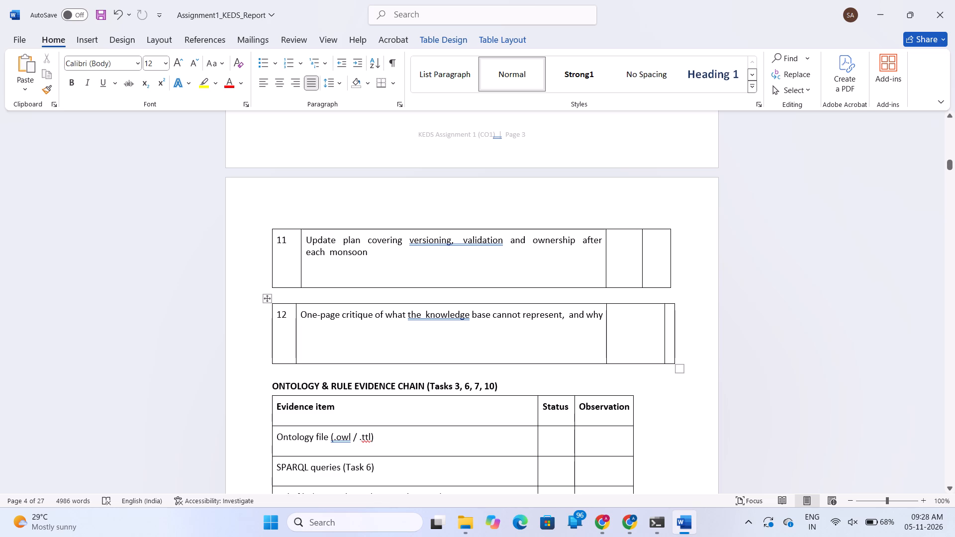
Delete the blank line between the Task 11 and Task 12 rows to join them into one table.
{"action": "left_click_drag", "start_coordinate": [278, 295], "coordinate": [311, 301]}
{"action": "key", "text": "Delete"}
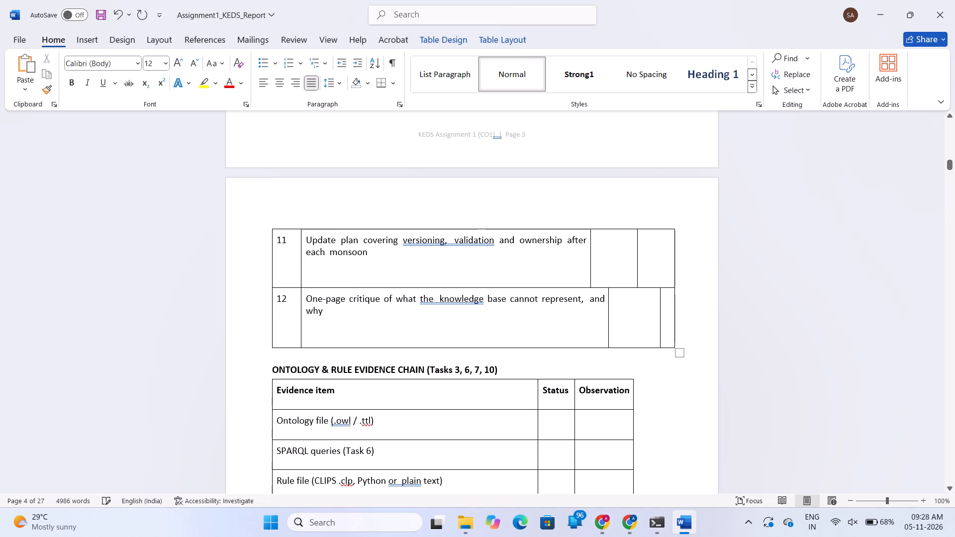
Align the Status cell borders of the Task 11 and Task 12 rows and widen their last column into the Status column.
{"action": "left_click_drag", "start_coordinate": [607, 330], "coordinate": [593, 329]}
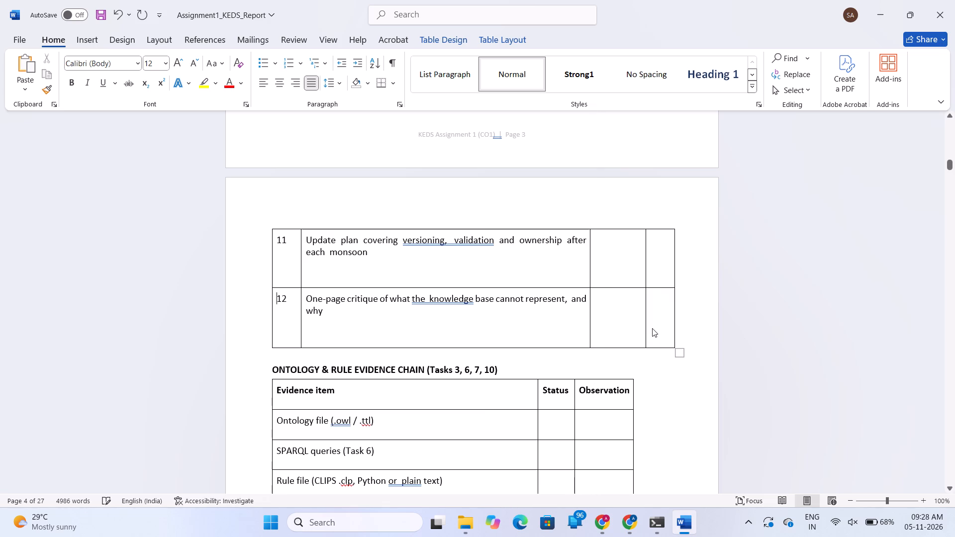
{"action": "left_click_drag", "start_coordinate": [646, 325], "coordinate": [640, 325]}
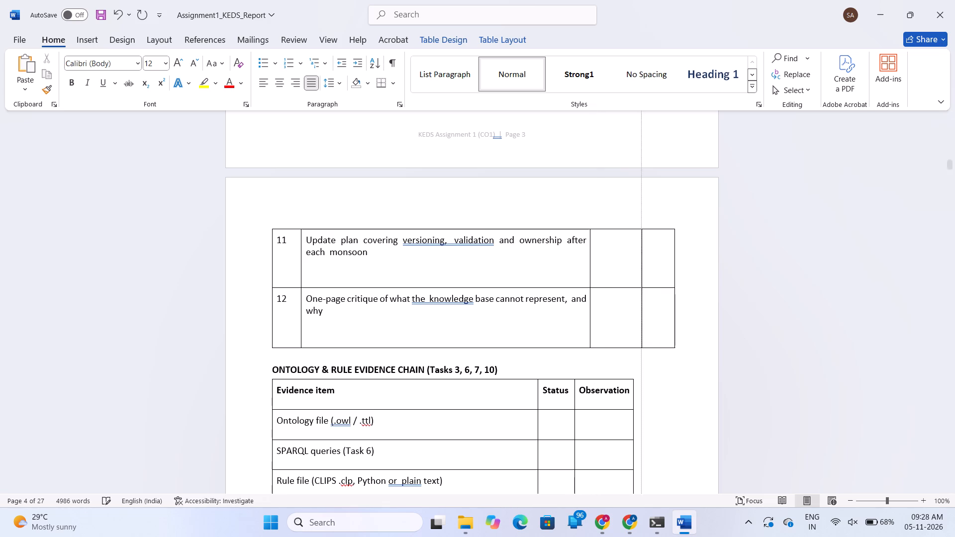
{"action": "left_click_drag", "start_coordinate": [640, 325], "coordinate": [633, 326]}
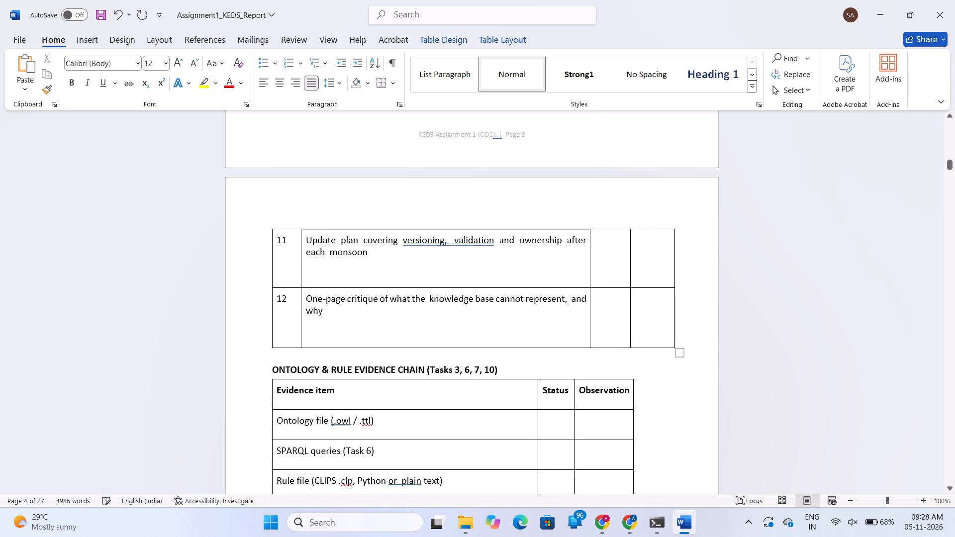
{"action": "left_click", "coordinate": [466, 346]}
Enlarge the Ontology & Rule Evidence Chain table to about the width of the evidence check table above it.
{"action": "scroll", "coordinate": [378, 440], "scroll_direction": "down", "scroll_amount": 3}
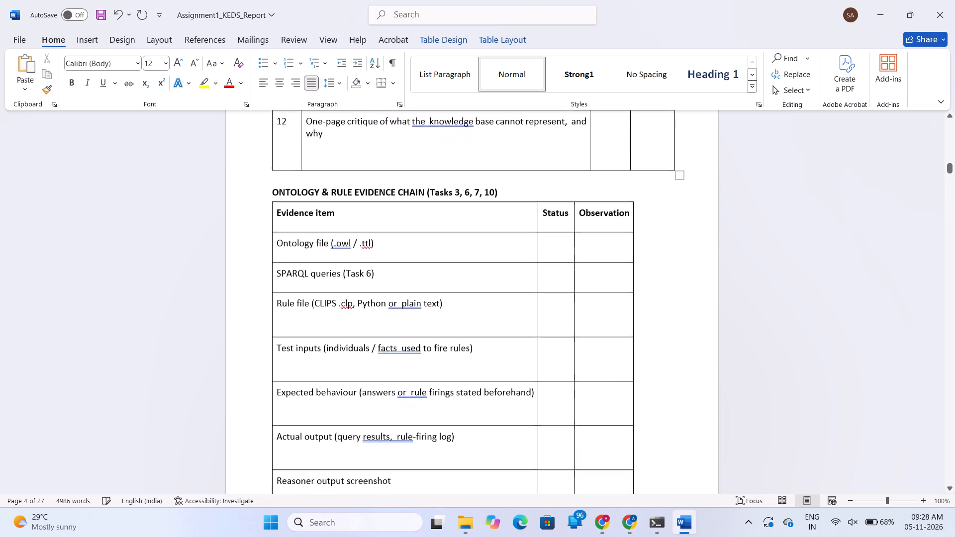
{"action": "scroll", "coordinate": [378, 440], "scroll_direction": "down", "scroll_amount": 3}
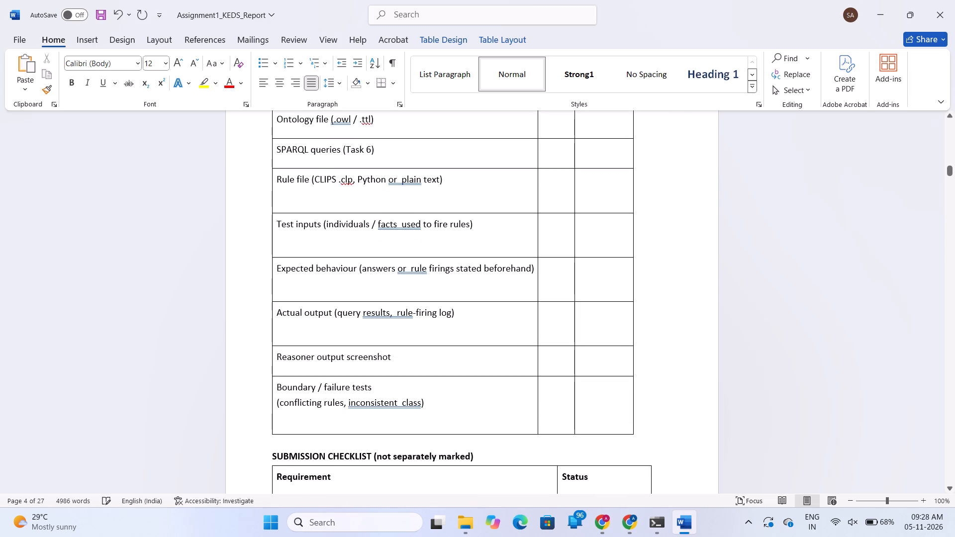
{"action": "left_click", "coordinate": [618, 421]}
{"action": "left_click_drag", "start_coordinate": [635, 436], "coordinate": [646, 434]}
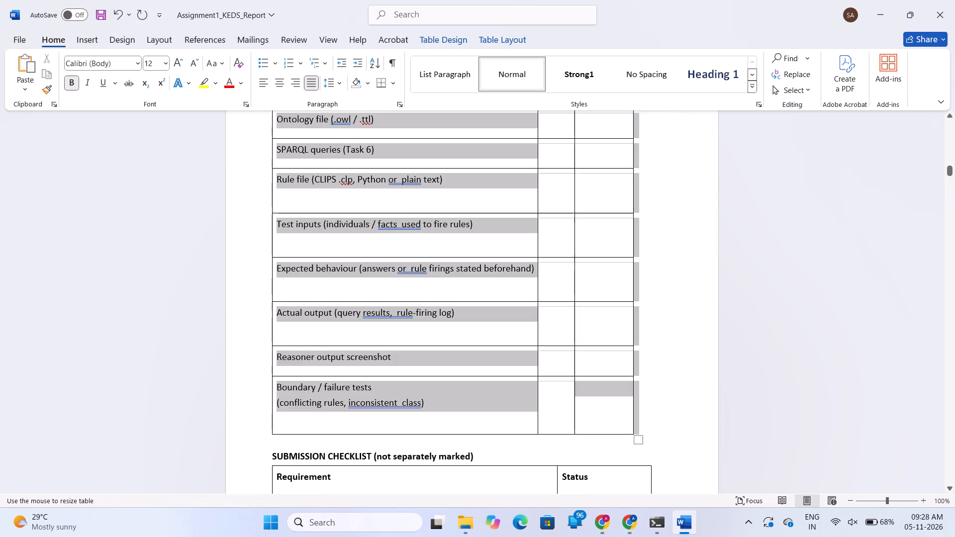
{"action": "left_click_drag", "start_coordinate": [646, 434], "coordinate": [677, 439]}
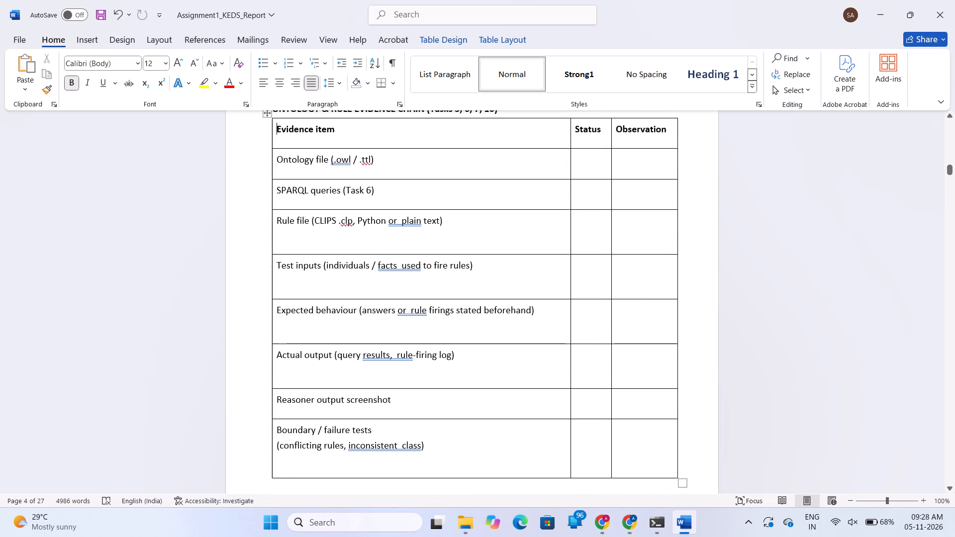
Narrow the Evidence item column of the Ontology & Rule Evidence Chain table to its longest line, widening the Status column.
{"action": "left_click_drag", "start_coordinate": [570, 333], "coordinate": [552, 336]}
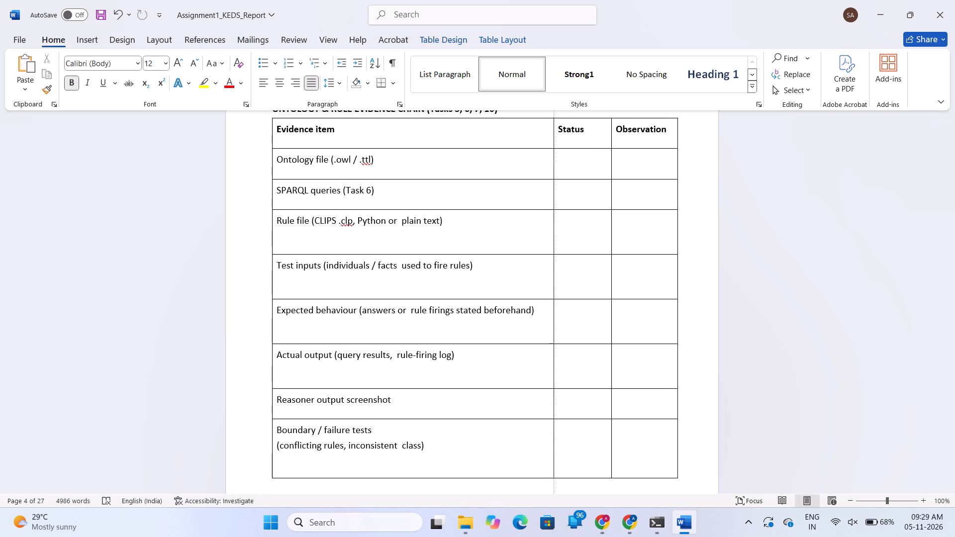
{"action": "left_click_drag", "start_coordinate": [552, 336], "coordinate": [545, 336]}
{"action": "left_click", "coordinate": [428, 348]}
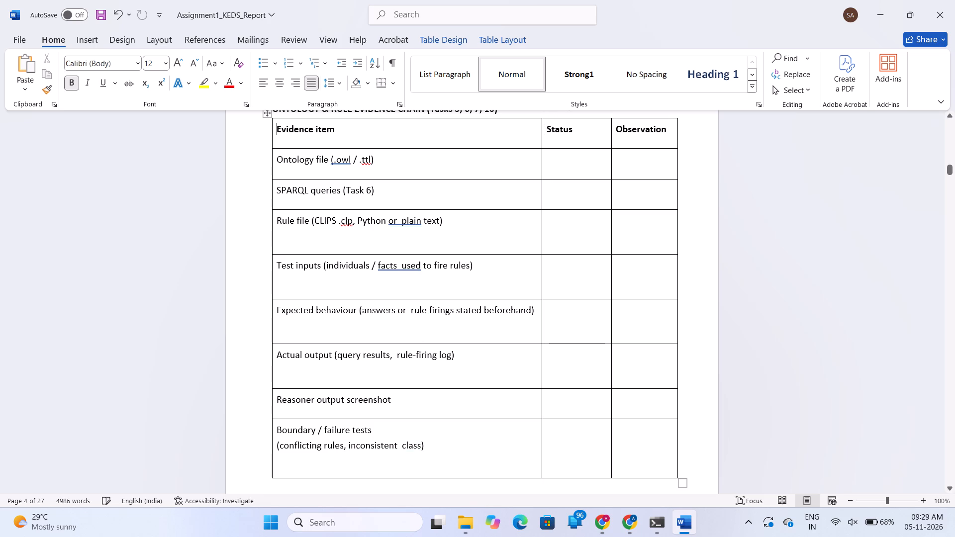
Insert four blank lines before the SUBMISSION CHECKLIST heading to move it and its table onto the following page together.
{"action": "scroll", "coordinate": [428, 348], "scroll_direction": "down", "scroll_amount": 7}
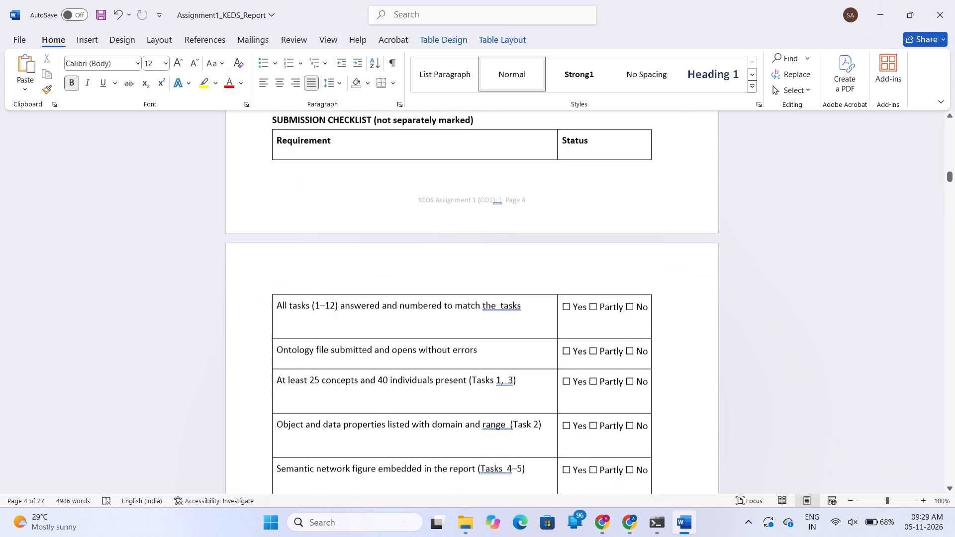
{"action": "scroll", "coordinate": [428, 348], "scroll_direction": "down", "scroll_amount": 6}
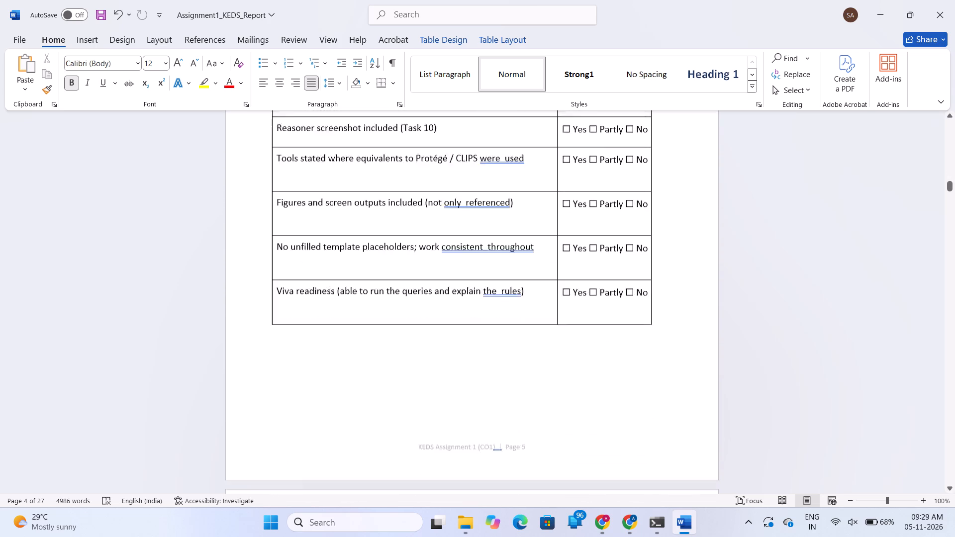
{"action": "scroll", "coordinate": [428, 348], "scroll_direction": "down", "scroll_amount": 2}
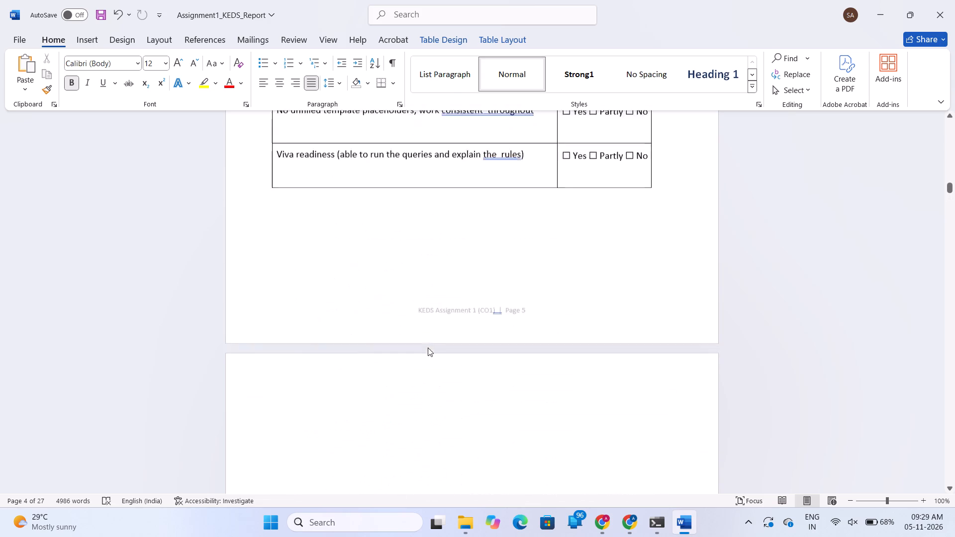
{"action": "scroll", "coordinate": [428, 348], "scroll_direction": "up", "scroll_amount": 3}
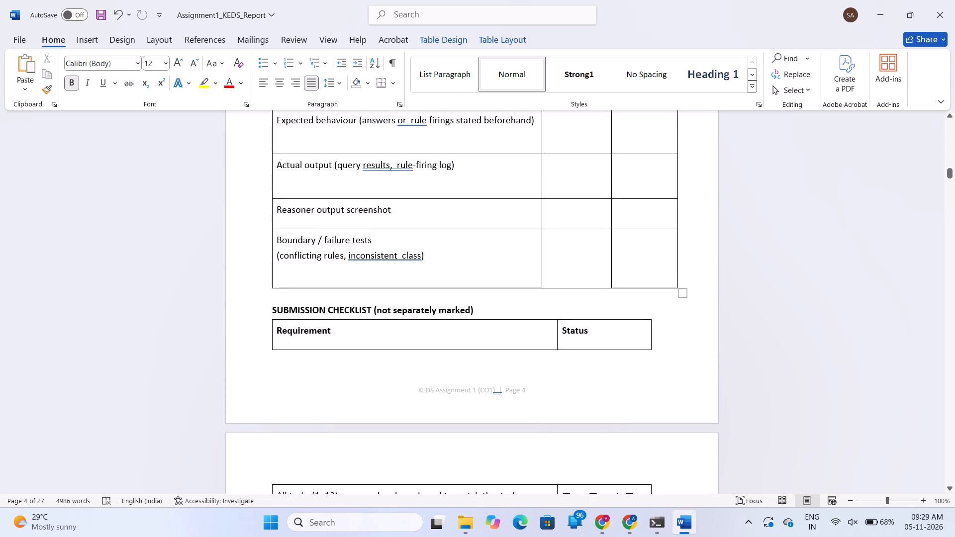
{"action": "left_click", "coordinate": [271, 310]}
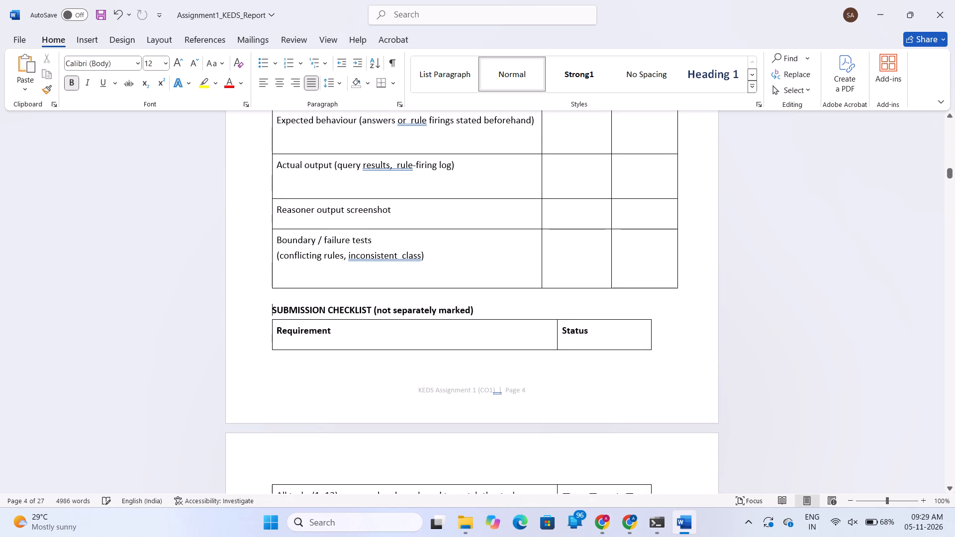
{"action": "key", "text": "Return"}
{"action": "key", "text": "Return"}
{"action": "key", "text": "Return"}
{"action": "key", "text": "Return"}
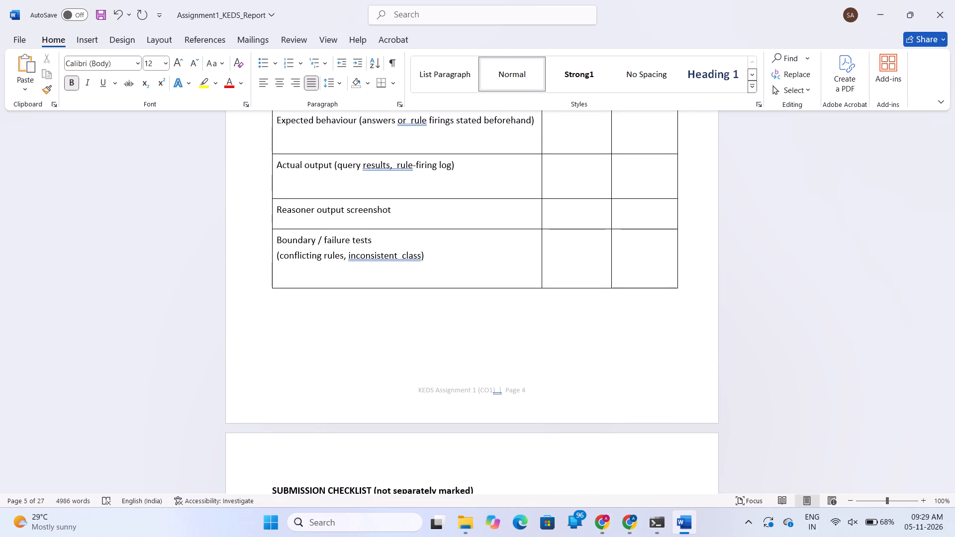
Delete all the blank lines above the Knowledge Engineering and Data Science heading so it starts at the top of its page.
{"action": "scroll", "coordinate": [271, 310], "scroll_direction": "down", "scroll_amount": 2}
{"action": "scroll", "coordinate": [434, 422], "scroll_direction": "down", "scroll_amount": 2}
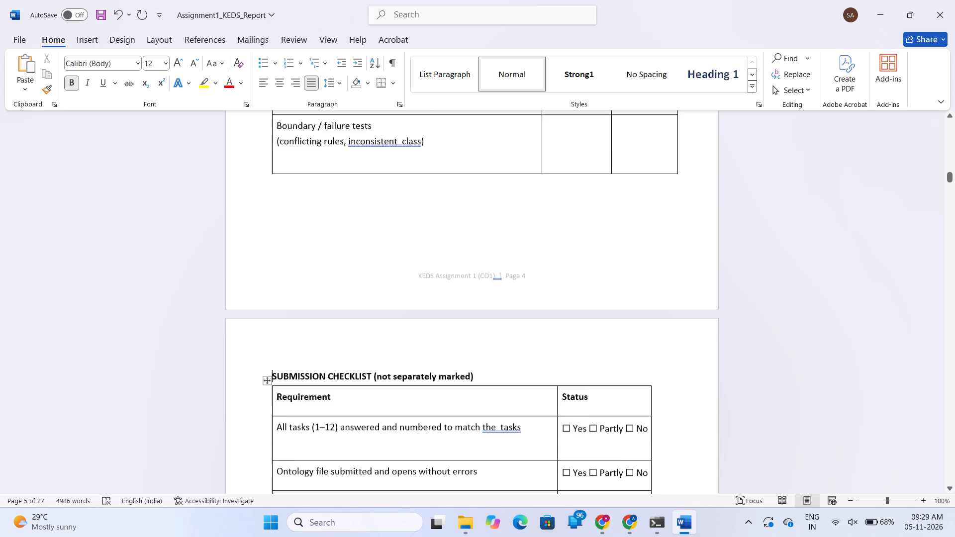
{"action": "scroll", "coordinate": [434, 422], "scroll_direction": "down", "scroll_amount": 8}
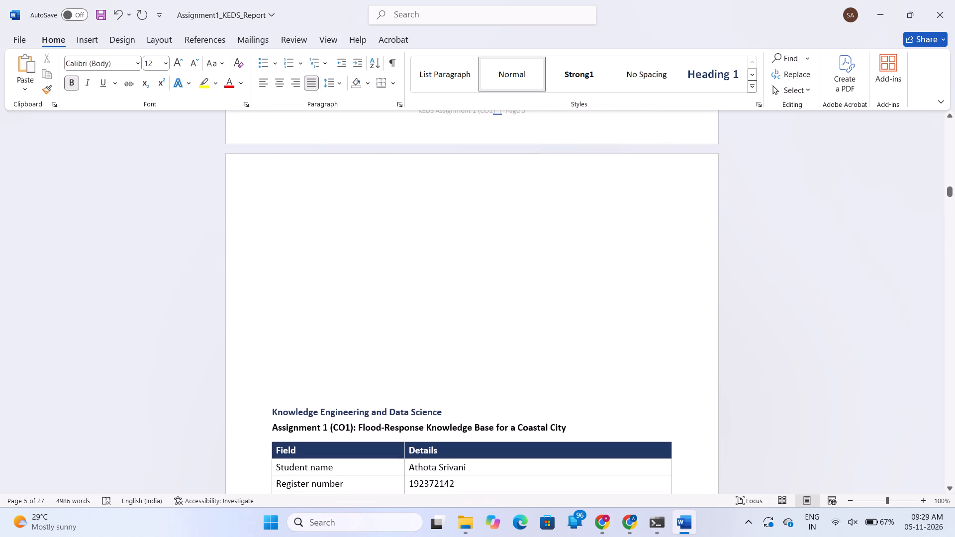
{"action": "left_click_drag", "start_coordinate": [295, 213], "coordinate": [418, 327]}
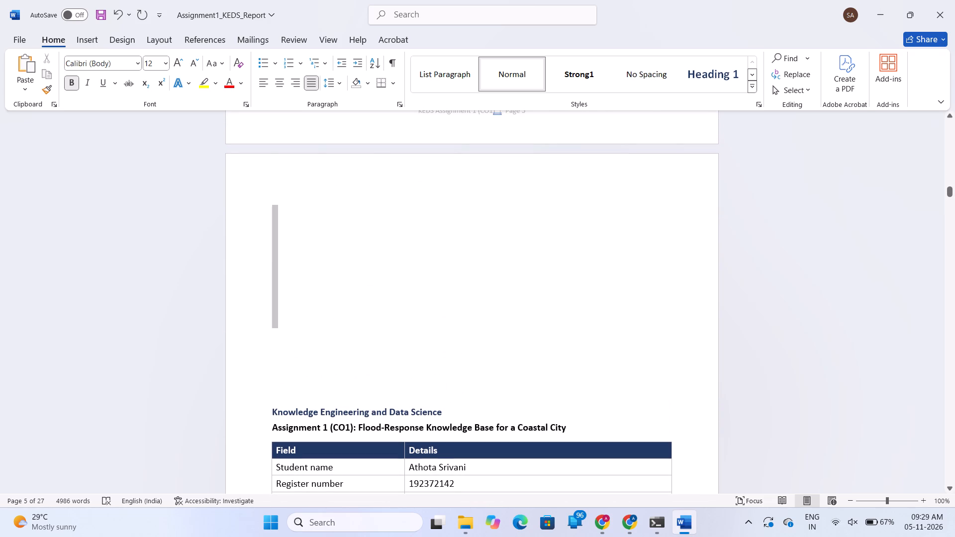
{"action": "left_click_drag", "start_coordinate": [418, 327], "coordinate": [419, 336]}
{"action": "key", "text": "Delete"}
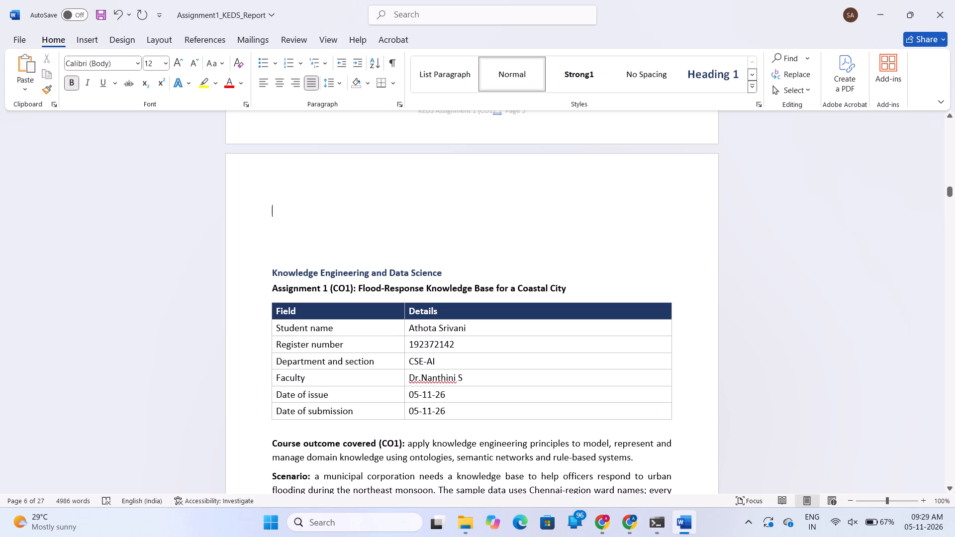
{"action": "left_click_drag", "start_coordinate": [277, 209], "coordinate": [373, 251]}
{"action": "key", "text": "Delete"}
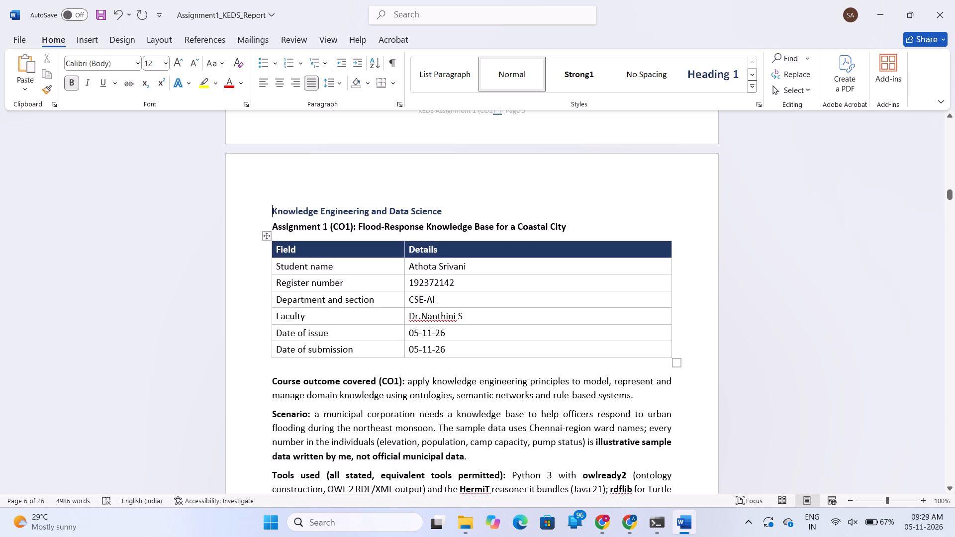
{"action": "left_click", "coordinate": [510, 318]}
Look through the report from the student details table through Tasks 1 to 3, checking the layout down to the ontology summary screenshot.
{"action": "scroll", "coordinate": [510, 318], "scroll_direction": "down", "scroll_amount": 1}
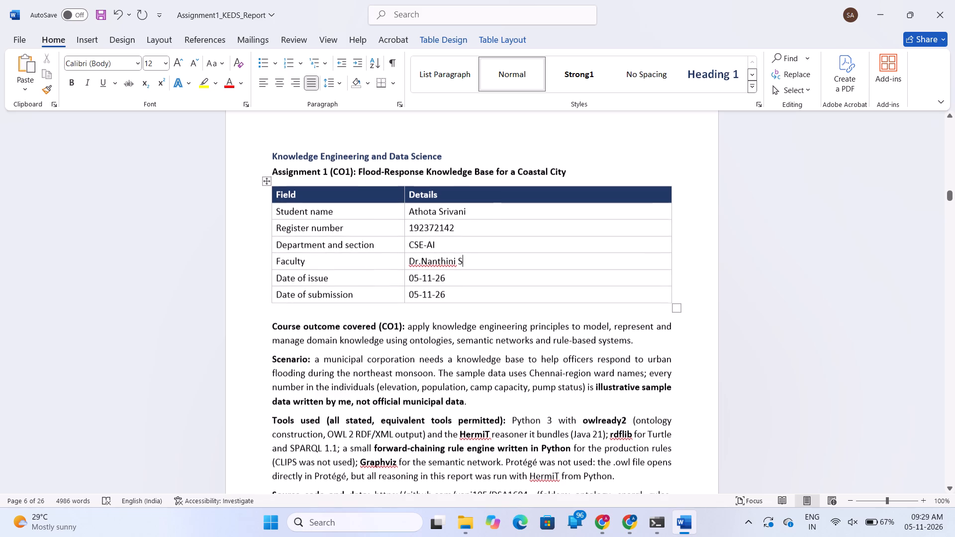
{"action": "scroll", "coordinate": [510, 318], "scroll_direction": "down", "scroll_amount": 3}
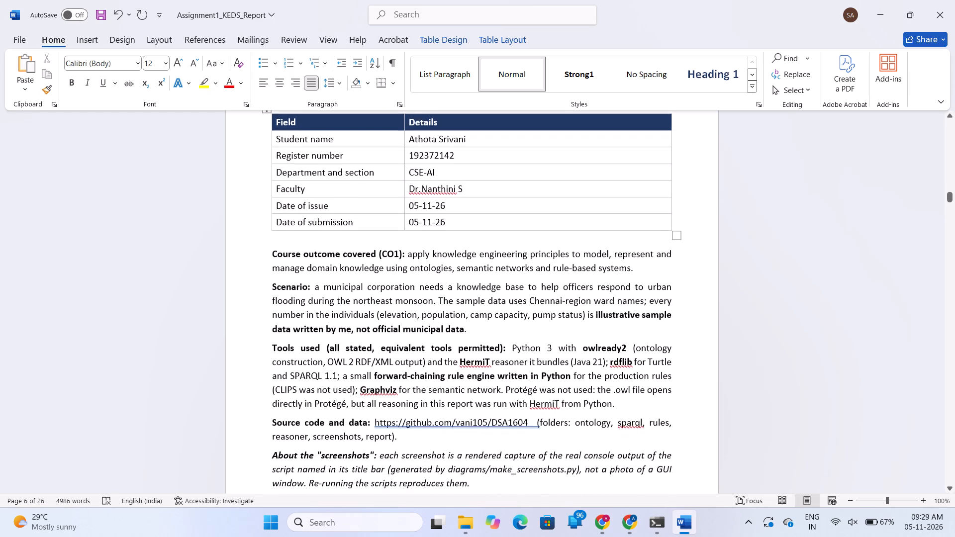
{"action": "scroll", "coordinate": [510, 318], "scroll_direction": "down", "scroll_amount": 2}
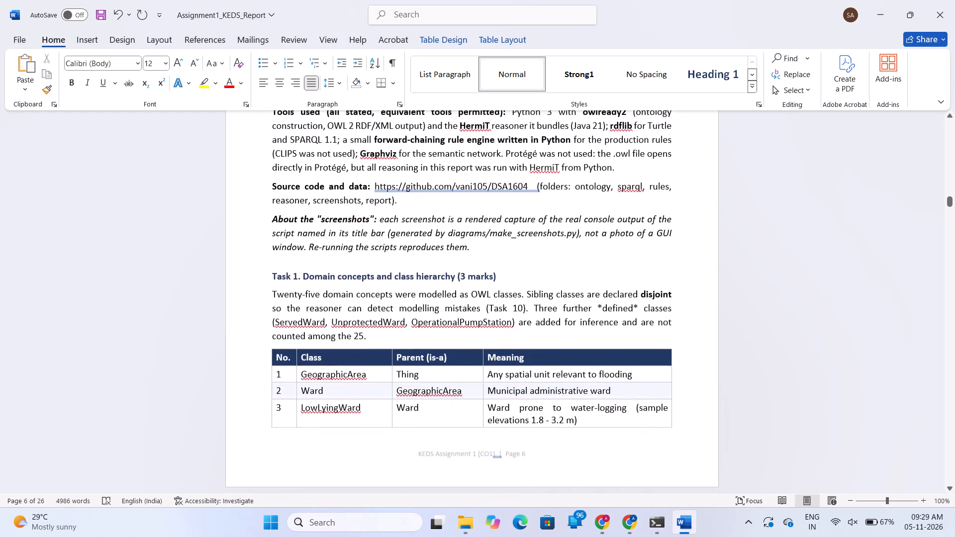
{"action": "scroll", "coordinate": [510, 318], "scroll_direction": "down", "scroll_amount": 1}
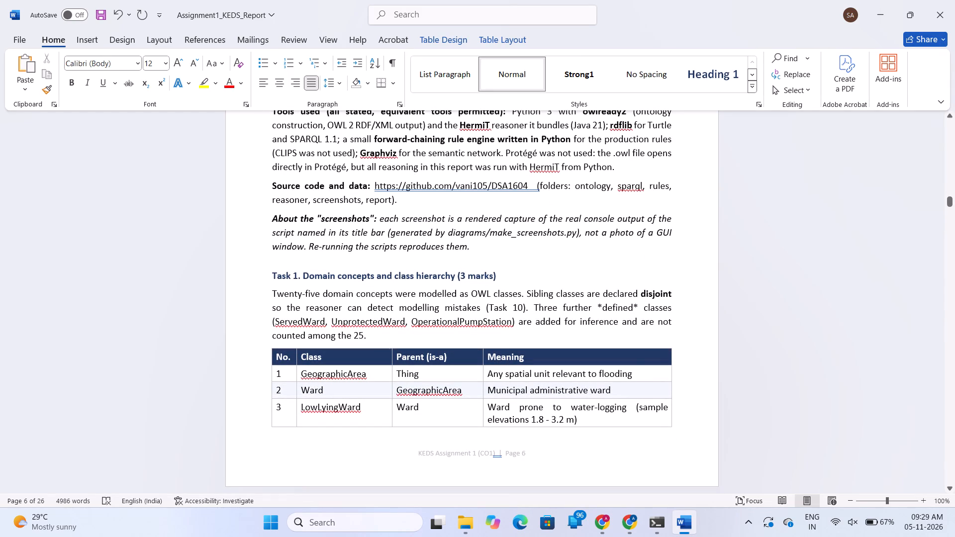
{"action": "left_click", "coordinate": [458, 190]}
{"action": "left_click", "coordinate": [473, 279]}
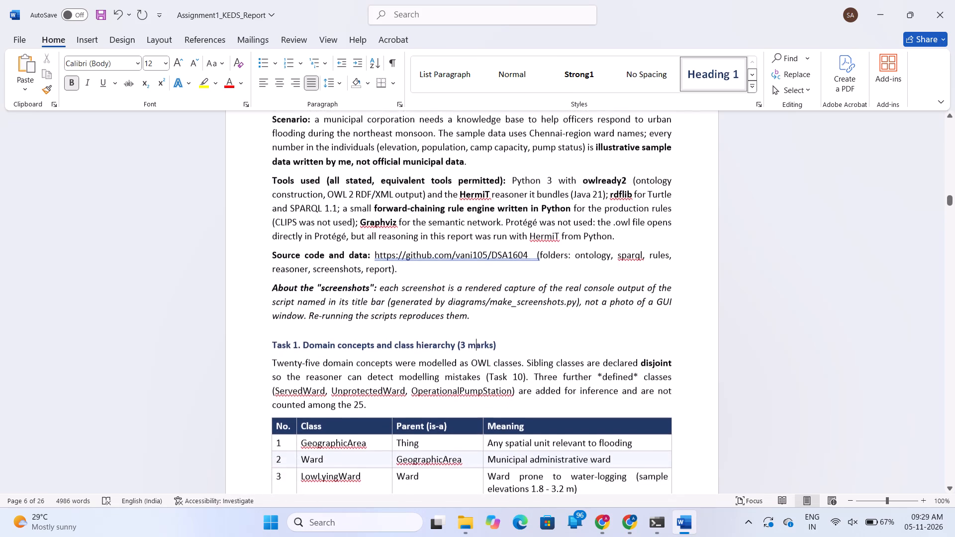
{"action": "scroll", "coordinate": [473, 279], "scroll_direction": "down", "scroll_amount": 2}
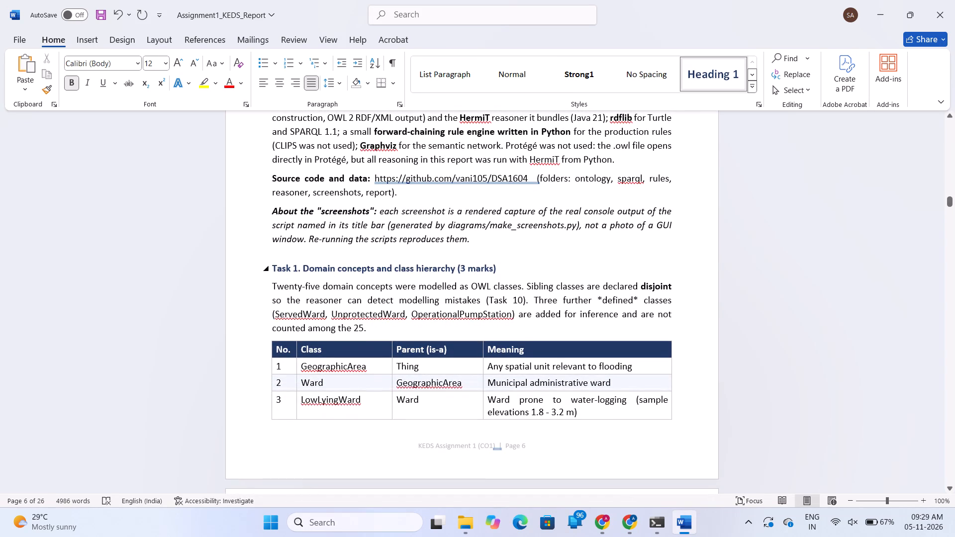
{"action": "scroll", "coordinate": [438, 259], "scroll_direction": "down", "scroll_amount": 3}
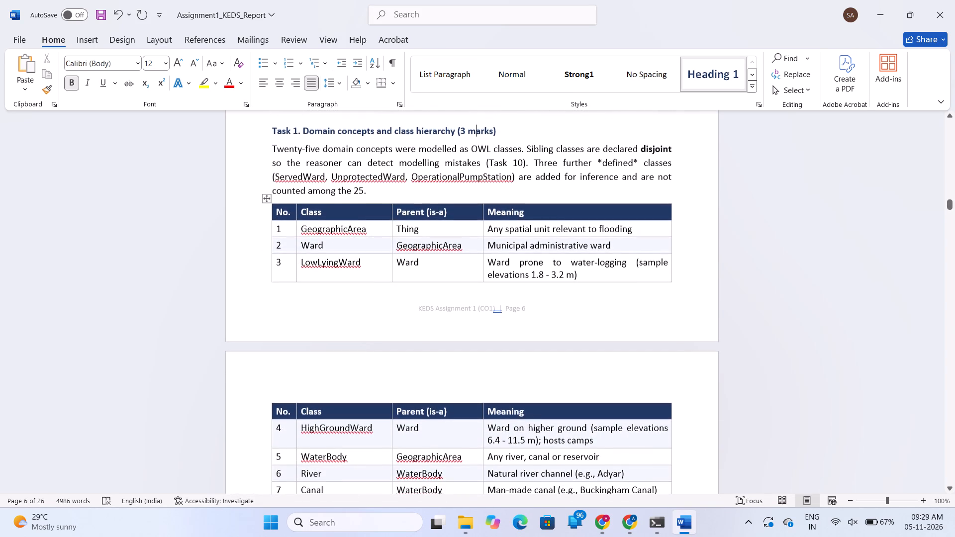
{"action": "scroll", "coordinate": [438, 259], "scroll_direction": "down", "scroll_amount": 5}
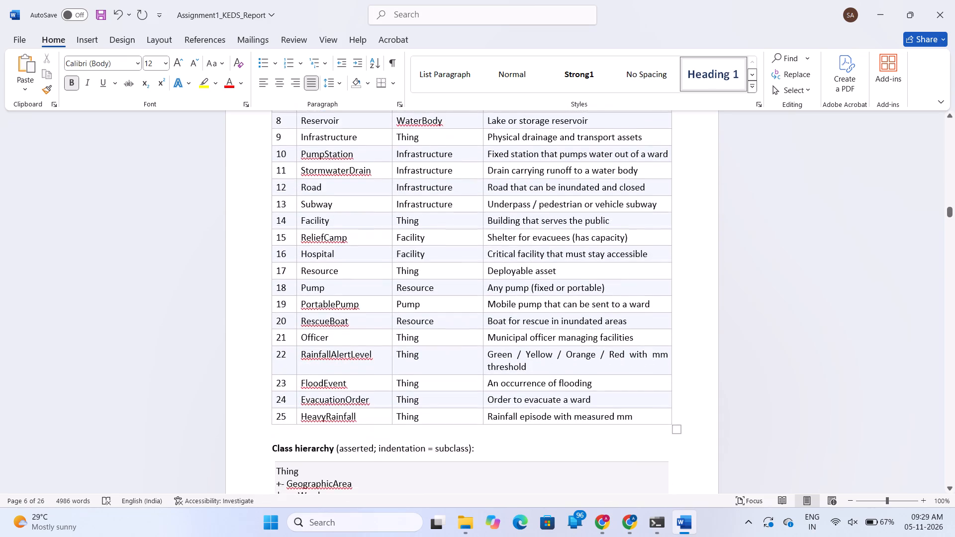
{"action": "scroll", "coordinate": [438, 259], "scroll_direction": "down", "scroll_amount": 6}
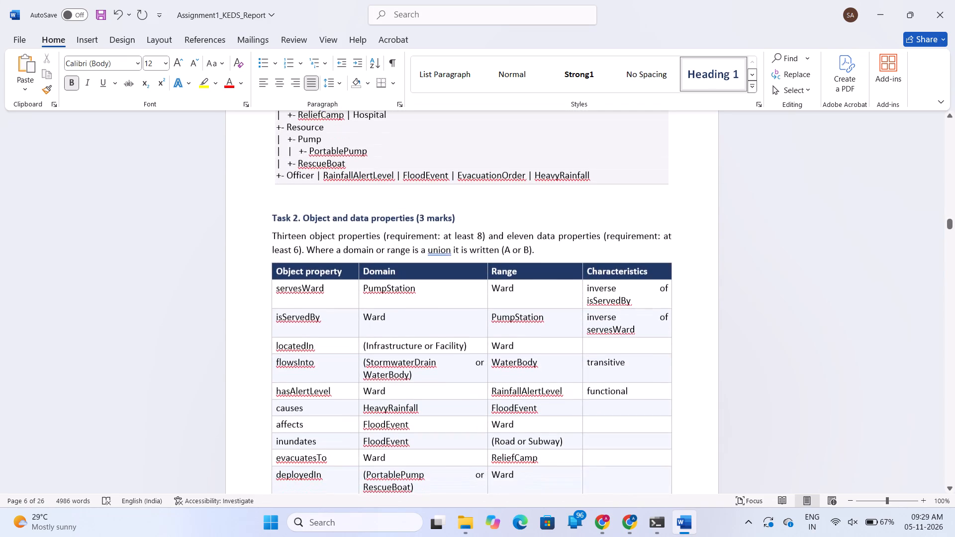
{"action": "scroll", "coordinate": [438, 259], "scroll_direction": "down", "scroll_amount": 5}
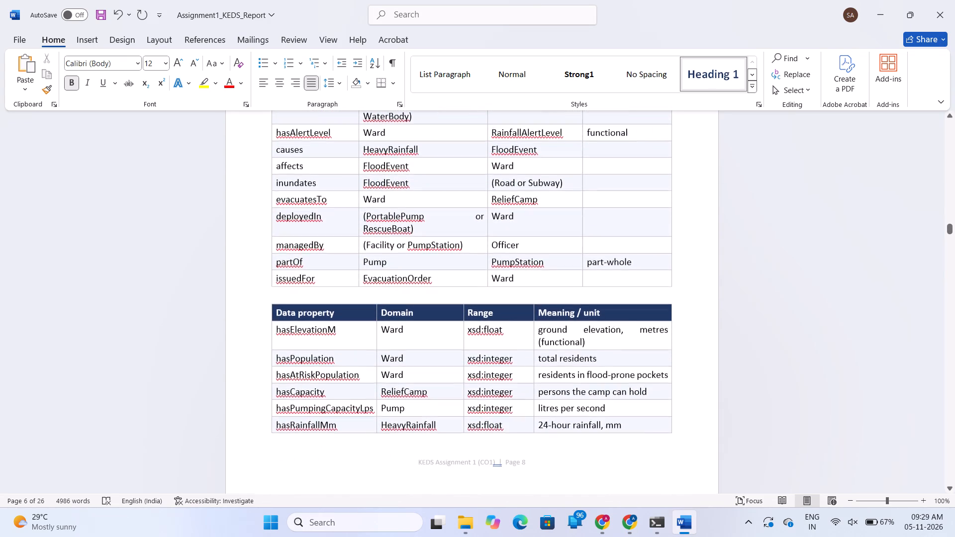
{"action": "scroll", "coordinate": [438, 259], "scroll_direction": "down", "scroll_amount": 6}
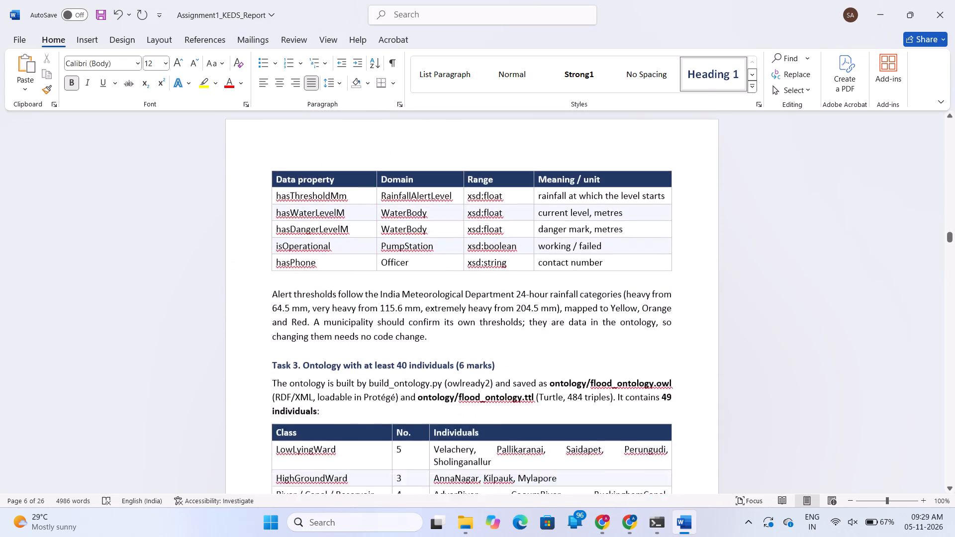
{"action": "scroll", "coordinate": [438, 259], "scroll_direction": "down", "scroll_amount": 6}
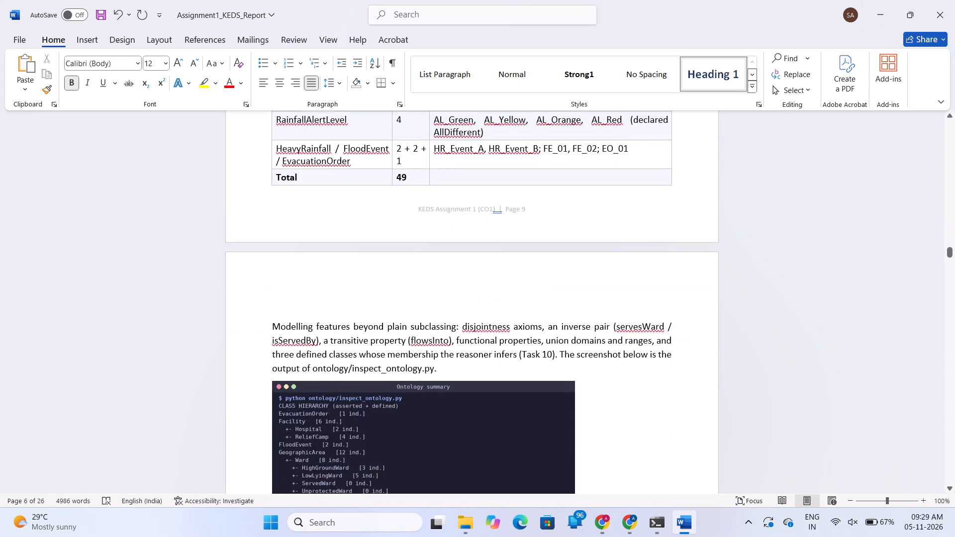
{"action": "scroll", "coordinate": [438, 259], "scroll_direction": "down", "scroll_amount": 1}
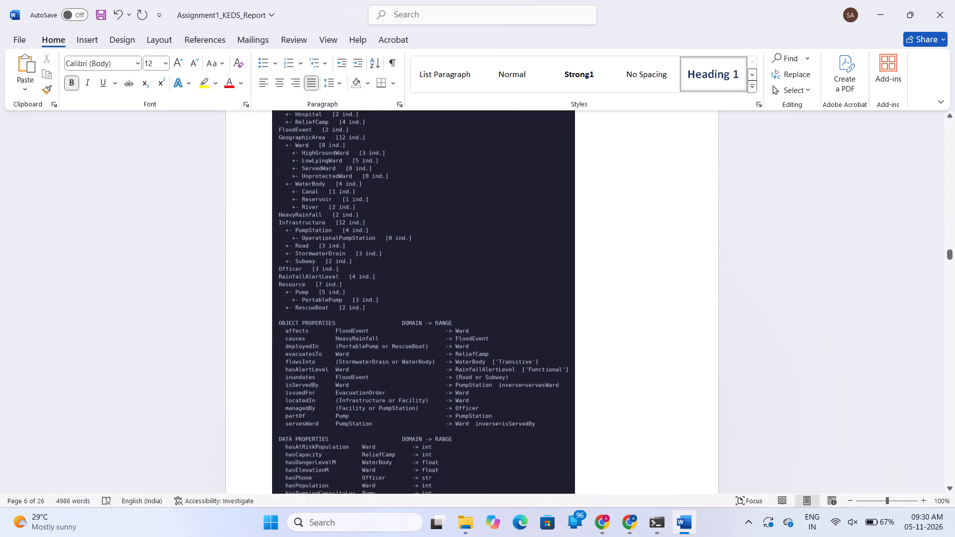
{"action": "scroll", "coordinate": [438, 259], "scroll_direction": "down", "scroll_amount": 1}
{"action": "left_click", "coordinate": [582, 365]}
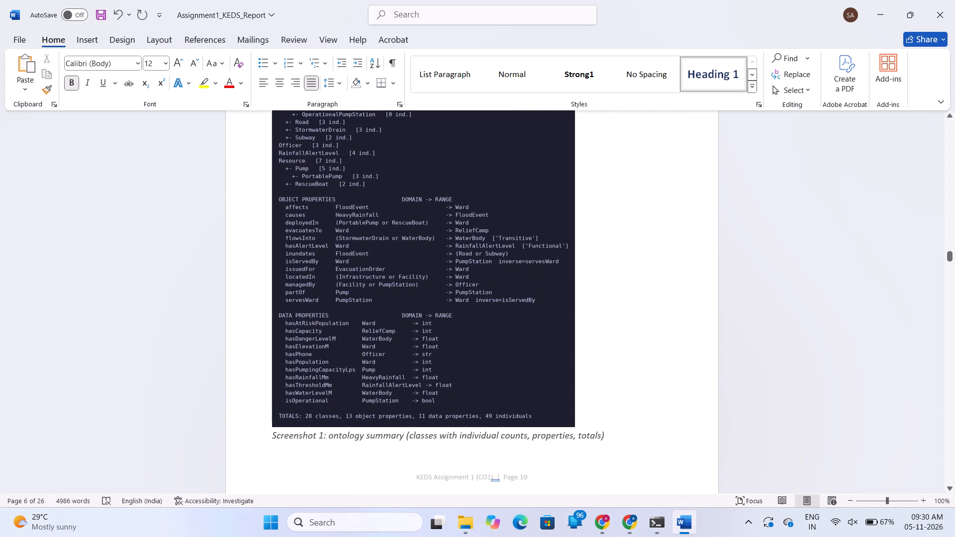
Enlarge the ontology summary screenshot proportionally until it spans nearly the full width of the body text.
{"action": "left_click", "coordinate": [556, 407]}
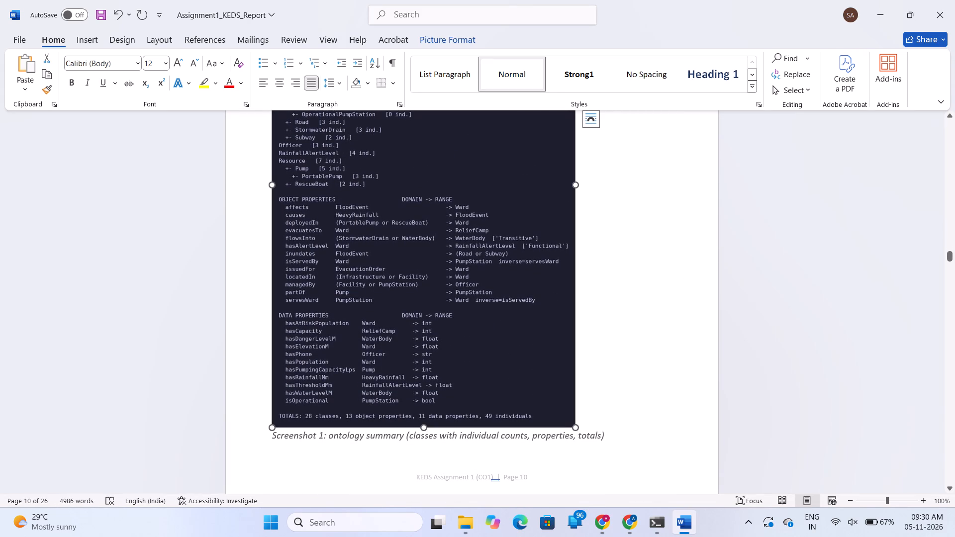
{"action": "left_click_drag", "start_coordinate": [576, 426], "coordinate": [643, 425]}
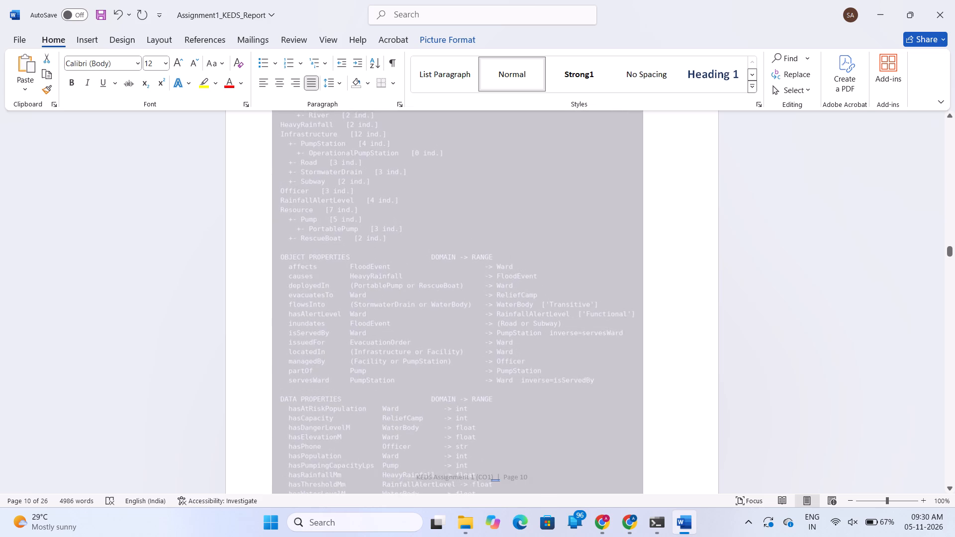
{"action": "left_click_drag", "start_coordinate": [643, 425], "coordinate": [654, 404]}
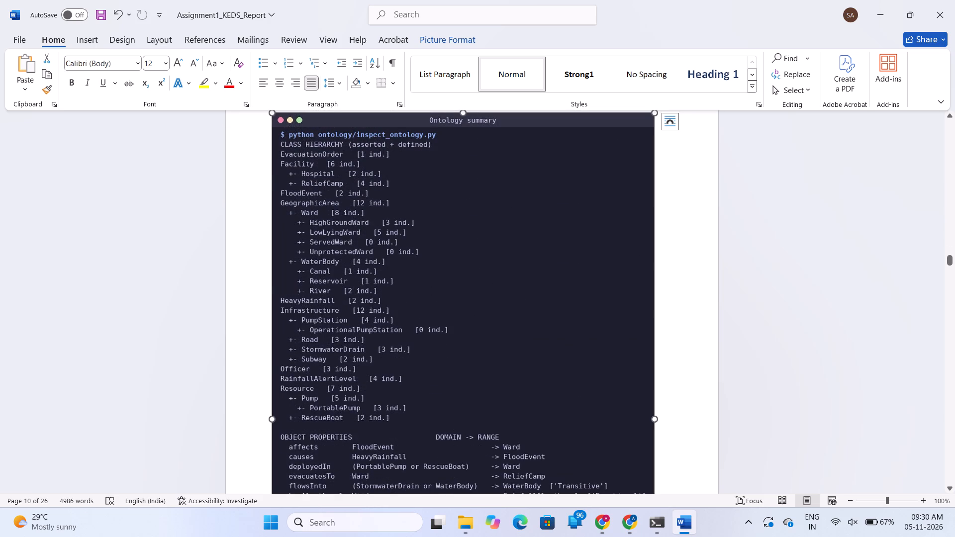
{"action": "scroll", "coordinate": [584, 405], "scroll_direction": "down", "scroll_amount": 5}
{"action": "scroll", "coordinate": [584, 405], "scroll_direction": "up", "scroll_amount": 3}
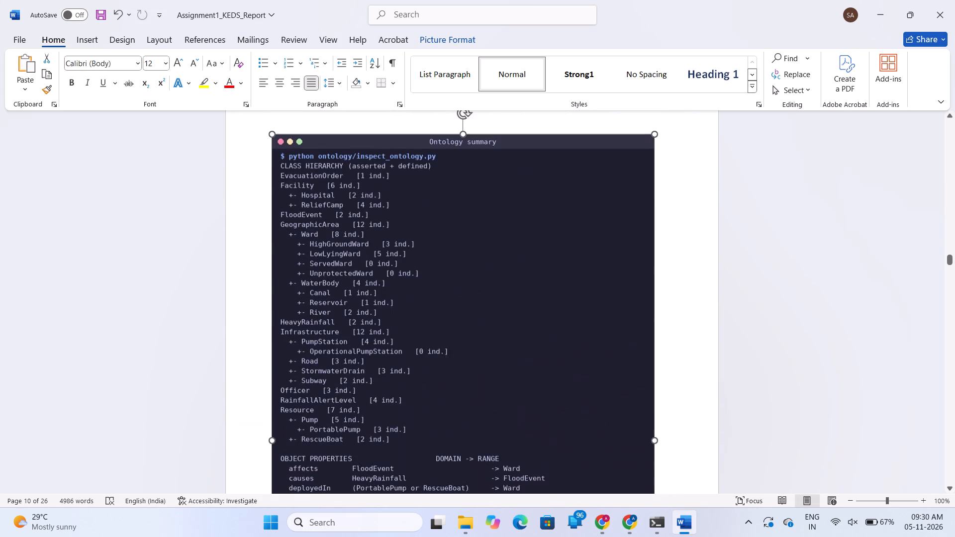
{"action": "scroll", "coordinate": [584, 405], "scroll_direction": "down", "scroll_amount": 3}
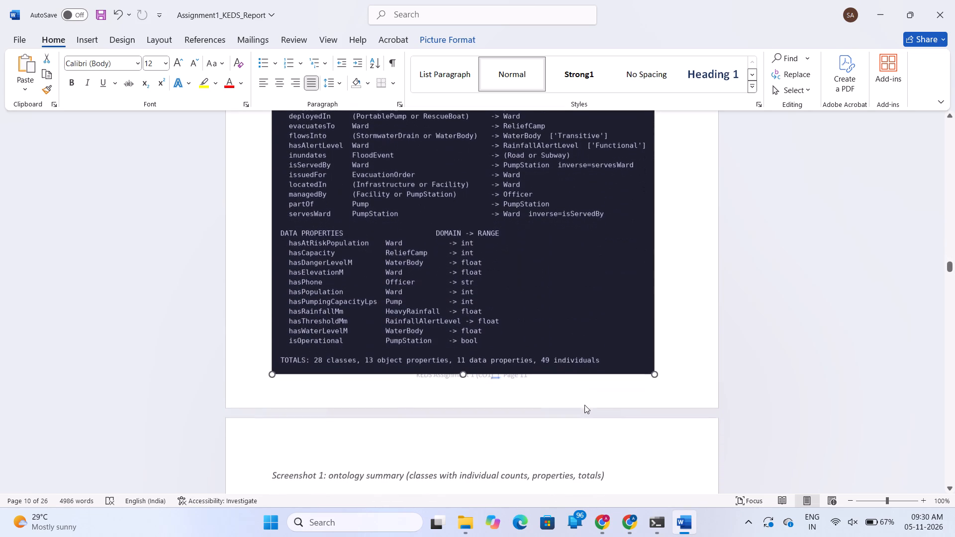
Reduce only the height of the ontology summary screenshot so it fits on one page with its introductory paragraph and caption.
{"action": "left_click", "coordinate": [464, 371]}
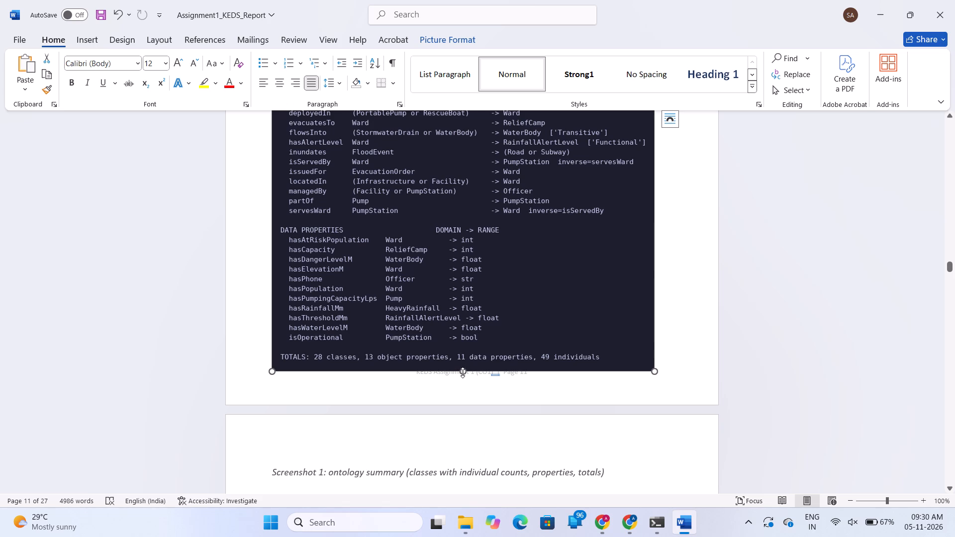
{"action": "left_click_drag", "start_coordinate": [463, 370], "coordinate": [465, 340]}
{"action": "left_click_drag", "start_coordinate": [465, 340], "coordinate": [472, 256]}
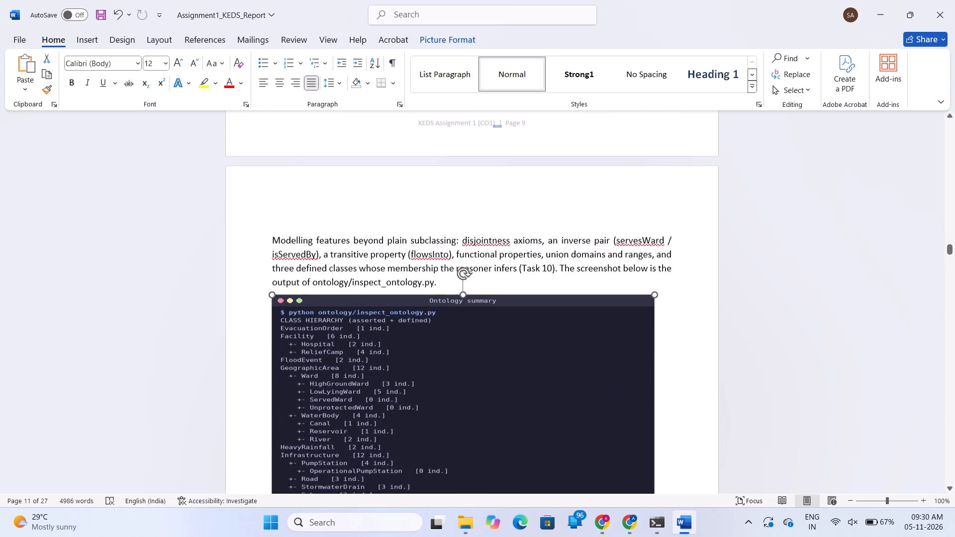
{"action": "scroll", "coordinate": [472, 256], "scroll_direction": "down", "scroll_amount": 1}
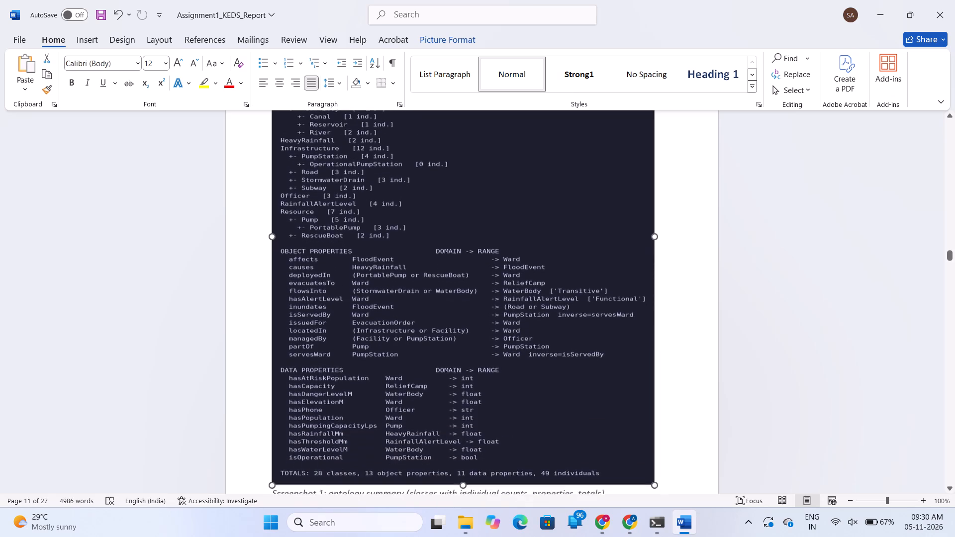
{"action": "scroll", "coordinate": [472, 256], "scroll_direction": "down", "scroll_amount": 2}
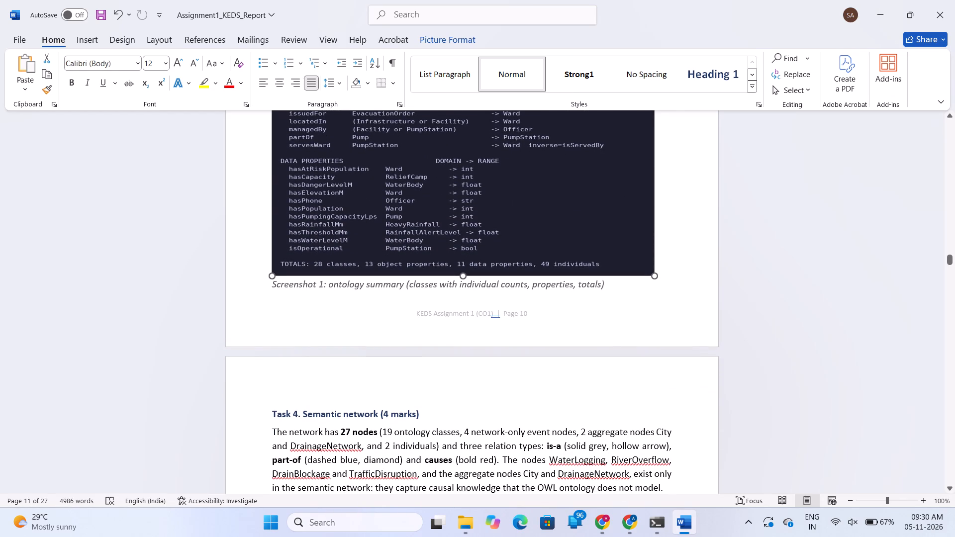
Center the Screenshot 1 caption below the ontology summary image.
{"action": "left_click", "coordinate": [270, 284]}
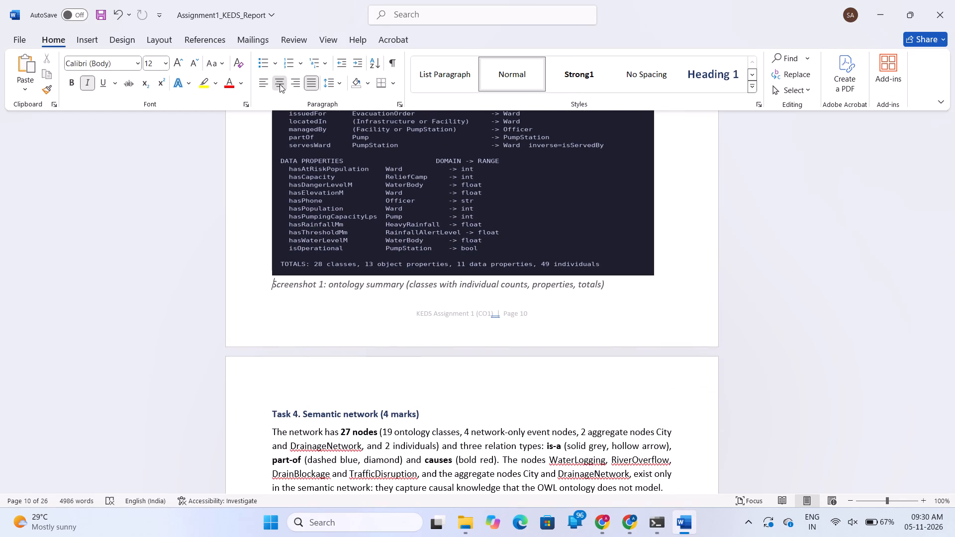
{"action": "left_click", "coordinate": [280, 84]}
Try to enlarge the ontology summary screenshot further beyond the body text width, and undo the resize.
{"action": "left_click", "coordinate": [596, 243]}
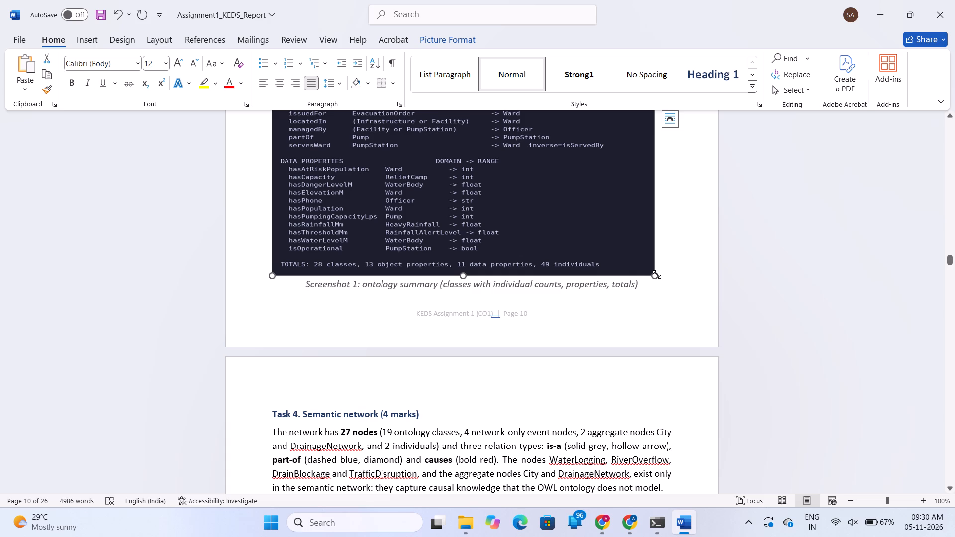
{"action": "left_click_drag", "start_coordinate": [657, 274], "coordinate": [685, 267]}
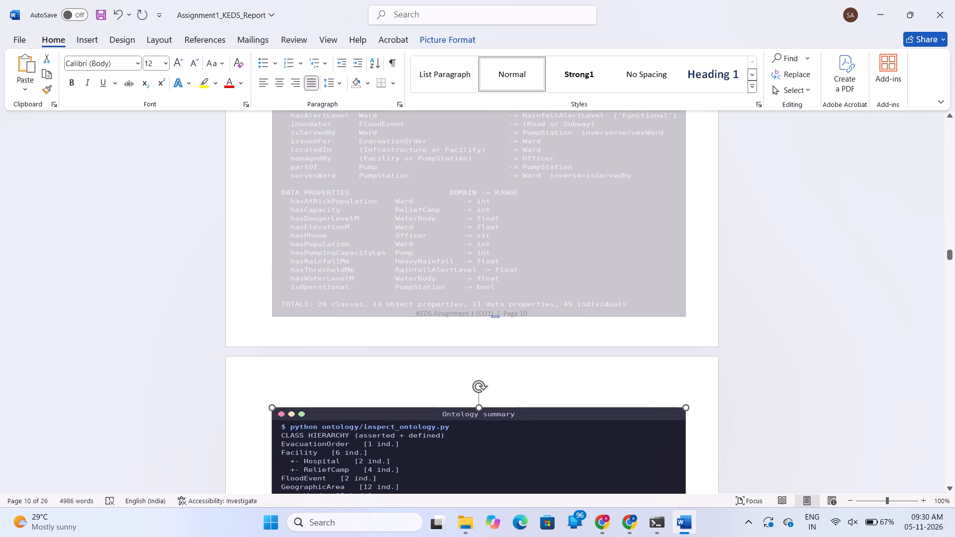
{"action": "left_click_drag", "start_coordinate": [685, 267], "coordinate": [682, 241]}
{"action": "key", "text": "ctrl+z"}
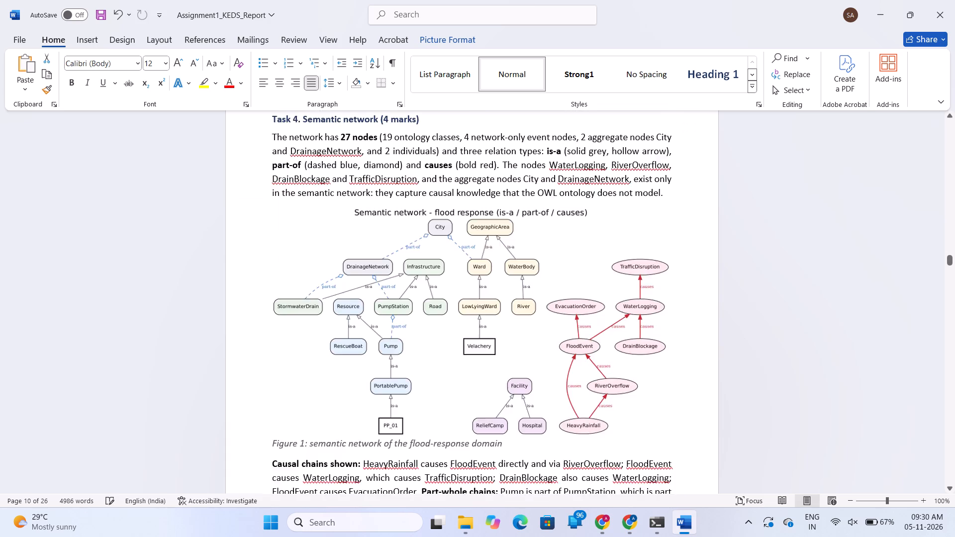
Center the Figure 1 caption below the semantic network diagram in Task 4.
{"action": "scroll", "coordinate": [556, 352], "scroll_direction": "down", "scroll_amount": 2}
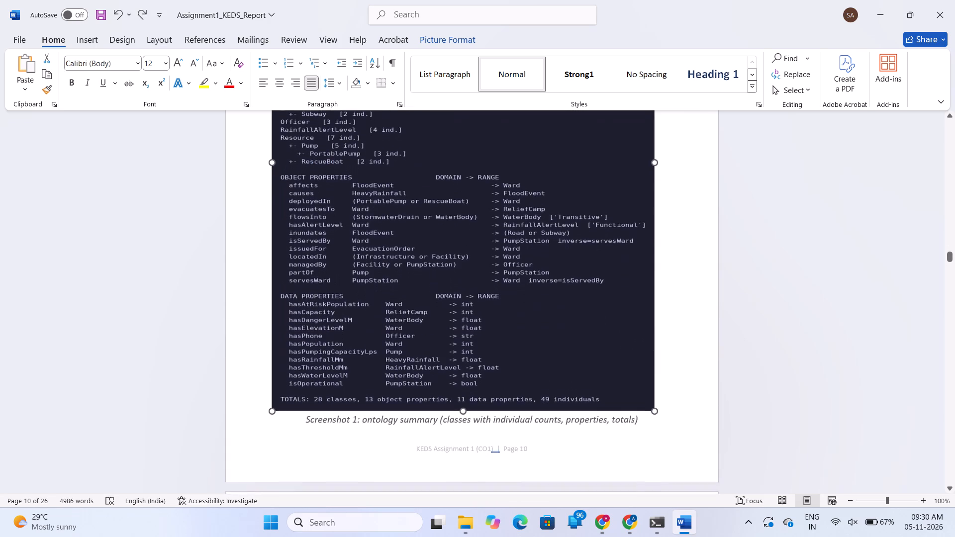
{"action": "scroll", "coordinate": [556, 352], "scroll_direction": "down", "scroll_amount": 4}
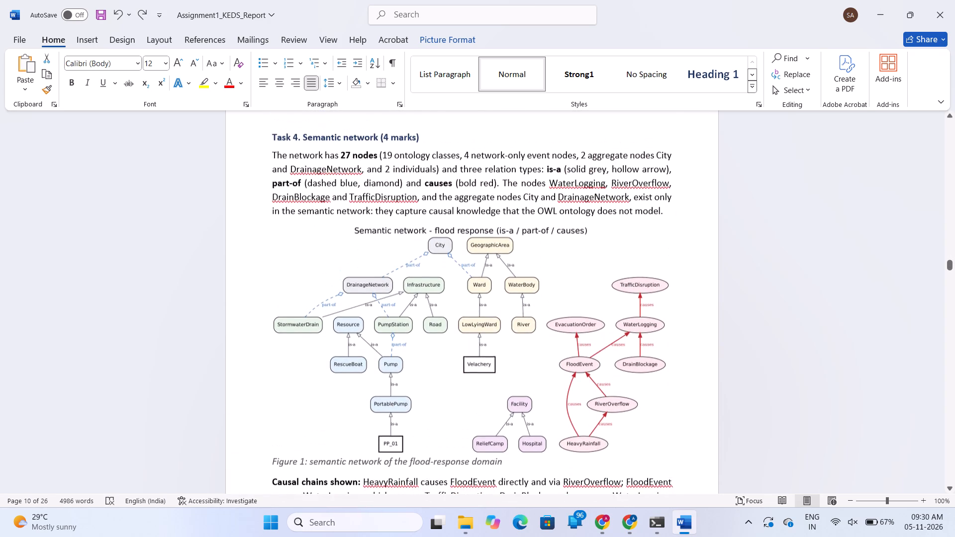
{"action": "scroll", "coordinate": [556, 352], "scroll_direction": "down", "scroll_amount": 4}
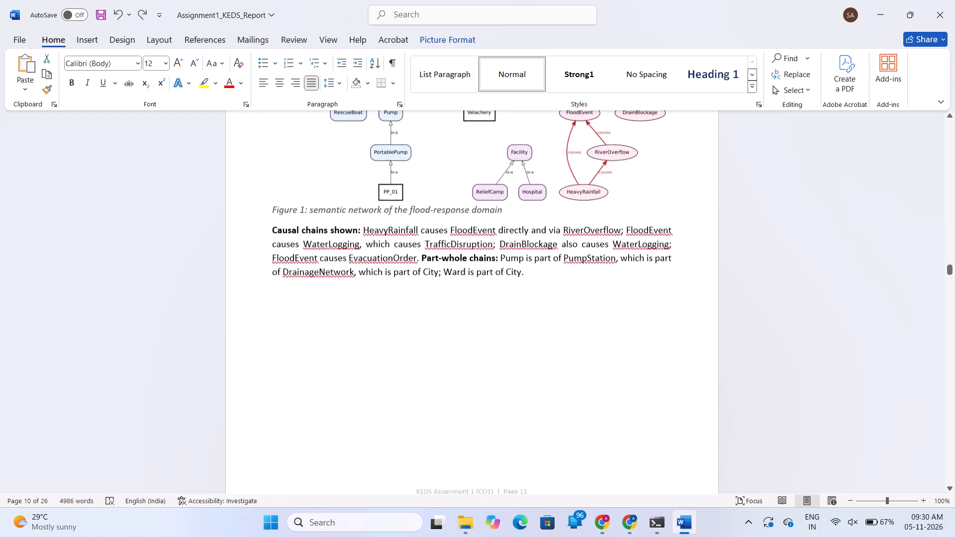
{"action": "left_click", "coordinate": [268, 208]}
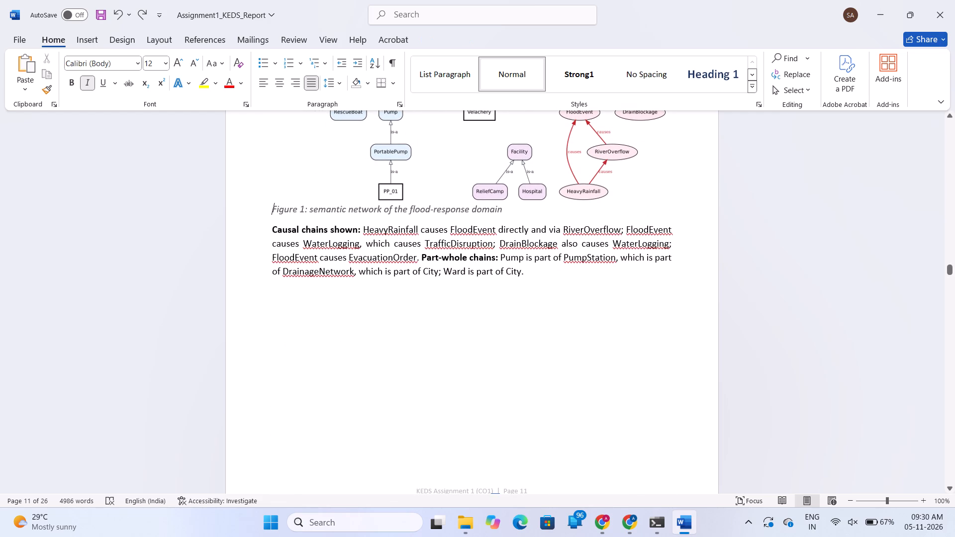
{"action": "left_click", "coordinate": [273, 87]}
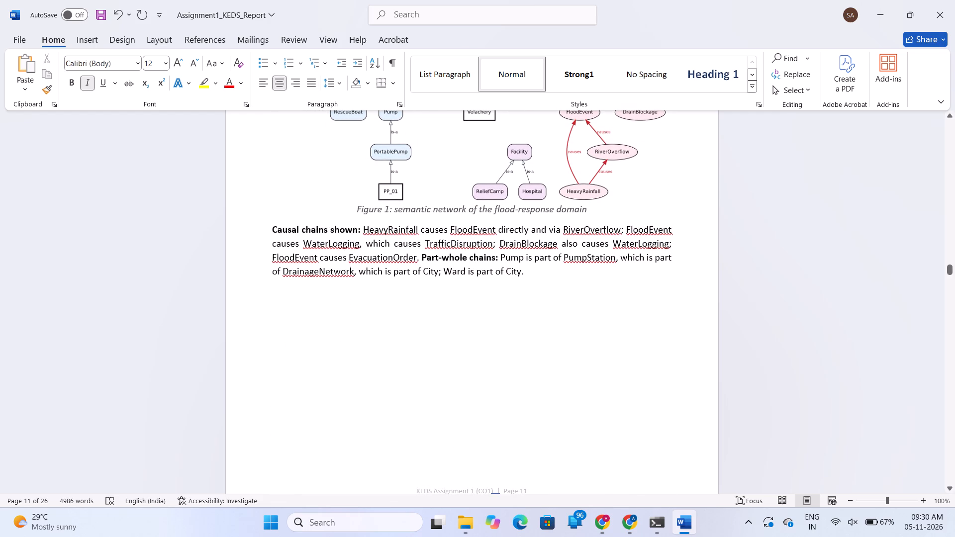
Center the inheritance and property inheritance diagram in Task 5 on the page.
{"action": "scroll", "coordinate": [425, 309], "scroll_direction": "down", "scroll_amount": 7}
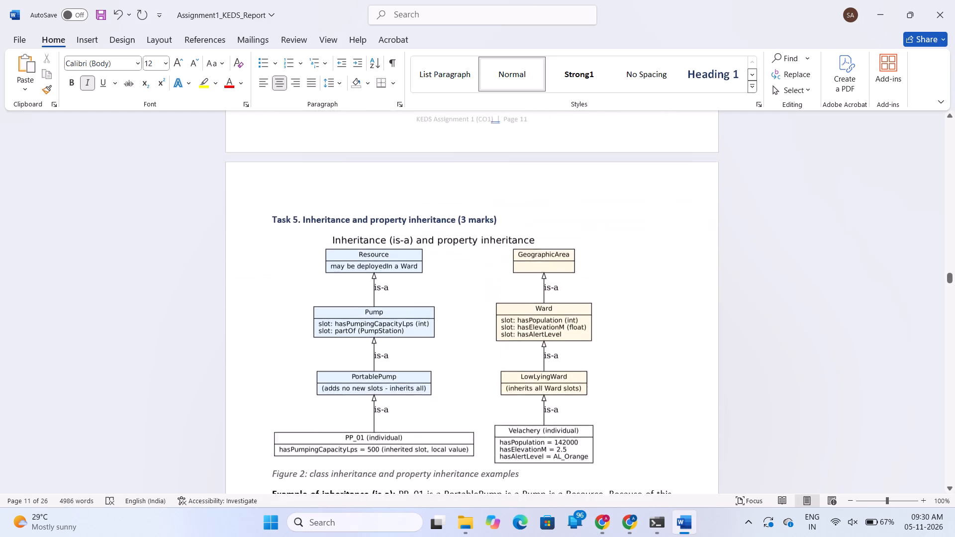
{"action": "scroll", "coordinate": [425, 309], "scroll_direction": "down", "scroll_amount": 1}
{"action": "left_click", "coordinate": [416, 202]}
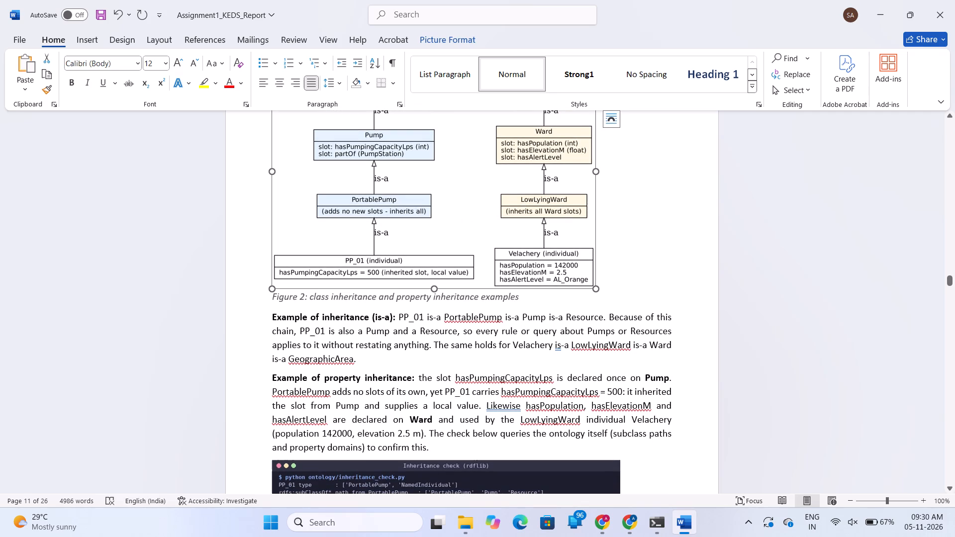
{"action": "left_click", "coordinate": [278, 88]}
Center the semantic network diagram in Task 4 on the page.
{"action": "scroll", "coordinate": [440, 254], "scroll_direction": "up", "scroll_amount": 6}
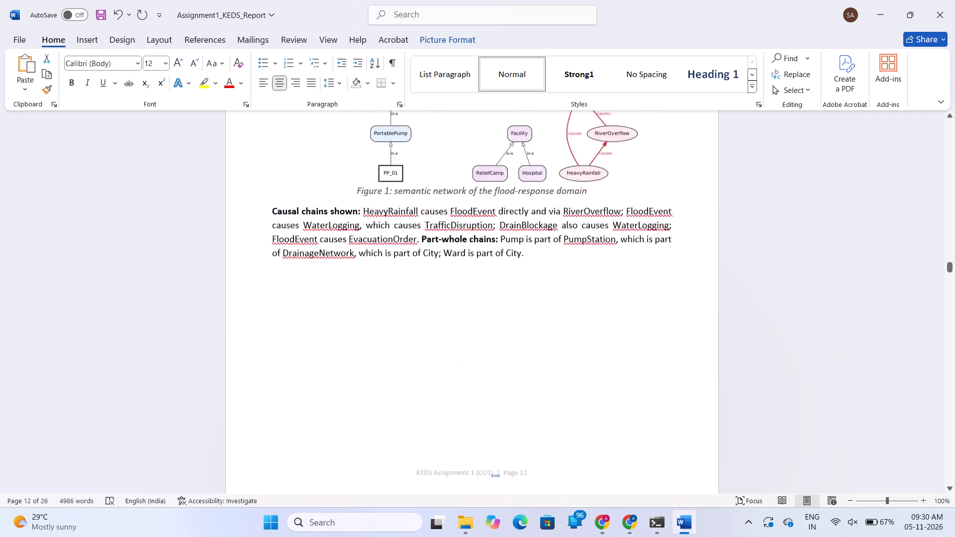
{"action": "scroll", "coordinate": [440, 254], "scroll_direction": "up", "scroll_amount": 1}
{"action": "left_click", "coordinate": [461, 426]}
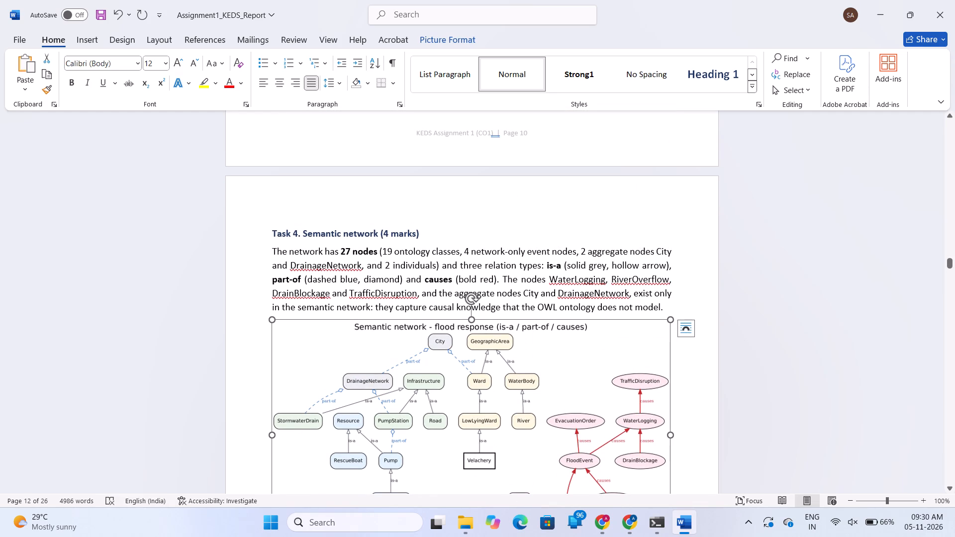
{"action": "left_click", "coordinate": [279, 89]}
Center the inheritance check screenshot at the end of Task 5 together with its Screenshot 2 caption.
{"action": "scroll", "coordinate": [348, 256], "scroll_direction": "down", "scroll_amount": 6}
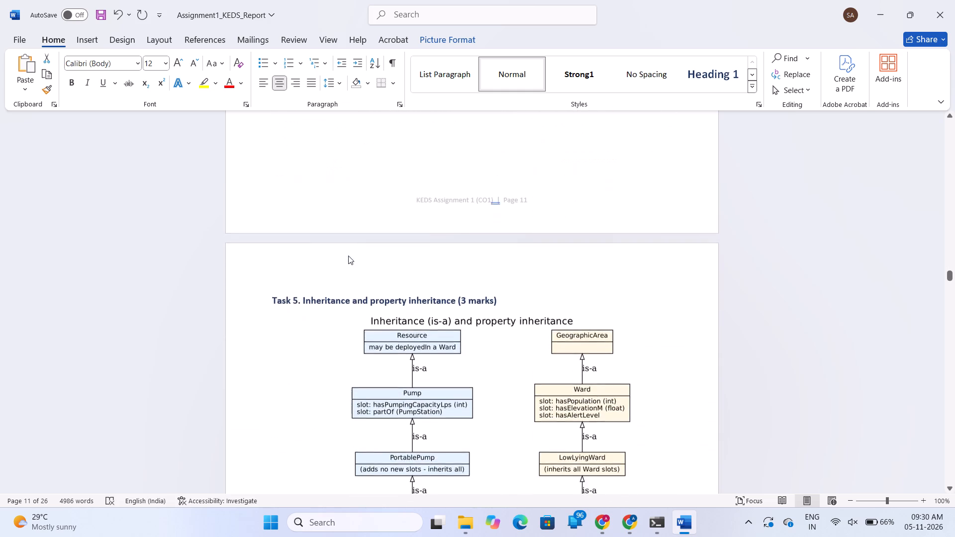
{"action": "scroll", "coordinate": [348, 256], "scroll_direction": "down", "scroll_amount": 3}
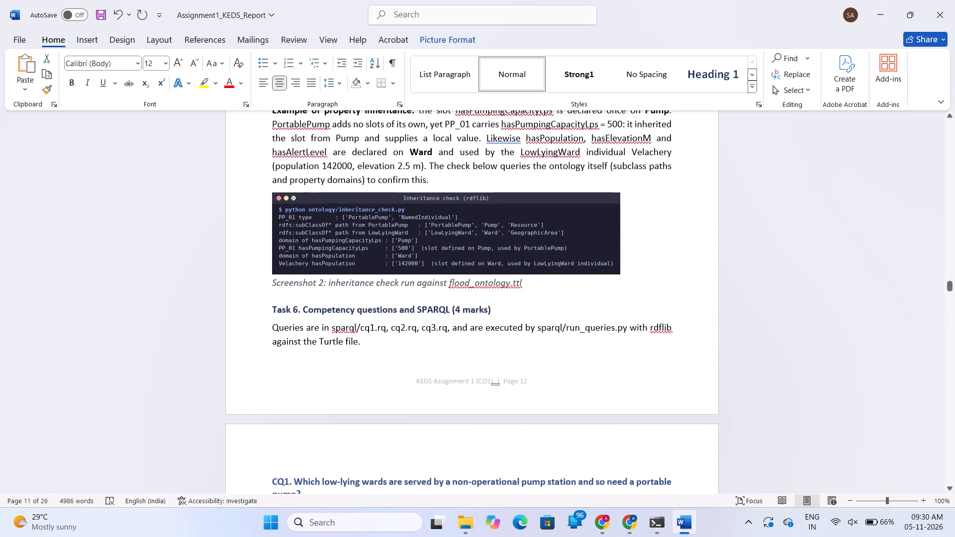
{"action": "left_click", "coordinate": [421, 249]}
{"action": "left_click", "coordinate": [279, 89]}
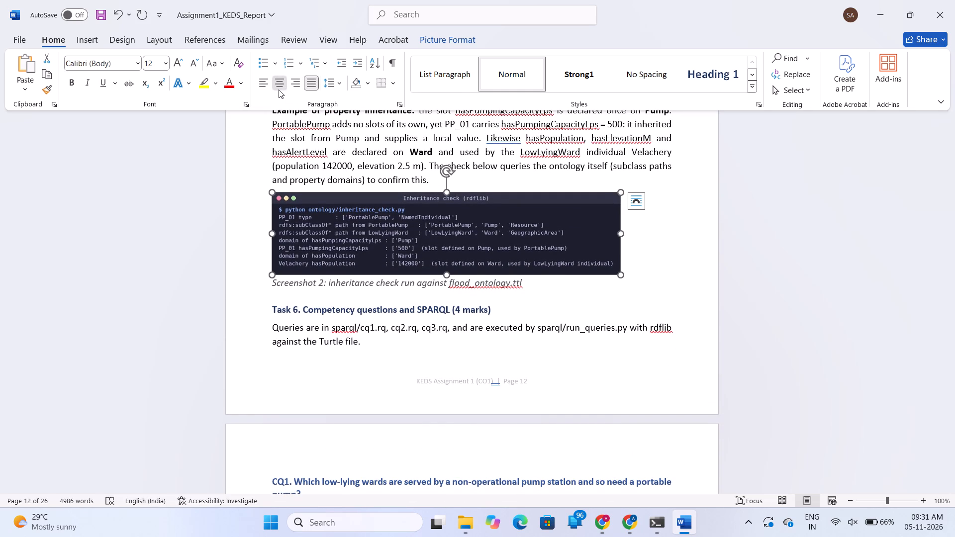
{"action": "left_click", "coordinate": [275, 281]}
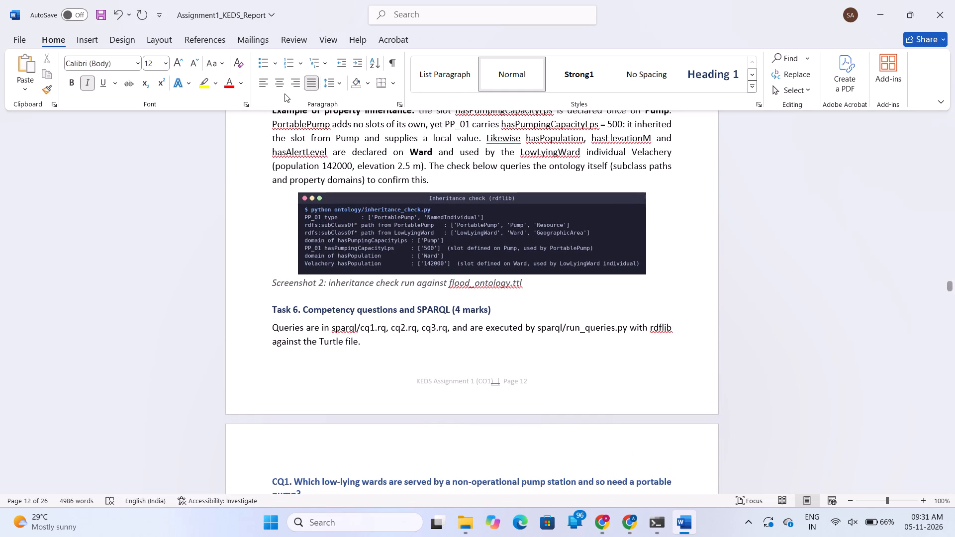
{"action": "left_click", "coordinate": [284, 86]}
Center the SPARQL competency question 1 screenshot in Task 6 together with its Screenshot 3: CQ1 result caption.
{"action": "scroll", "coordinate": [430, 362], "scroll_direction": "down", "scroll_amount": 3}
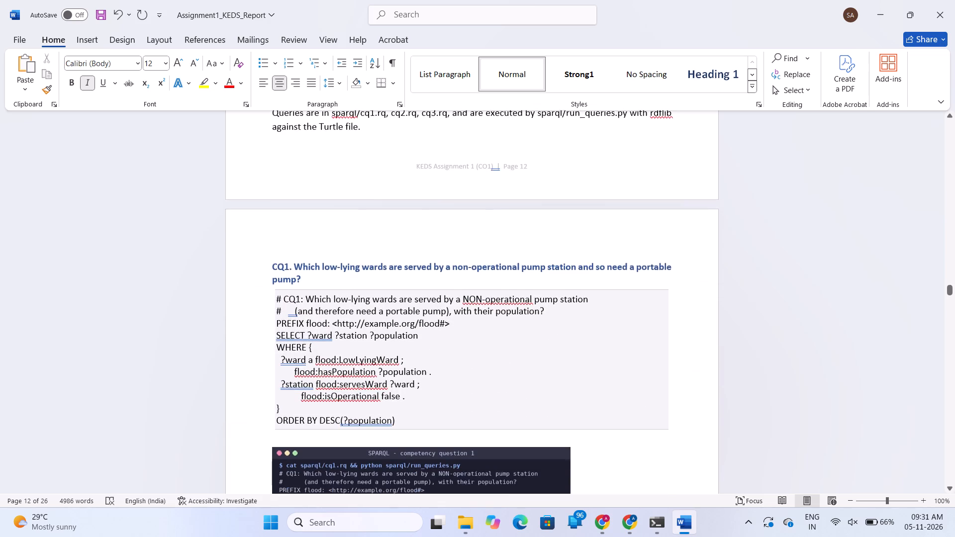
{"action": "scroll", "coordinate": [430, 362], "scroll_direction": "down", "scroll_amount": 3}
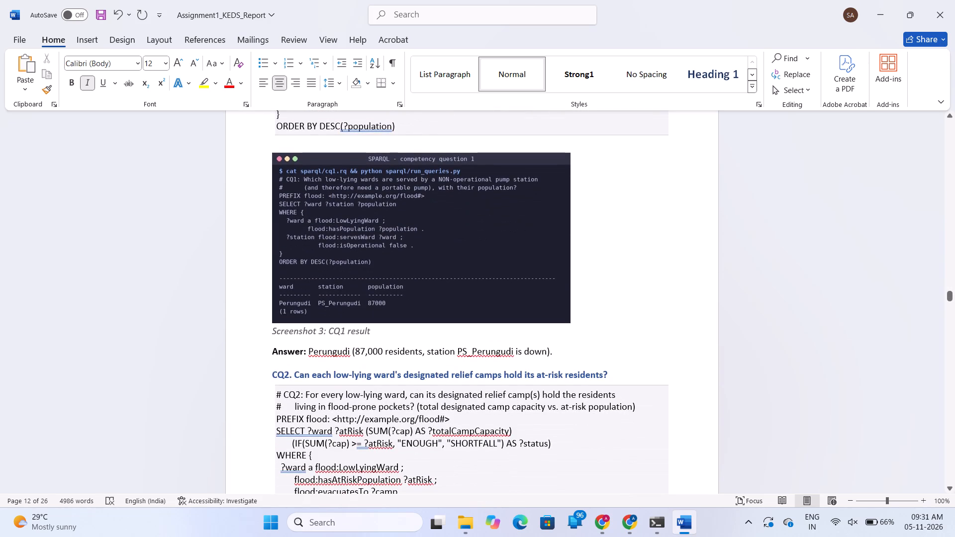
{"action": "left_click", "coordinate": [388, 231]}
{"action": "left_click", "coordinate": [281, 80]}
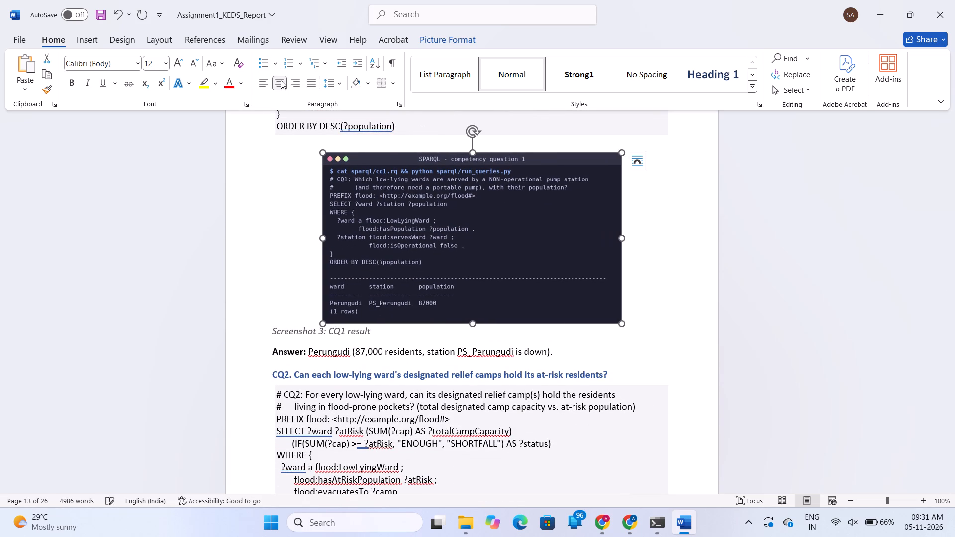
{"action": "left_click", "coordinate": [273, 329]}
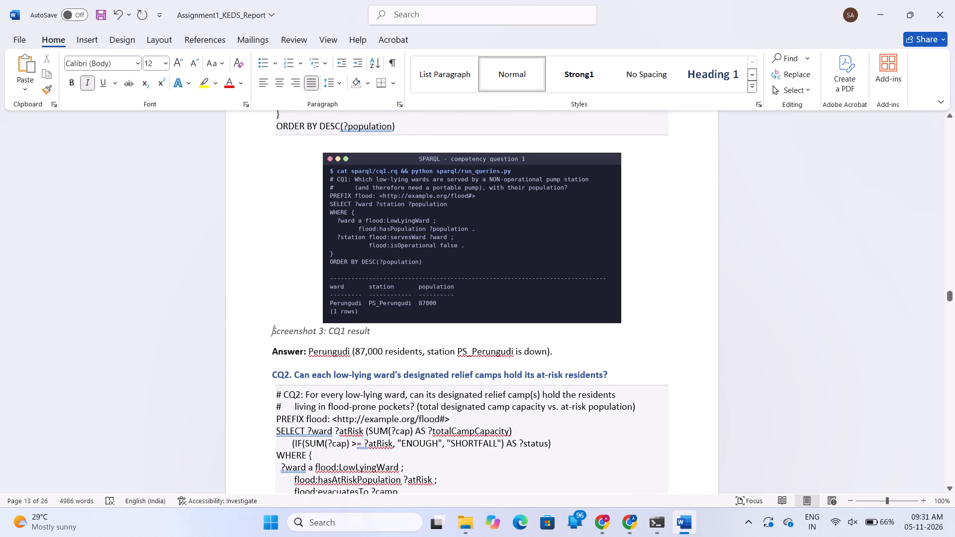
{"action": "left_click", "coordinate": [277, 91]}
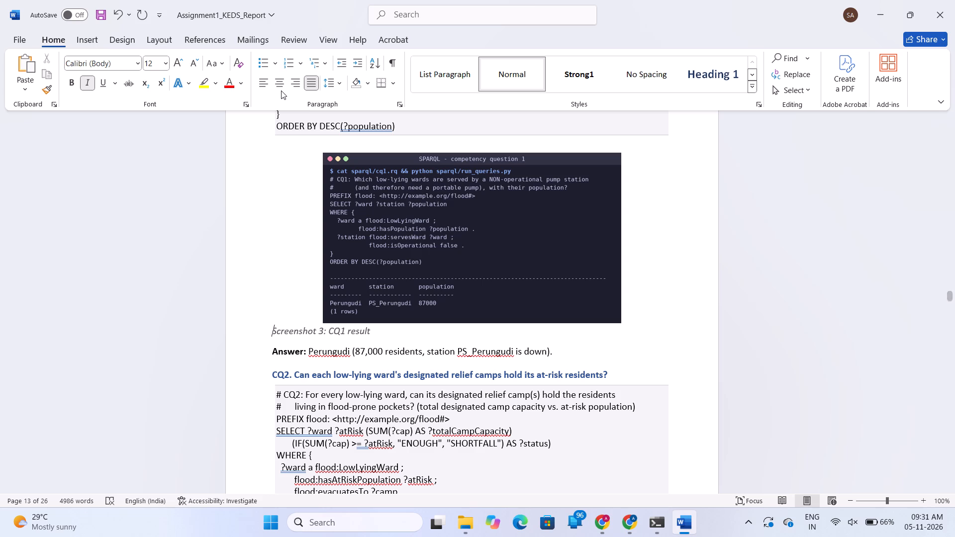
{"action": "left_click", "coordinate": [281, 71]}
{"action": "left_click", "coordinate": [278, 87]}
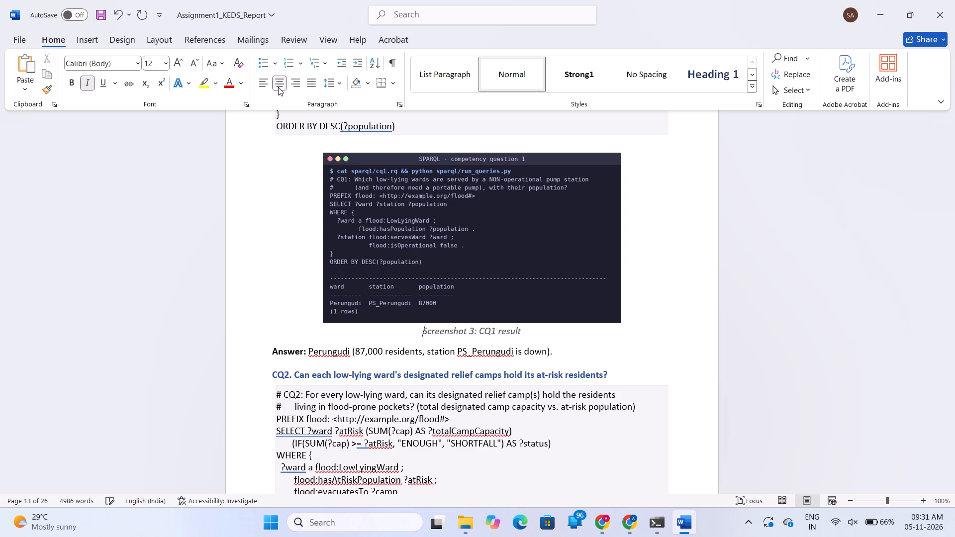
{"action": "left_click", "coordinate": [269, 353]}
Center the SPARQL competency question 2 screenshot in Task 6 together with its Screenshot 4: CQ2 result caption.
{"action": "scroll", "coordinate": [350, 439], "scroll_direction": "down", "scroll_amount": 4}
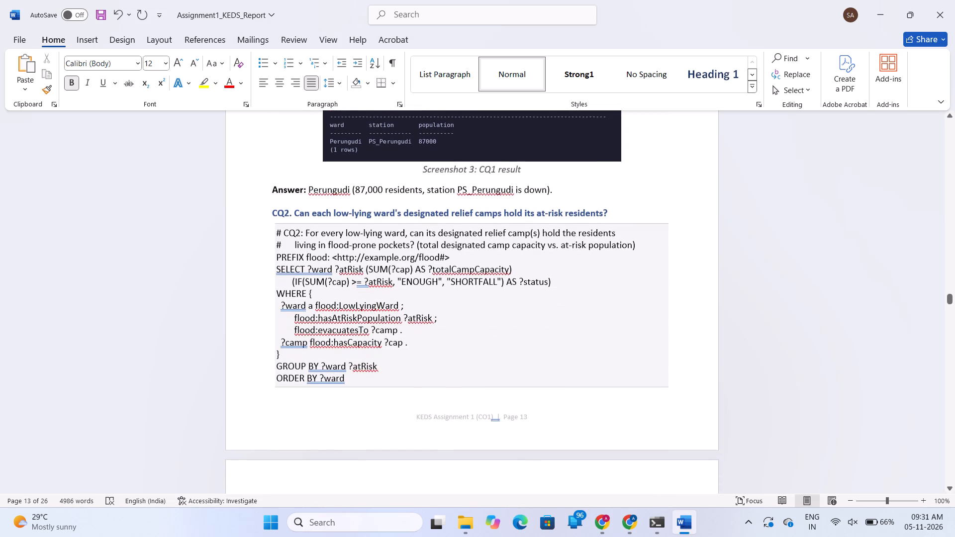
{"action": "scroll", "coordinate": [350, 439], "scroll_direction": "down", "scroll_amount": 5}
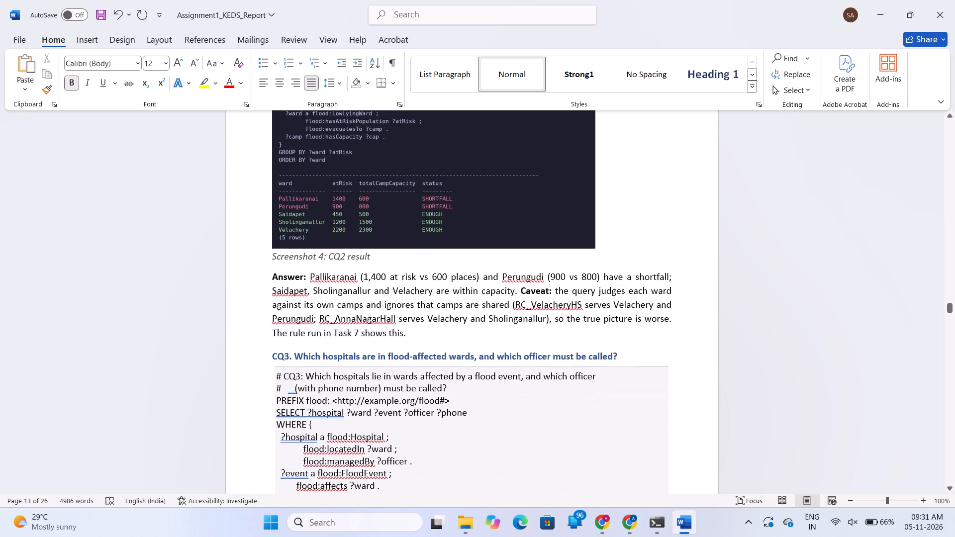
{"action": "left_click", "coordinate": [336, 203]}
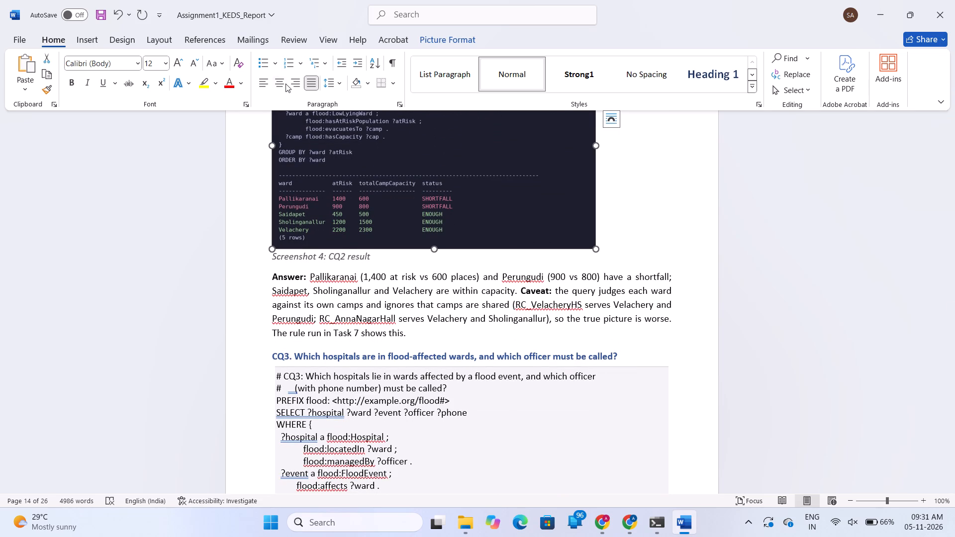
{"action": "left_click", "coordinate": [284, 85]}
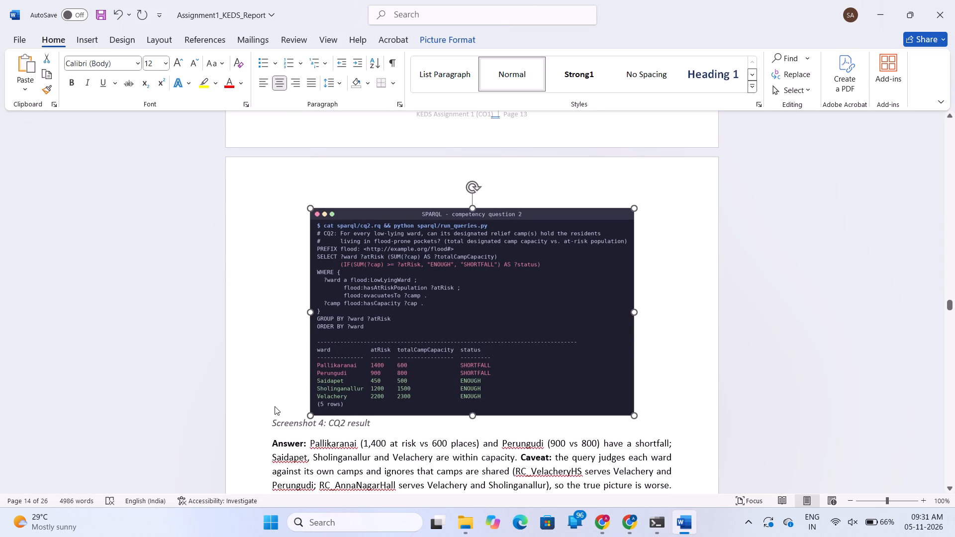
{"action": "left_click", "coordinate": [272, 423]}
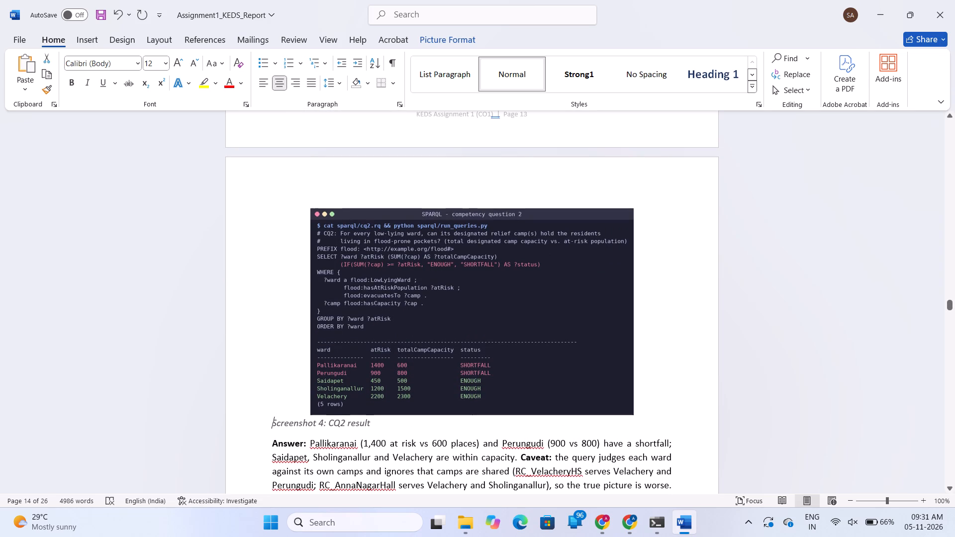
{"action": "left_click", "coordinate": [278, 88]}
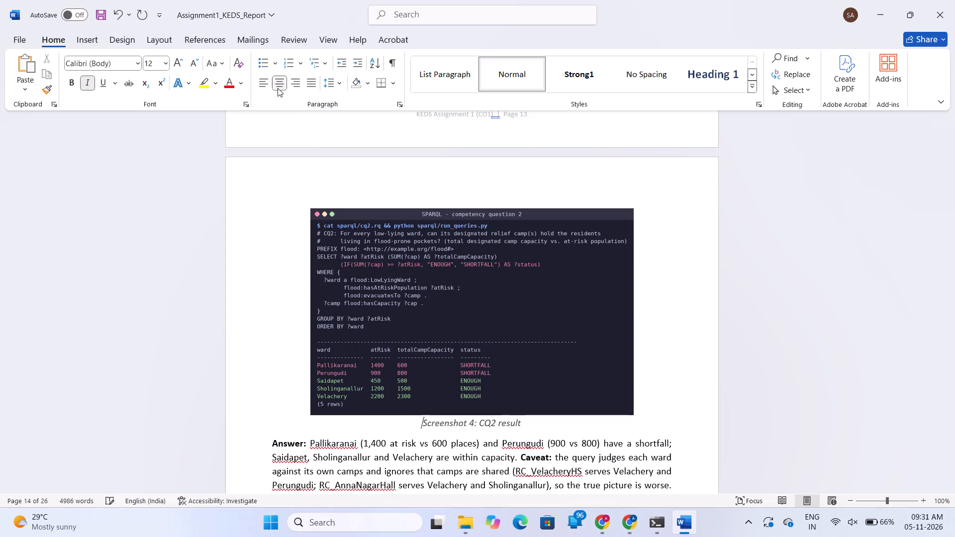
Center the Screenshot 5: CQ3 result caption beneath the SPARQL competency question 3 screenshot in Task 6.
{"action": "scroll", "coordinate": [433, 363], "scroll_direction": "down", "scroll_amount": 9}
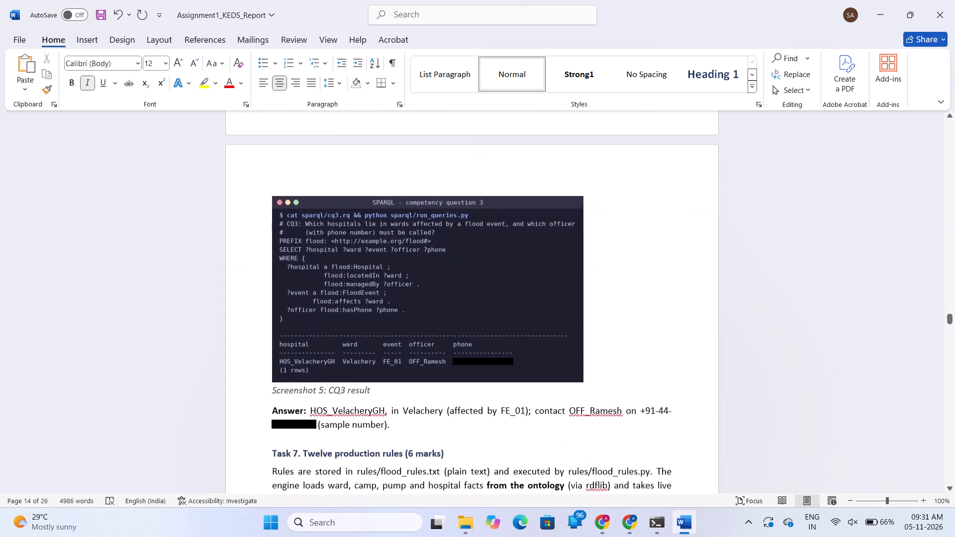
{"action": "scroll", "coordinate": [433, 363], "scroll_direction": "down", "scroll_amount": 2}
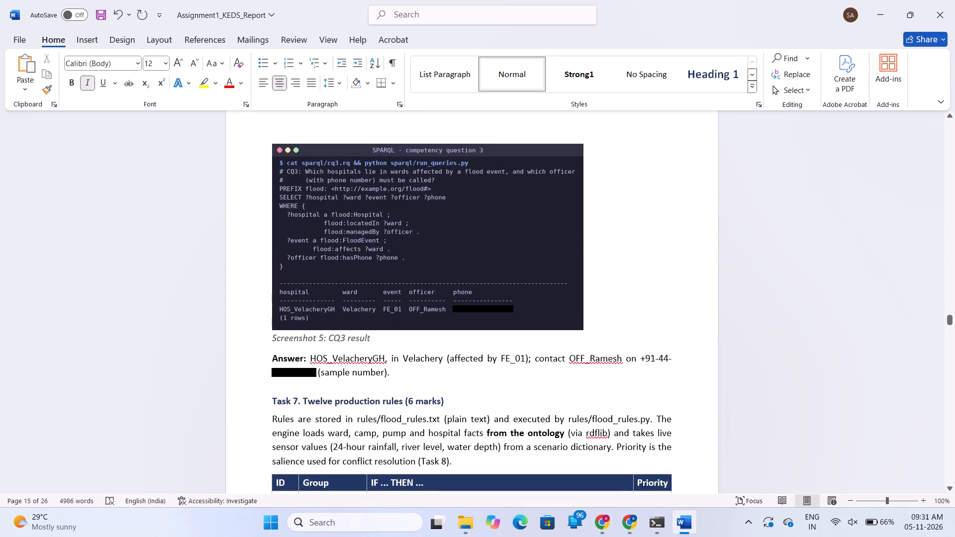
{"action": "left_click", "coordinate": [276, 337]}
{"action": "left_click", "coordinate": [280, 78]}
Center the Rule engine trace (1/2) screenshot in Task 7 together with its Screenshot 6: rule engine trace, part 1 caption.
{"action": "scroll", "coordinate": [393, 365], "scroll_direction": "down", "scroll_amount": 1}
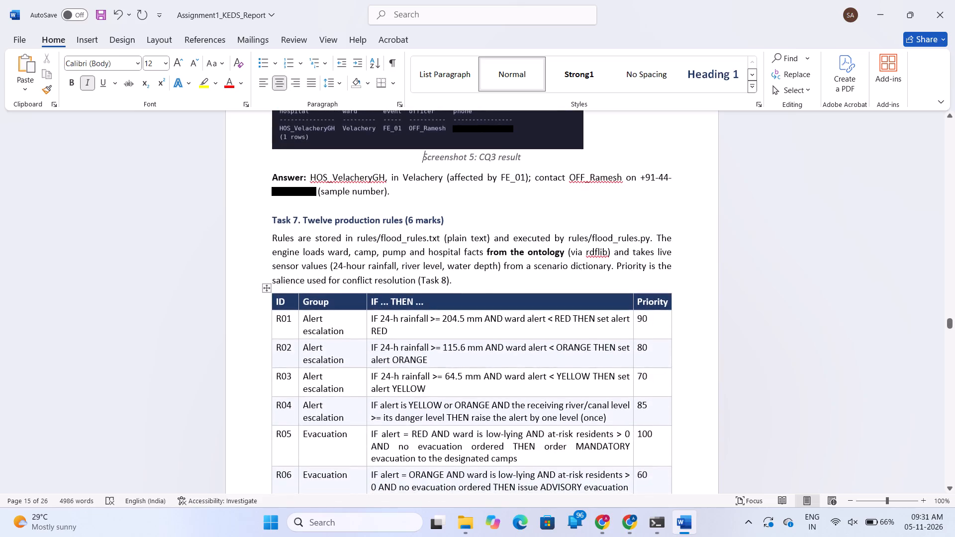
{"action": "scroll", "coordinate": [393, 365], "scroll_direction": "down", "scroll_amount": 6}
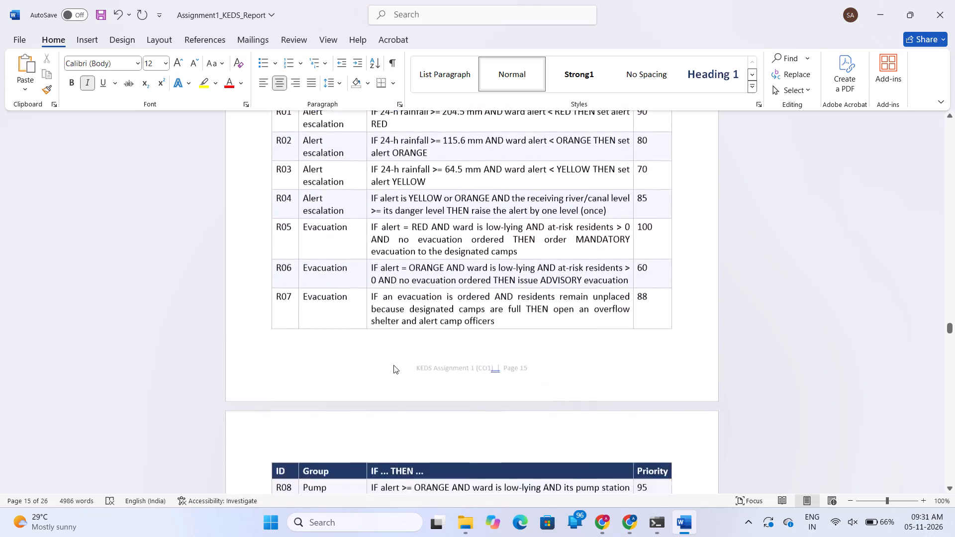
{"action": "scroll", "coordinate": [393, 365], "scroll_direction": "down", "scroll_amount": 7}
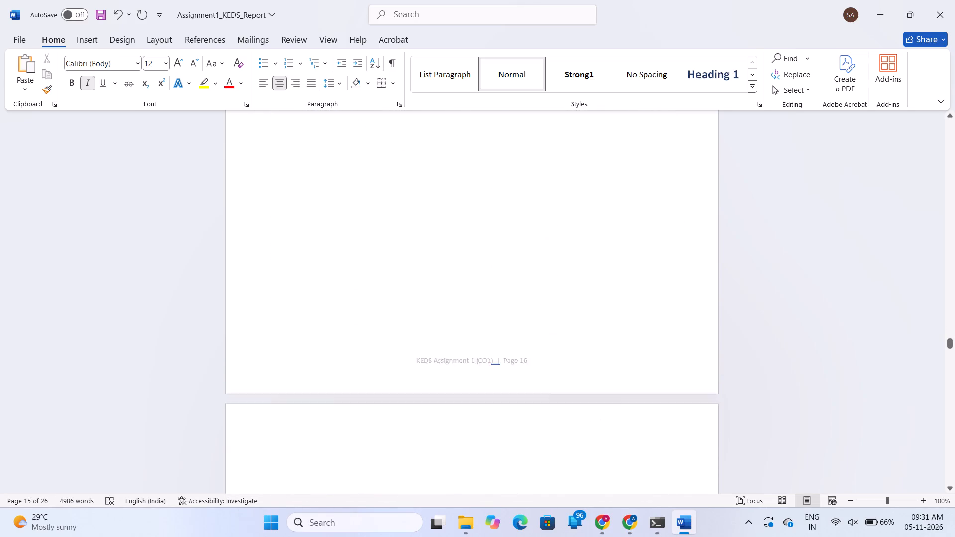
{"action": "scroll", "coordinate": [393, 365], "scroll_direction": "down", "scroll_amount": 1}
{"action": "left_click", "coordinate": [461, 390]}
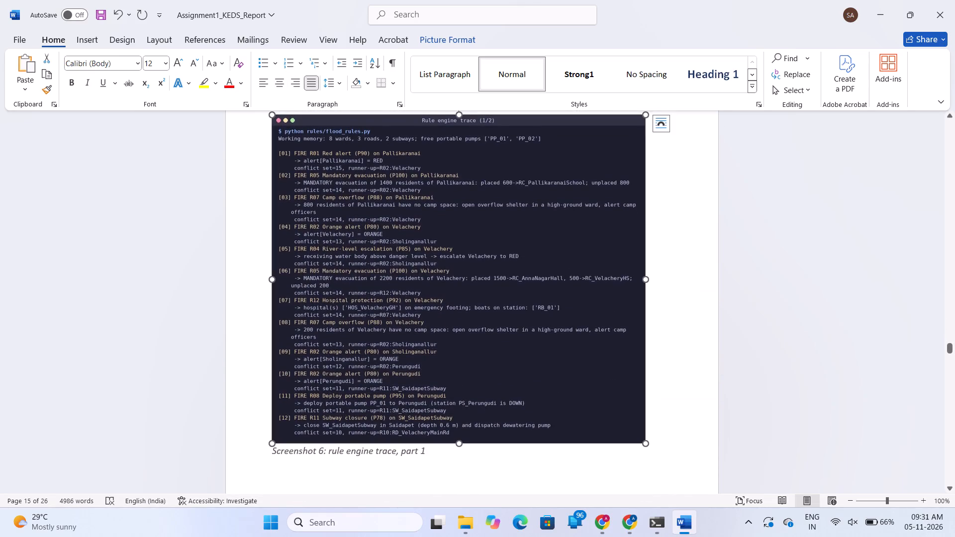
{"action": "left_click", "coordinate": [284, 85]}
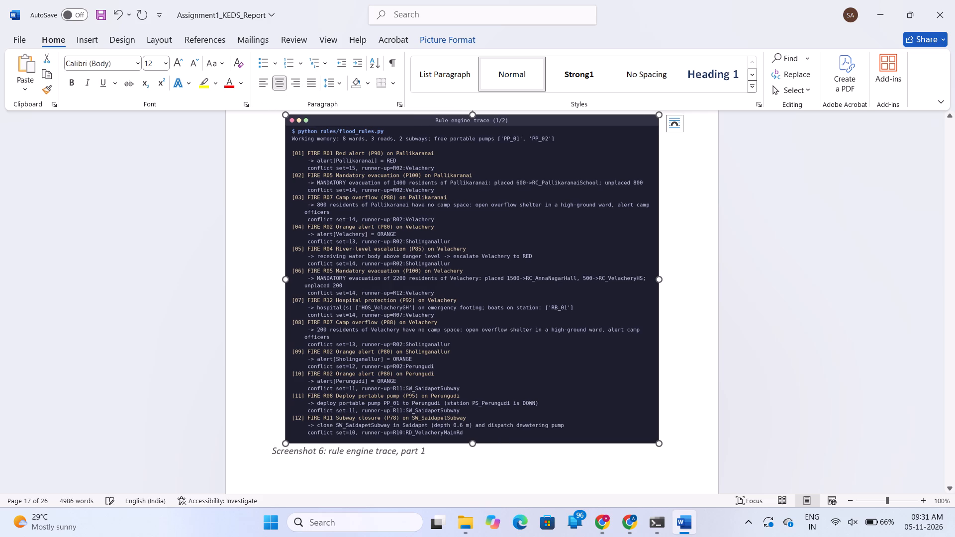
{"action": "left_click", "coordinate": [273, 451]}
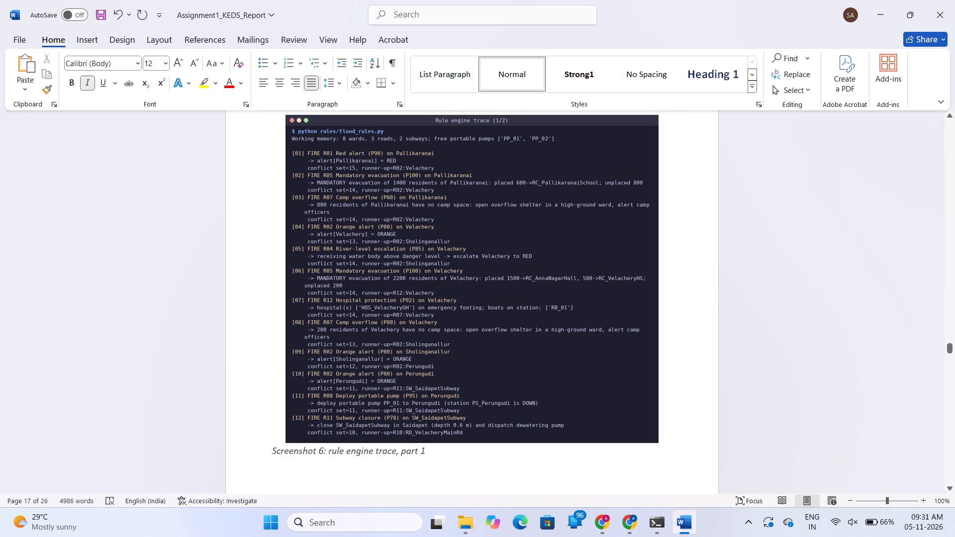
{"action": "left_click", "coordinate": [277, 85]}
Center the second rule engine trace screenshot in Task 7 together with its Screenshot 7: rule engine trace, part 2 caption.
{"action": "scroll", "coordinate": [401, 455], "scroll_direction": "down", "scroll_amount": 2}
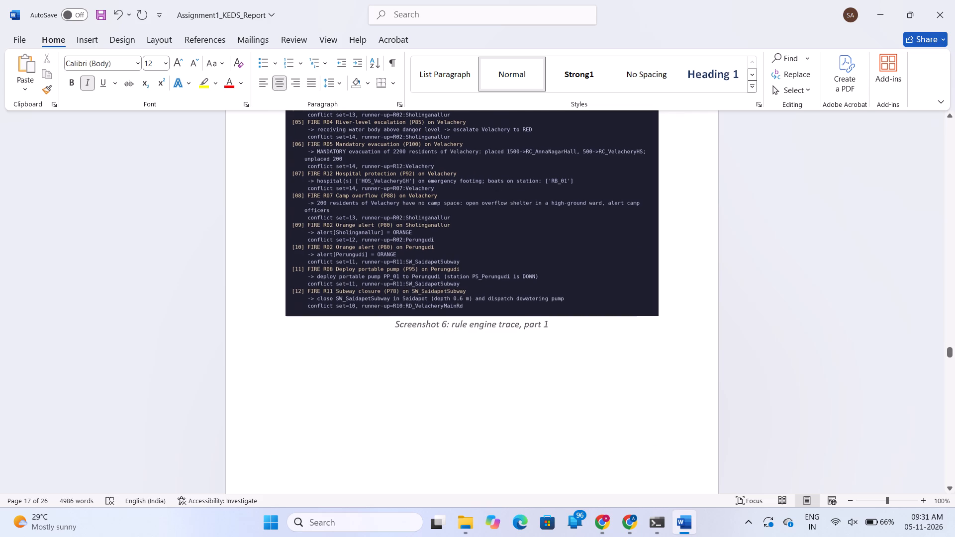
{"action": "scroll", "coordinate": [401, 455], "scroll_direction": "down", "scroll_amount": 6}
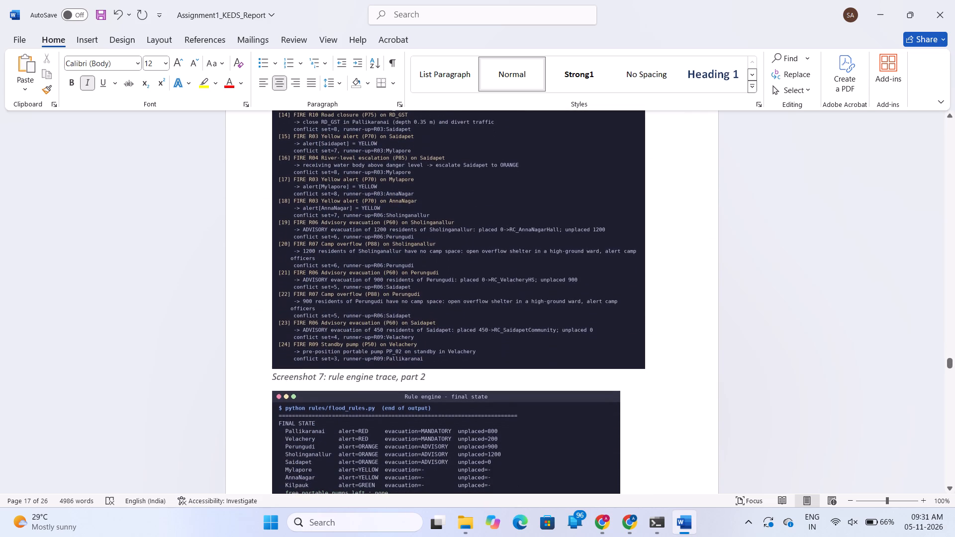
{"action": "left_click", "coordinate": [409, 315]}
{"action": "left_click", "coordinate": [278, 84]}
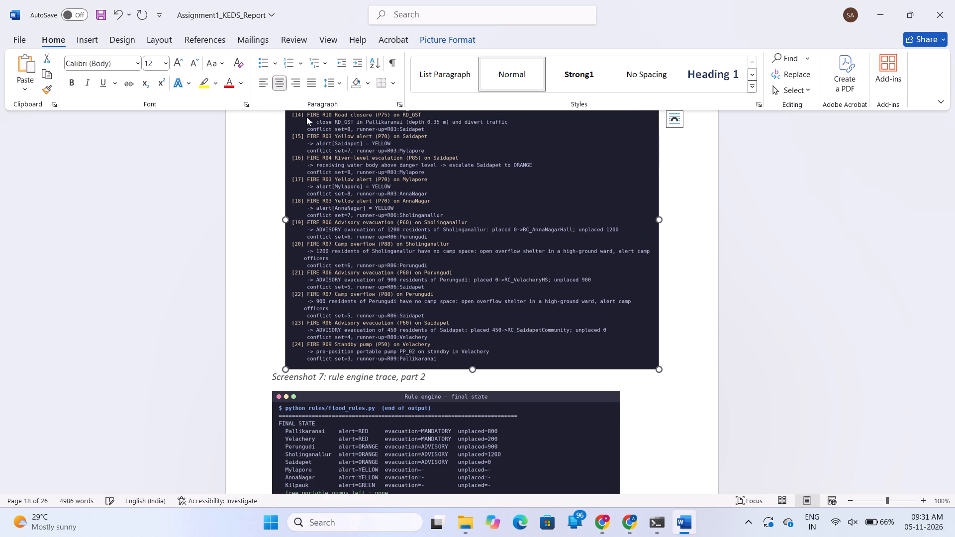
{"action": "left_click", "coordinate": [274, 375]}
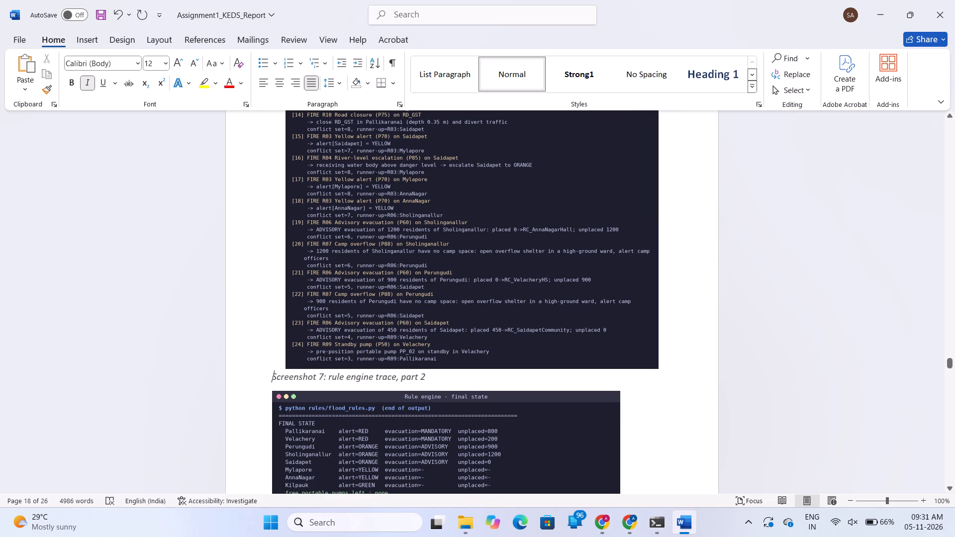
{"action": "left_click", "coordinate": [279, 83]}
Center the rule engine final state screenshot before Task 8 together with its Screenshot 8: final working-memory state caption.
{"action": "scroll", "coordinate": [430, 334], "scroll_direction": "down", "scroll_amount": 2}
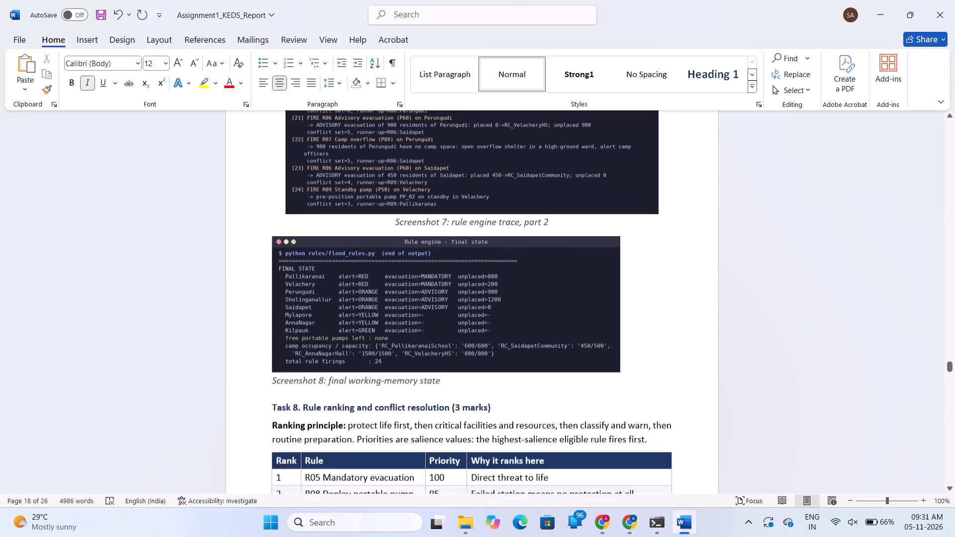
{"action": "scroll", "coordinate": [430, 334], "scroll_direction": "down", "scroll_amount": 1}
{"action": "left_click", "coordinate": [423, 255]}
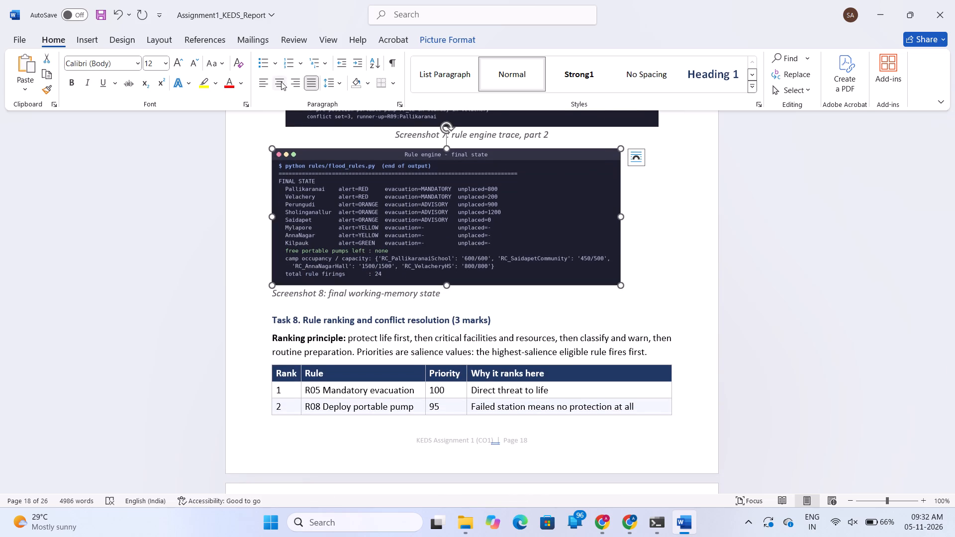
{"action": "left_click", "coordinate": [280, 84]}
{"action": "left_click", "coordinate": [271, 294]}
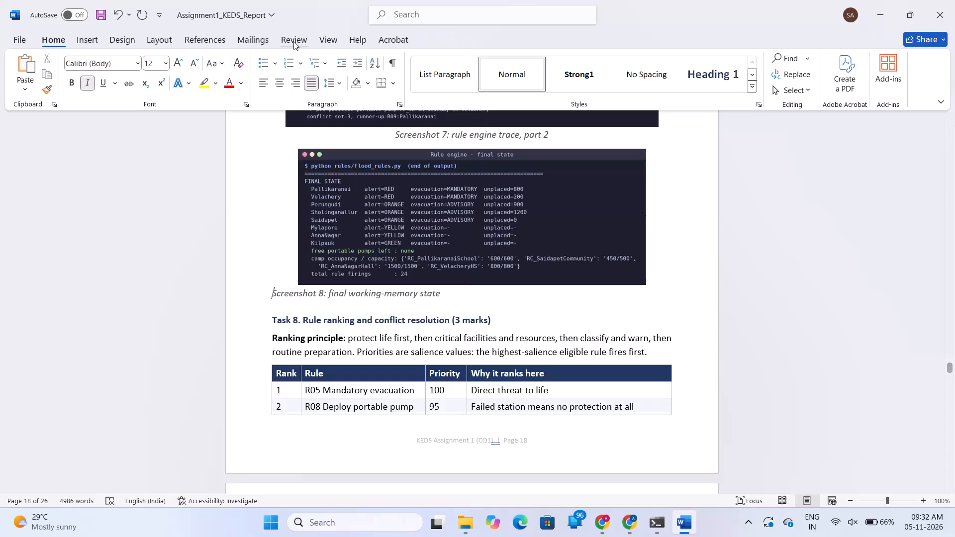
{"action": "left_click", "coordinate": [282, 80]}
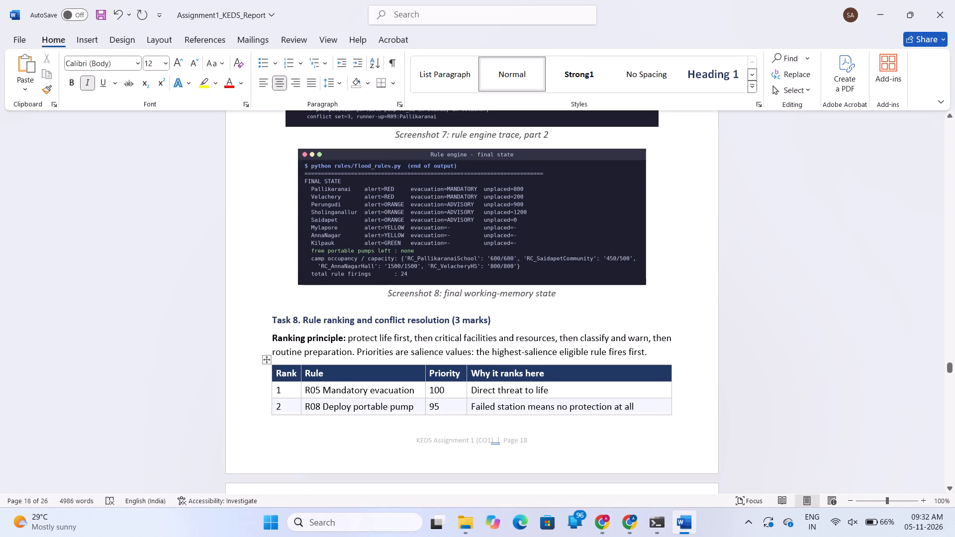
Center the Screenshot 9 caption on HermiT classification of the three DL rule definitions in Task 9.
{"action": "scroll", "coordinate": [301, 376], "scroll_direction": "down", "scroll_amount": 8}
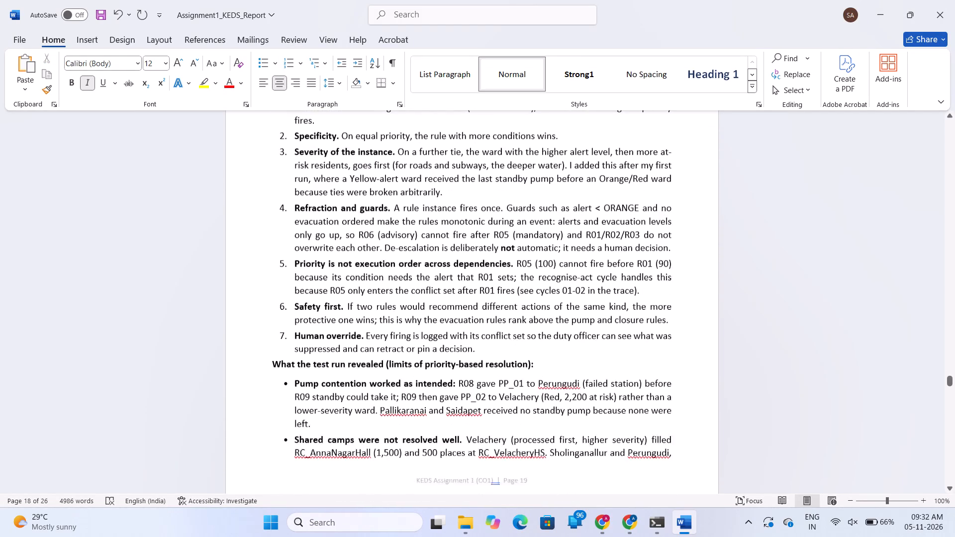
{"action": "scroll", "coordinate": [301, 376], "scroll_direction": "down", "scroll_amount": 7}
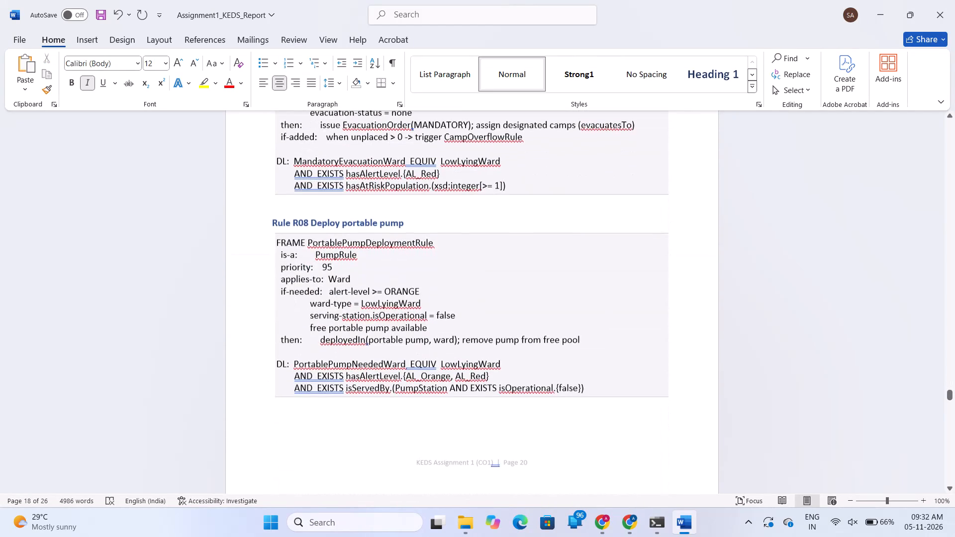
{"action": "scroll", "coordinate": [301, 376], "scroll_direction": "down", "scroll_amount": 3}
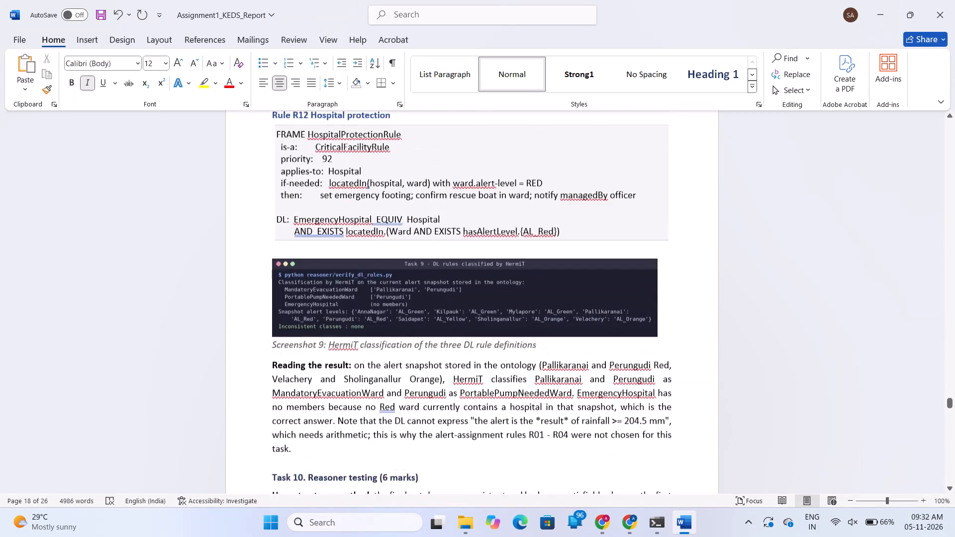
{"action": "scroll", "coordinate": [301, 376], "scroll_direction": "down", "scroll_amount": 1}
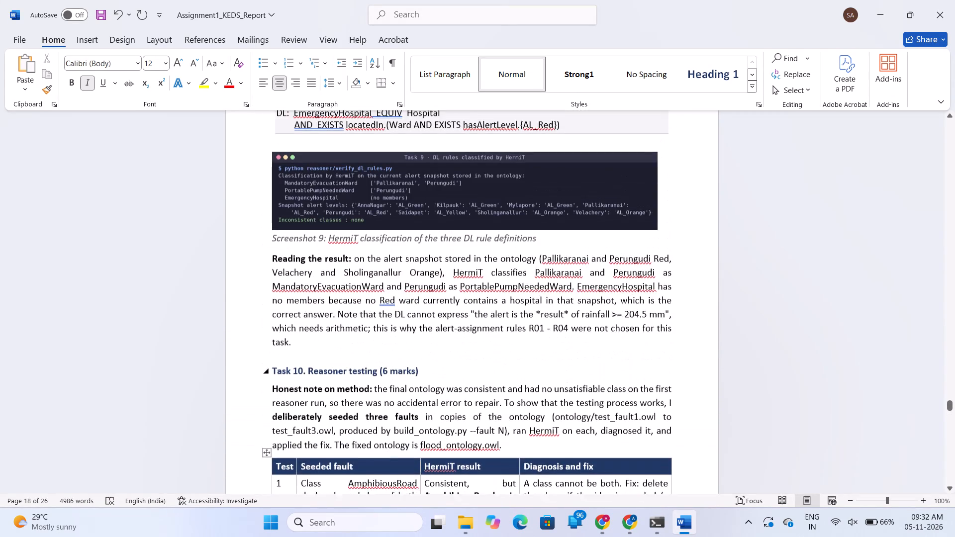
{"action": "scroll", "coordinate": [301, 376], "scroll_direction": "down", "scroll_amount": 1}
{"action": "left_click", "coordinate": [272, 245]}
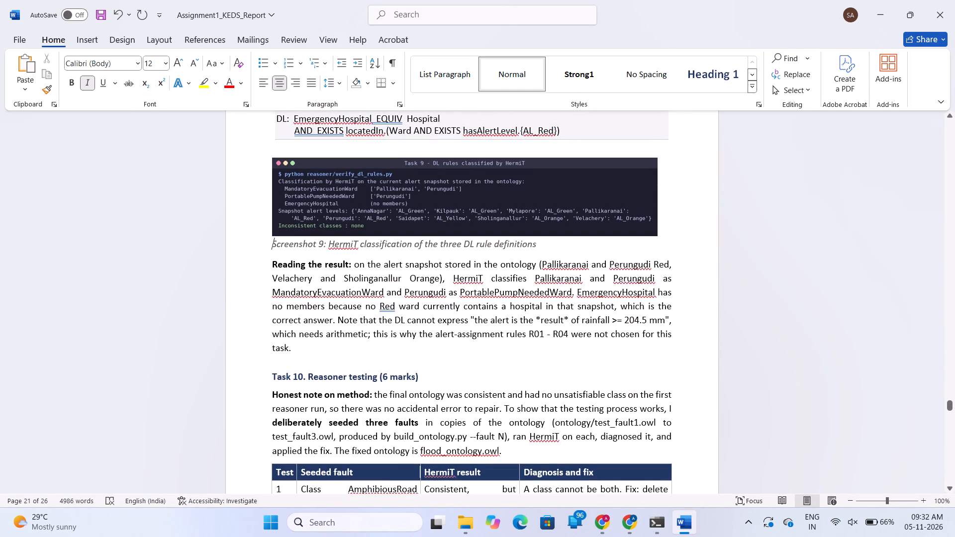
{"action": "left_click", "coordinate": [280, 83]}
Center the HermiT seeded faults screenshot in Task 10 together with its Screenshot 10 caption.
{"action": "scroll", "coordinate": [355, 376], "scroll_direction": "down", "scroll_amount": 1}
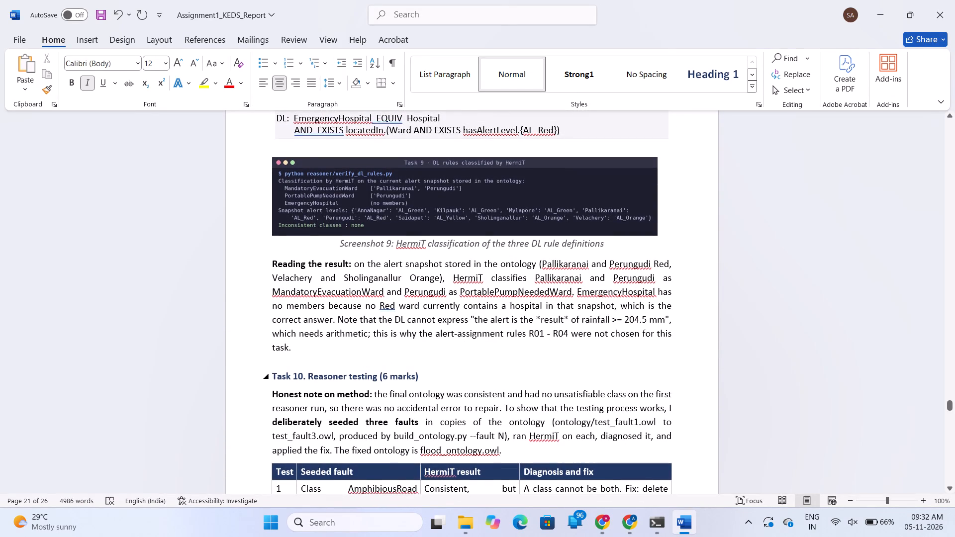
{"action": "scroll", "coordinate": [355, 376], "scroll_direction": "down", "scroll_amount": 8}
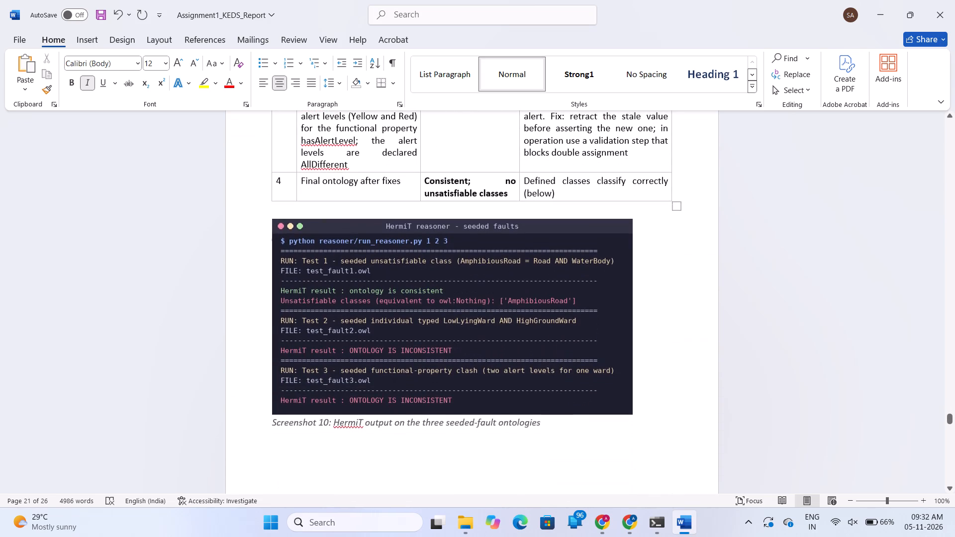
{"action": "left_click", "coordinate": [270, 425]}
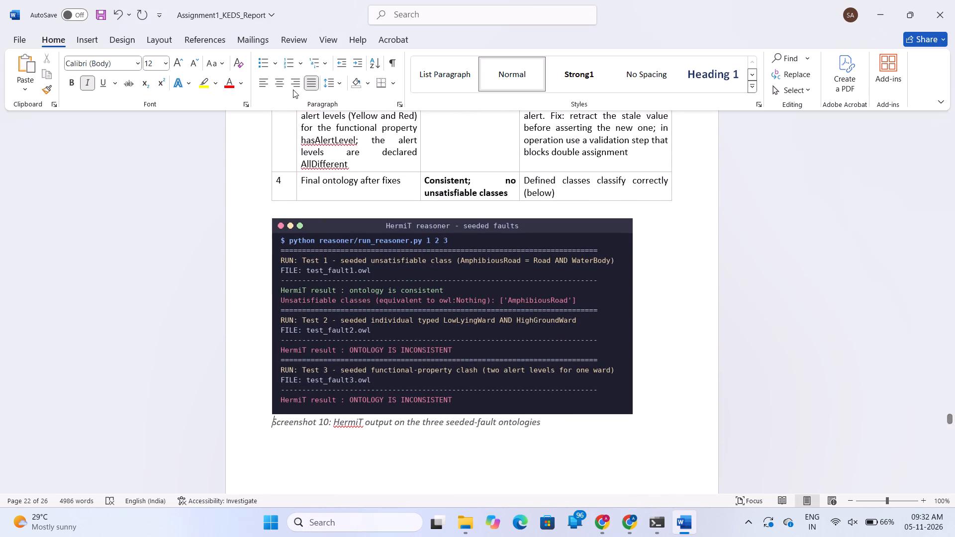
{"action": "left_click", "coordinate": [282, 88]}
{"action": "left_click", "coordinate": [379, 310]}
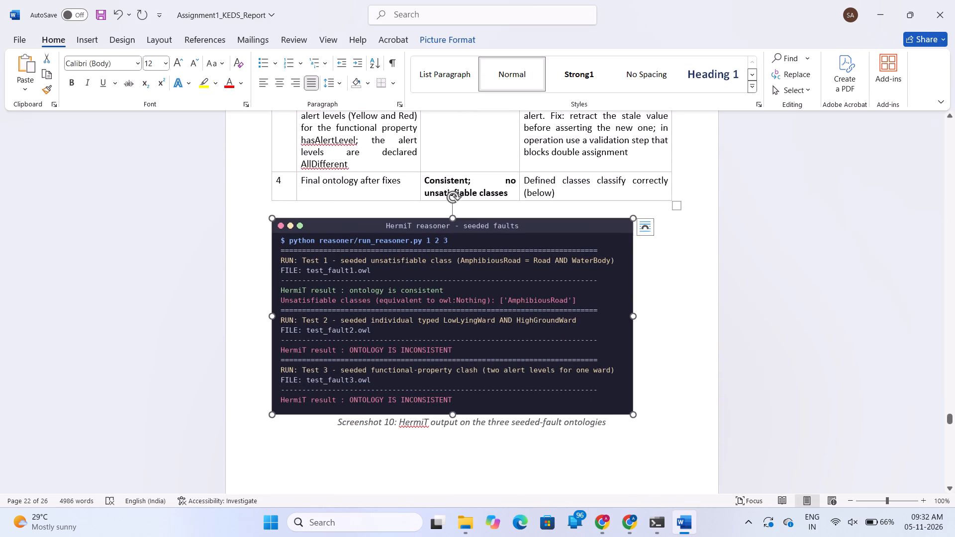
{"action": "left_click", "coordinate": [281, 84]}
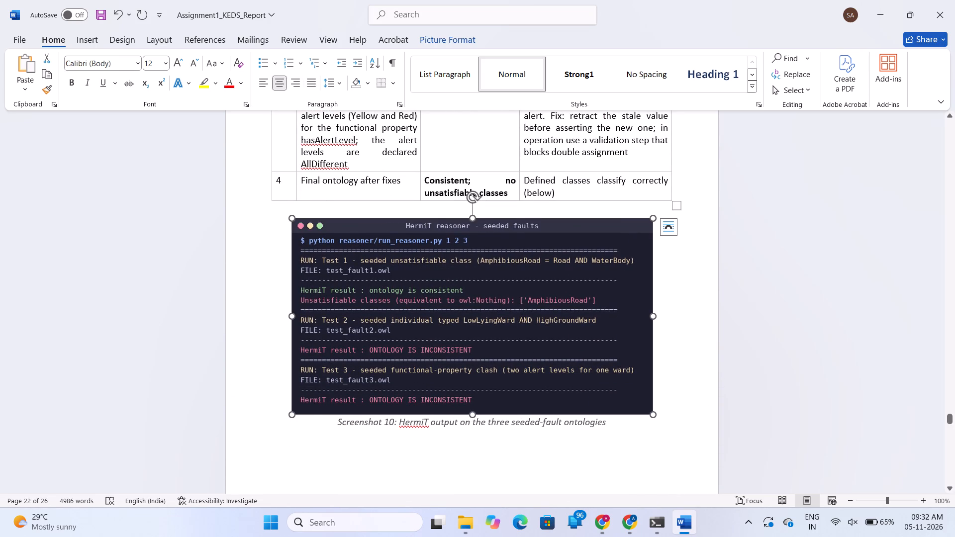
Center the HermiT fixed ontology screenshot in Task 10 together with its Screenshot 11 caption.
{"action": "scroll", "coordinate": [404, 362], "scroll_direction": "down", "scroll_amount": 8}
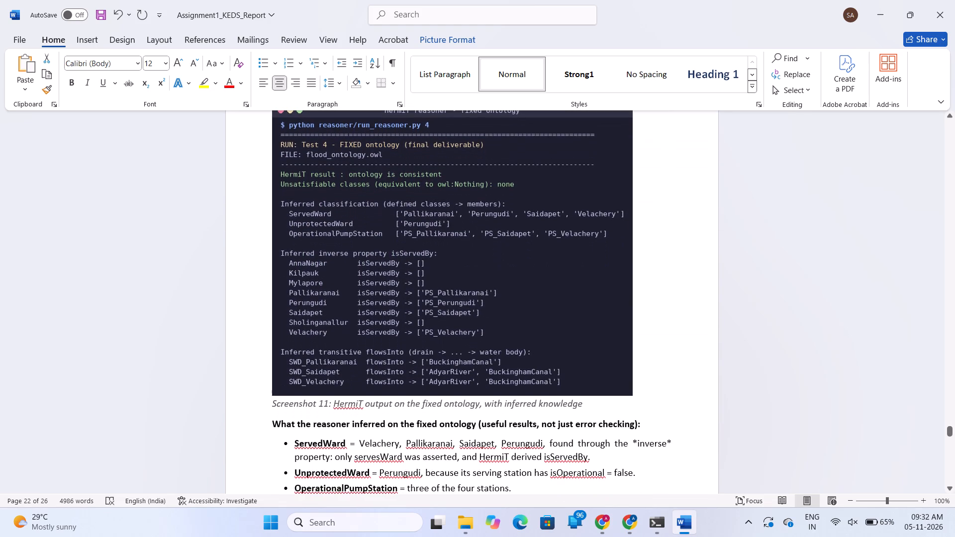
{"action": "left_click", "coordinate": [370, 328]}
{"action": "left_click", "coordinate": [284, 86]}
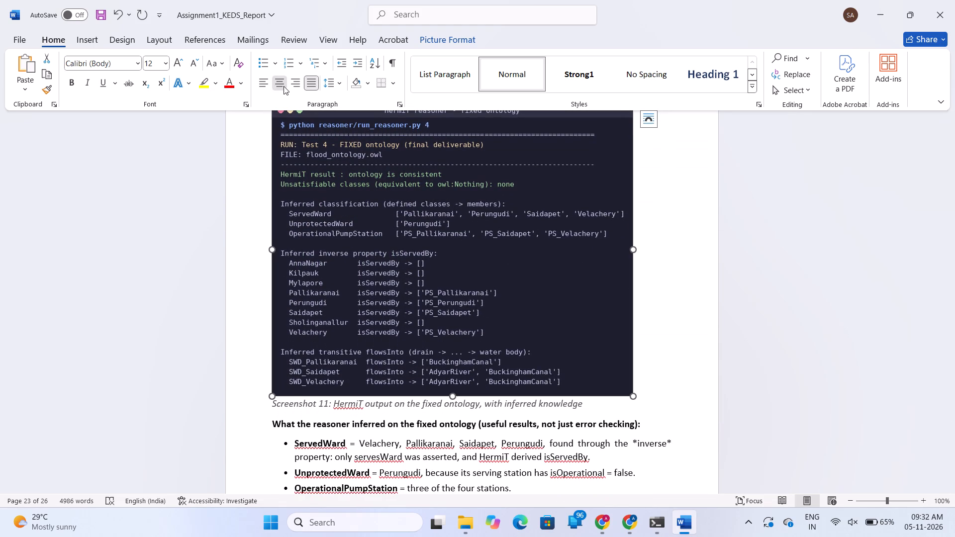
{"action": "left_click", "coordinate": [268, 406]}
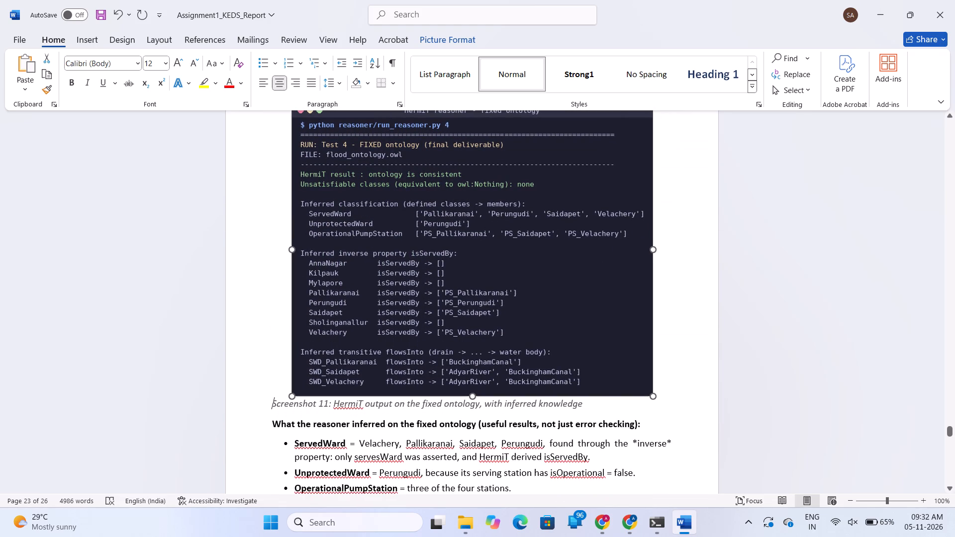
{"action": "left_click", "coordinate": [278, 79]}
Review the remaining pages after Screenshot 11 through the end of the report, and return to the cover page.
{"action": "scroll", "coordinate": [408, 372], "scroll_direction": "down", "scroll_amount": 10}
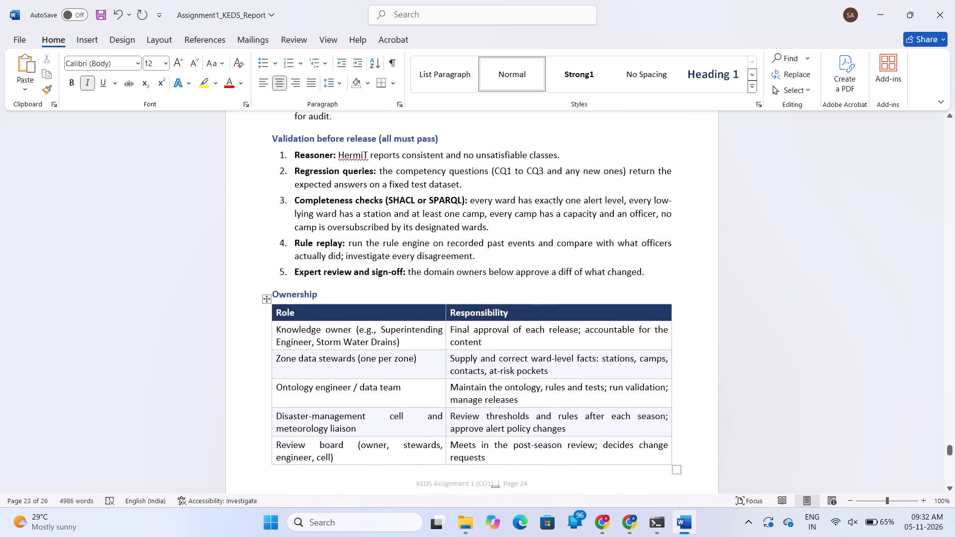
{"action": "scroll", "coordinate": [408, 372], "scroll_direction": "down", "scroll_amount": 6}
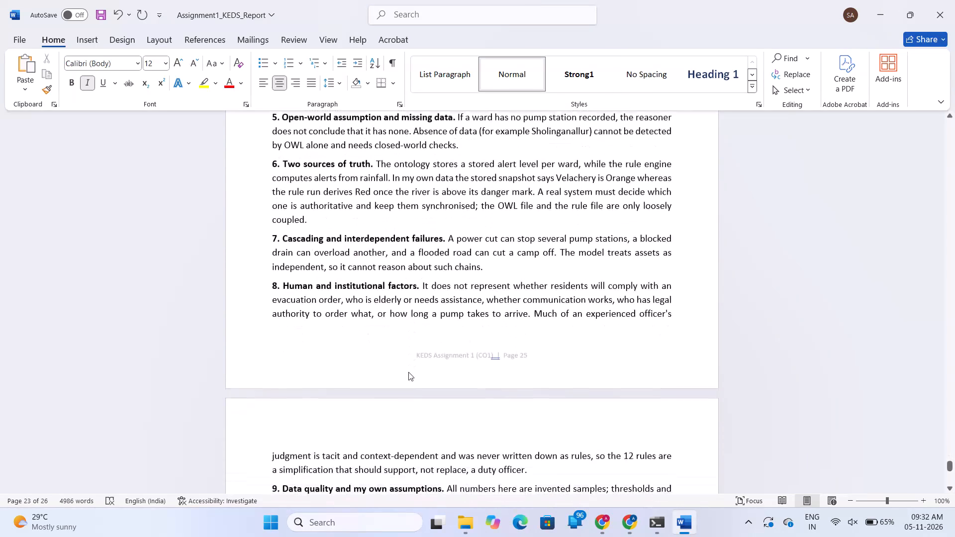
{"action": "scroll", "coordinate": [408, 372], "scroll_direction": "down", "scroll_amount": 6}
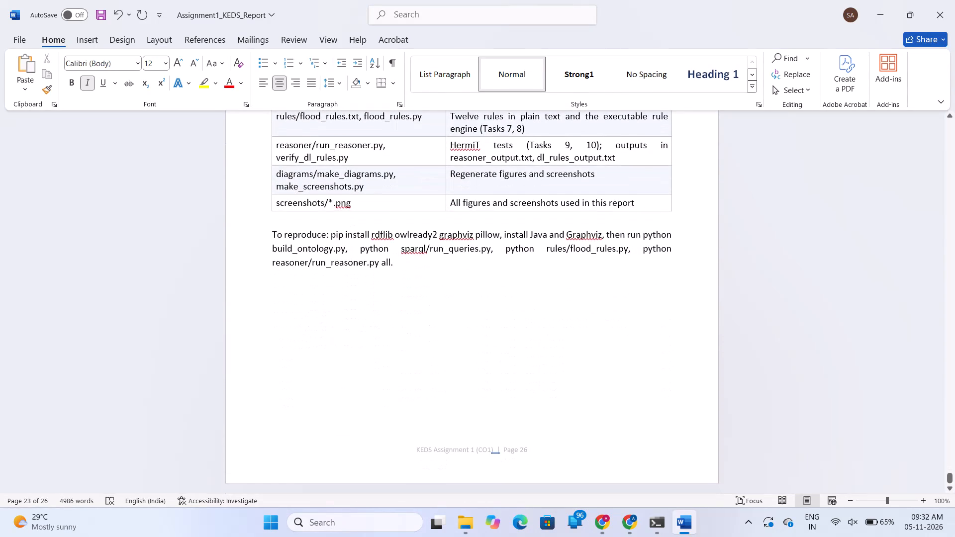
{"action": "scroll", "coordinate": [408, 372], "scroll_direction": "down", "scroll_amount": 5}
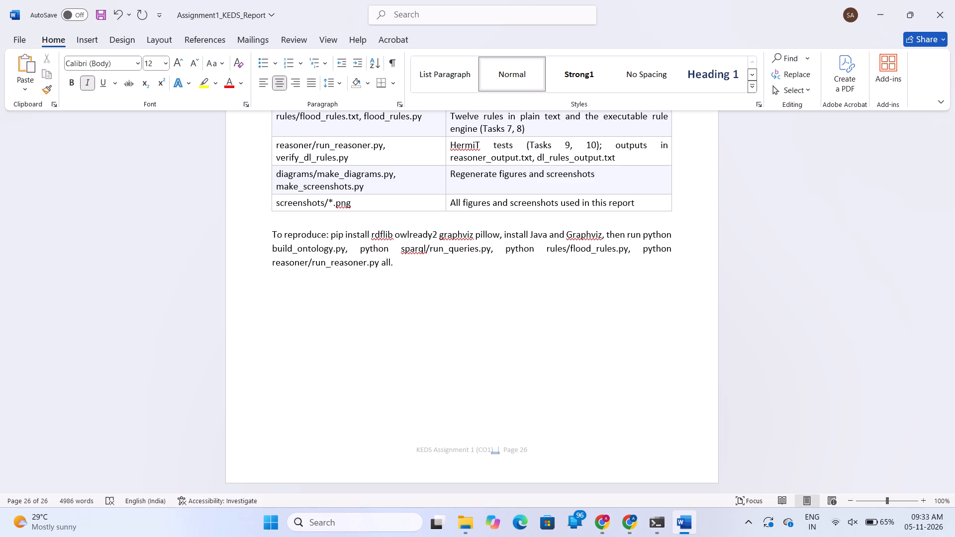
{"action": "scroll", "coordinate": [418, 276], "scroll_direction": "up", "scroll_amount": 20}
{"action": "scroll", "coordinate": [418, 276], "scroll_direction": "up", "scroll_amount": 7}
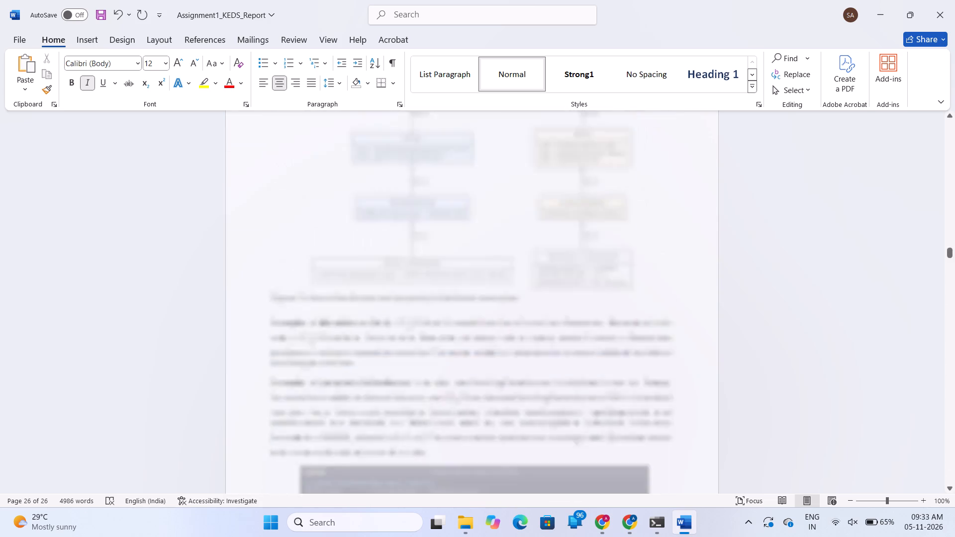
{"action": "scroll", "coordinate": [418, 276], "scroll_direction": "up", "scroll_amount": 14}
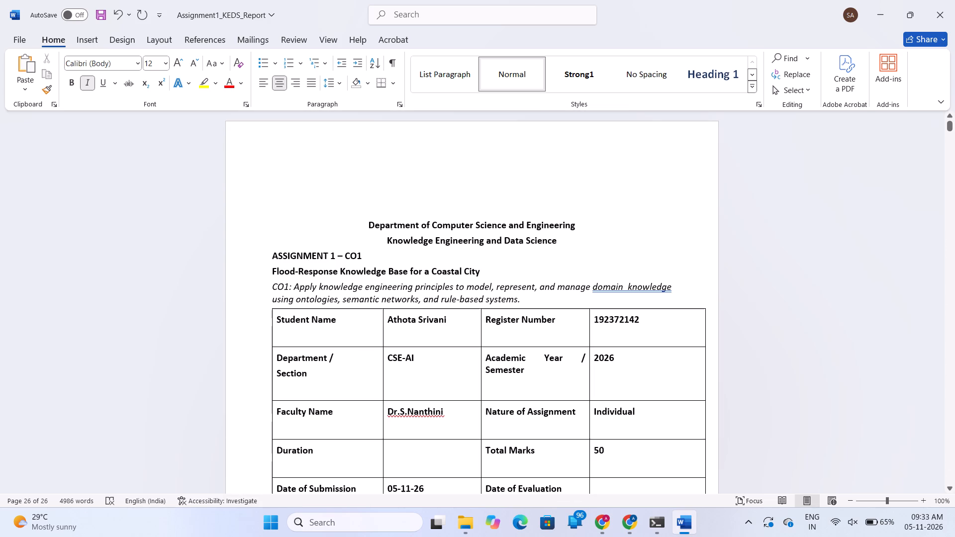
Set the Date of Submission in the cover page table to 15-10-26.
{"action": "scroll", "coordinate": [418, 276], "scroll_direction": "down", "scroll_amount": 3}
{"action": "scroll", "coordinate": [418, 276], "scroll_direction": "up", "scroll_amount": 2}
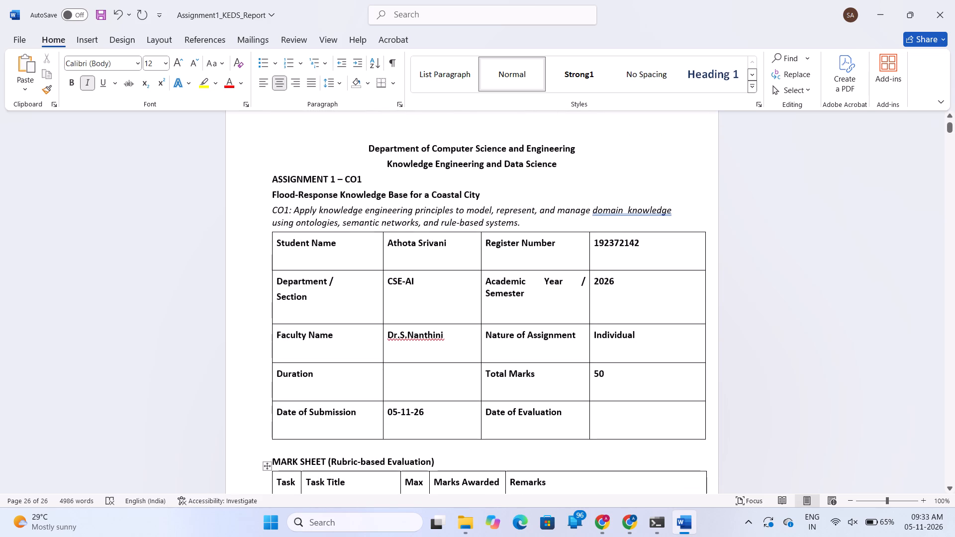
{"action": "left_click", "coordinate": [418, 379]}
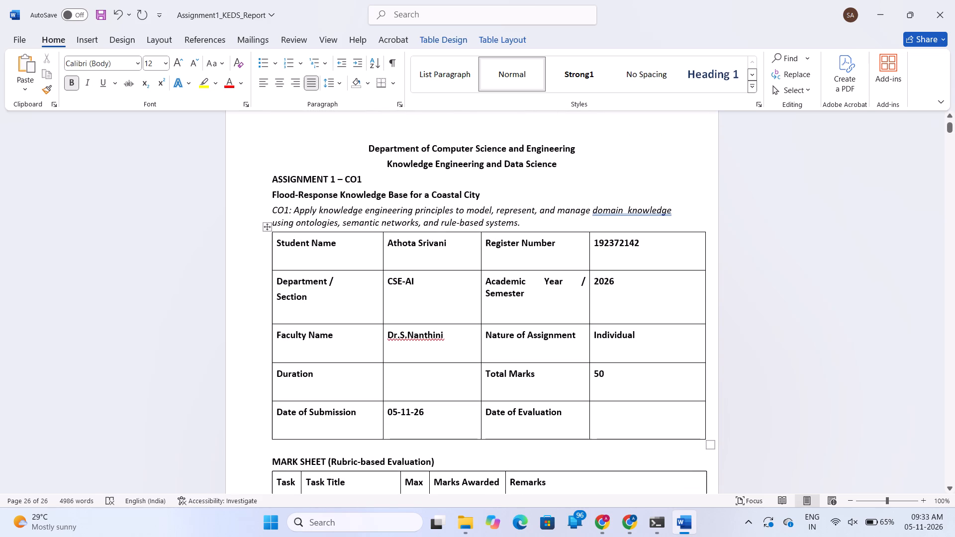
{"action": "left_click", "coordinate": [433, 417]}
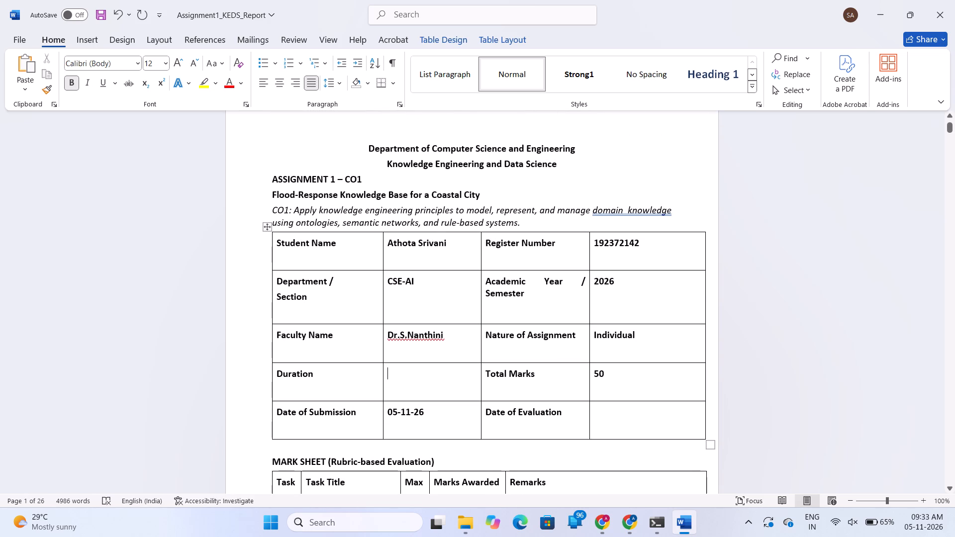
{"action": "left_click", "coordinate": [410, 373]}
{"action": "scroll", "coordinate": [410, 373], "scroll_direction": "down", "scroll_amount": 1}
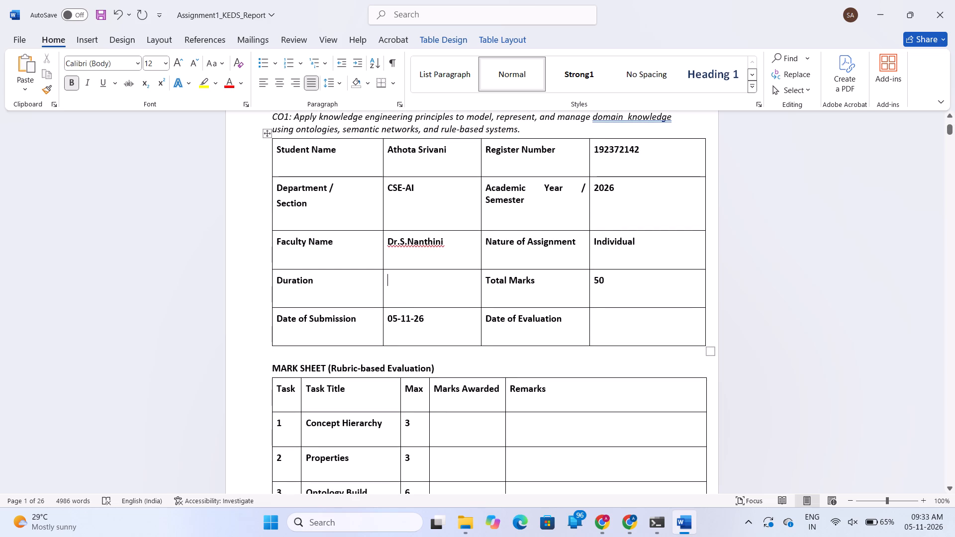
{"action": "left_click", "coordinate": [411, 321]}
{"action": "key", "text": "BackSpace"}
{"action": "key", "text": "BackSpace"}
{"action": "key", "text": "BackSpace"}
{"action": "key", "text": "BackSpace"}
{"action": "key", "text": "BackSpace"}
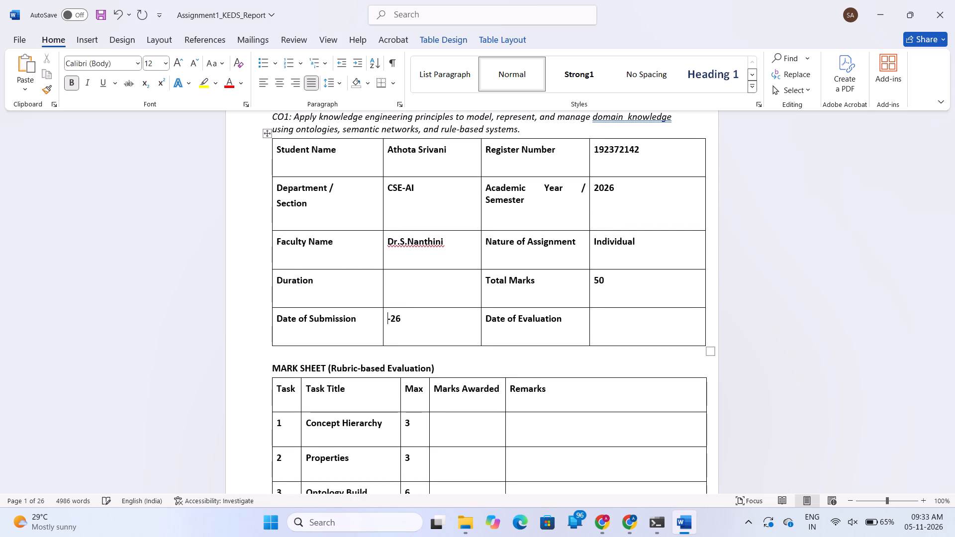
{"action": "type", "text": "15-10"}
Switch to Google Classroom to check the Assignment 1 KEDS due date, and return to the report in Word.
{"action": "left_click", "coordinate": [602, 524]}
{"action": "left_click", "coordinate": [592, 479]}
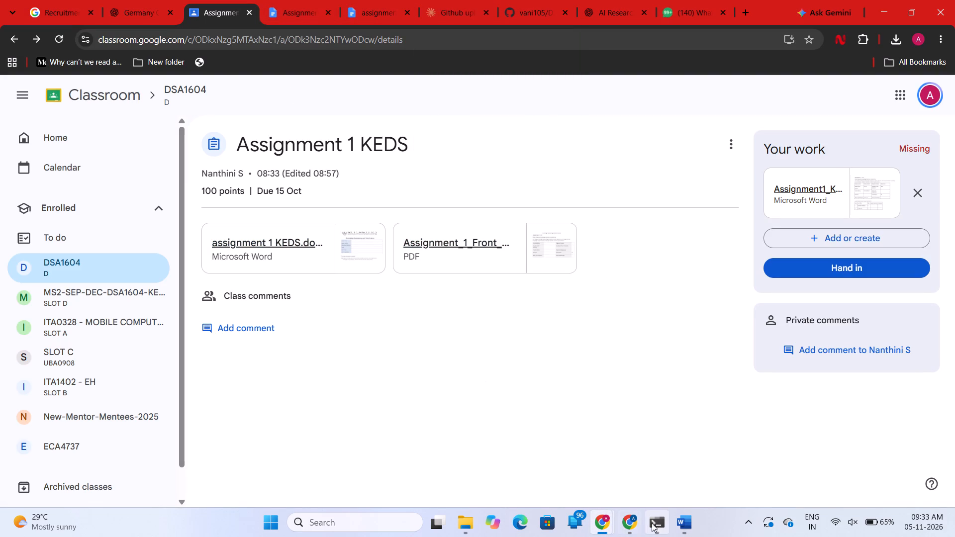
{"action": "left_click", "coordinate": [632, 523]}
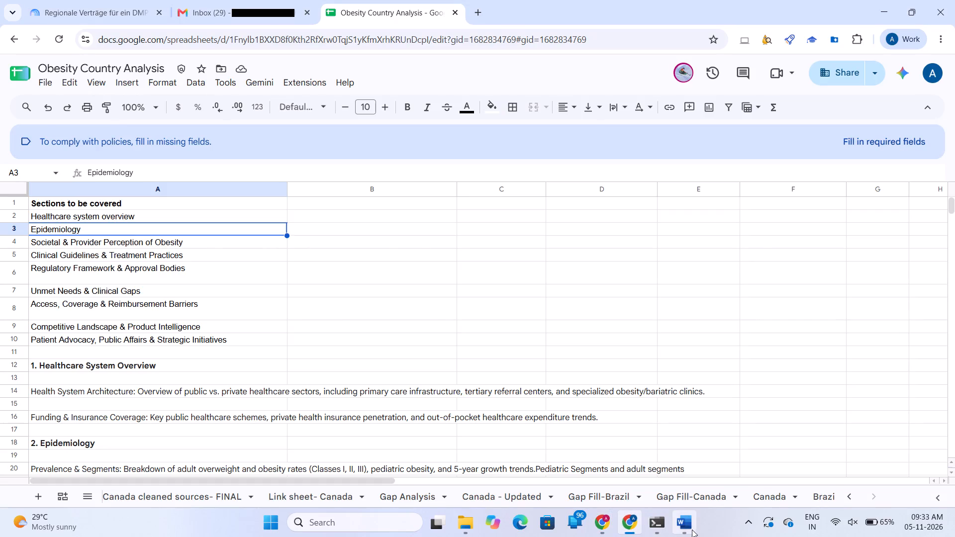
{"action": "left_click", "coordinate": [692, 530]}
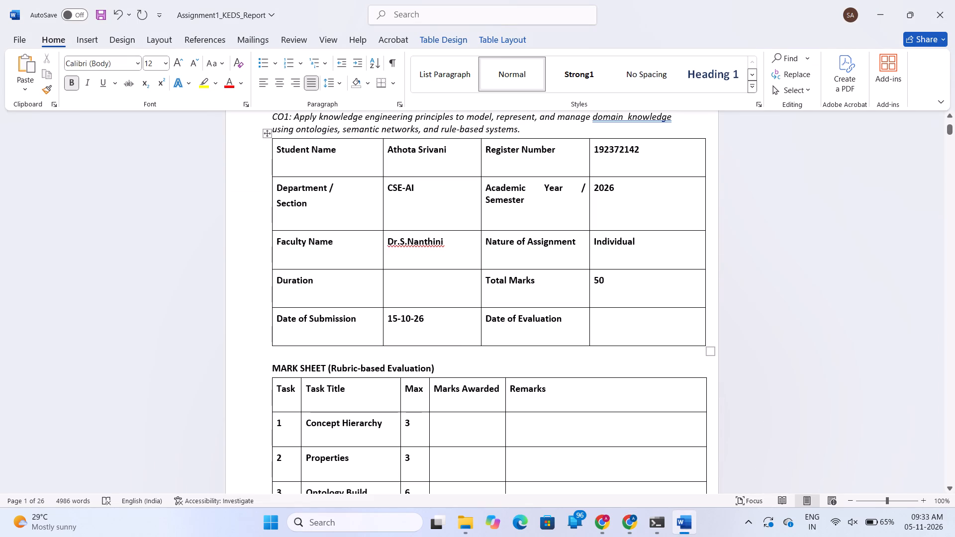
Review the mark sheet, signature block, evidence tables, assignment details and Task 1 to Task 3 pages of the report.
{"action": "scroll", "coordinate": [449, 358], "scroll_direction": "down", "scroll_amount": 2}
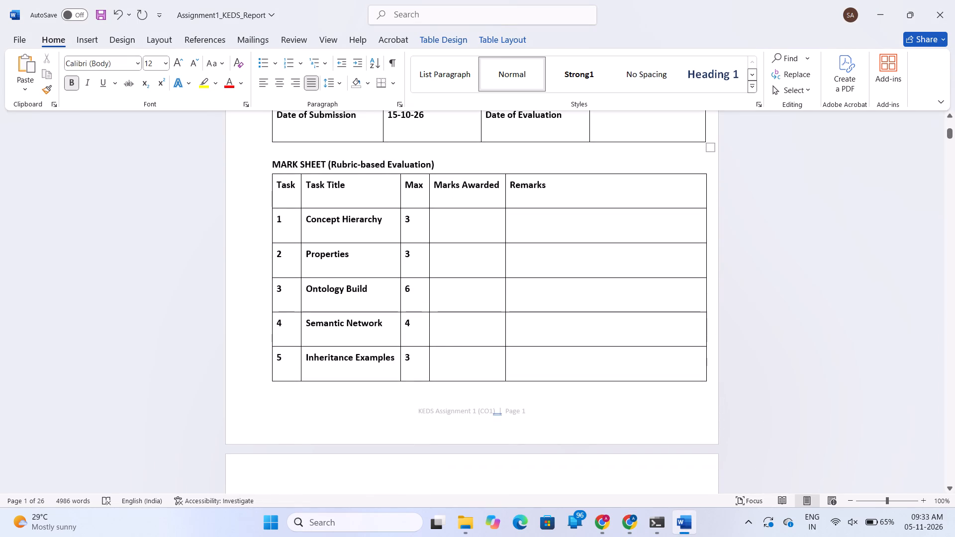
{"action": "scroll", "coordinate": [449, 358], "scroll_direction": "up", "scroll_amount": 1}
{"action": "scroll", "coordinate": [514, 314], "scroll_direction": "down", "scroll_amount": 8}
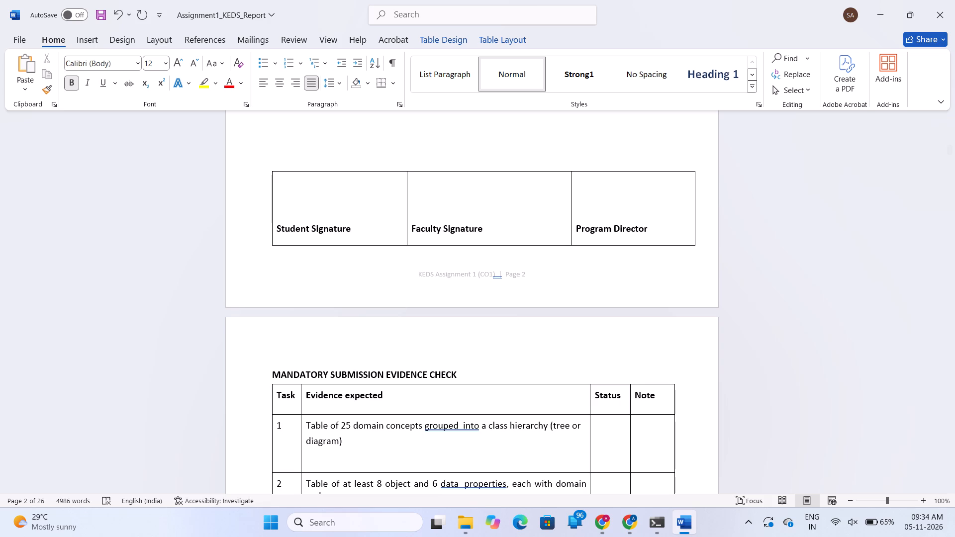
{"action": "scroll", "coordinate": [514, 314], "scroll_direction": "down", "scroll_amount": 4}
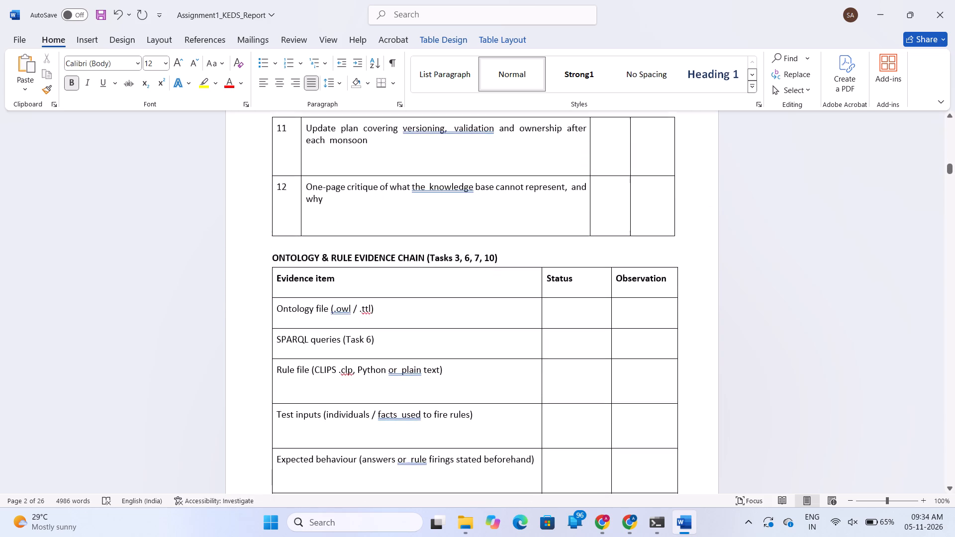
{"action": "scroll", "coordinate": [514, 314], "scroll_direction": "down", "scroll_amount": 8}
{"action": "scroll", "coordinate": [514, 314], "scroll_direction": "up", "scroll_amount": 1}
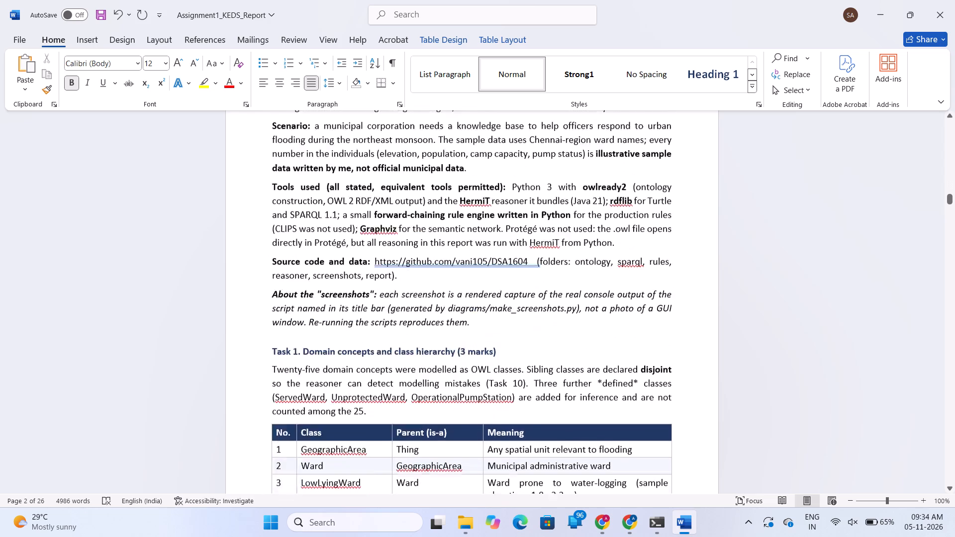
{"action": "scroll", "coordinate": [514, 314], "scroll_direction": "up", "scroll_amount": 4}
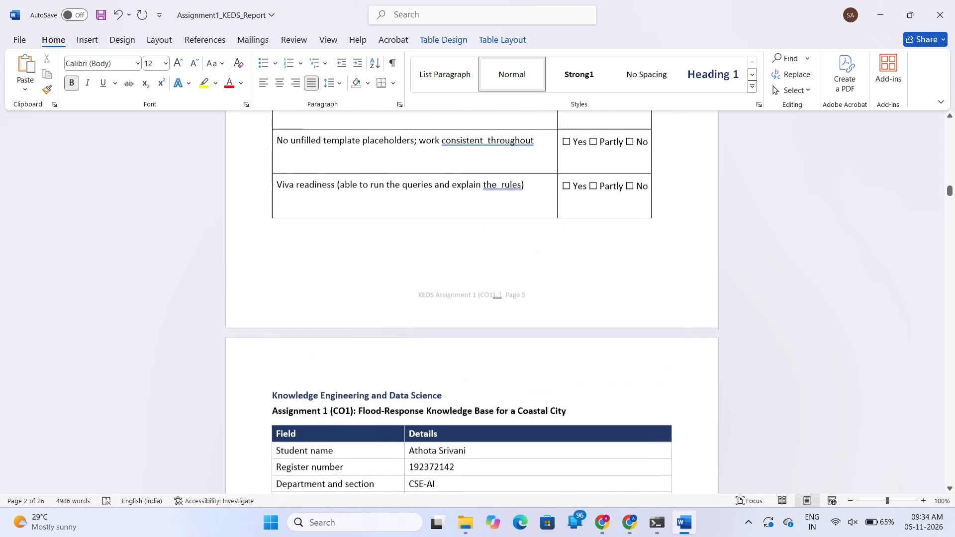
{"action": "scroll", "coordinate": [519, 340], "scroll_direction": "down", "scroll_amount": 4}
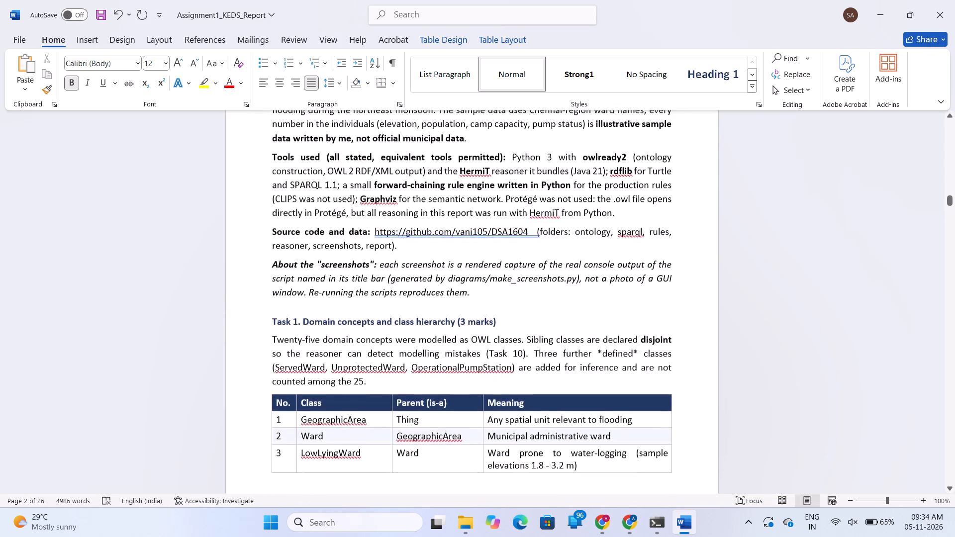
{"action": "scroll", "coordinate": [519, 340], "scroll_direction": "down", "scroll_amount": 6}
{"action": "right_click", "coordinate": [519, 340]}
{"action": "scroll", "coordinate": [519, 340], "scroll_direction": "down", "scroll_amount": 5}
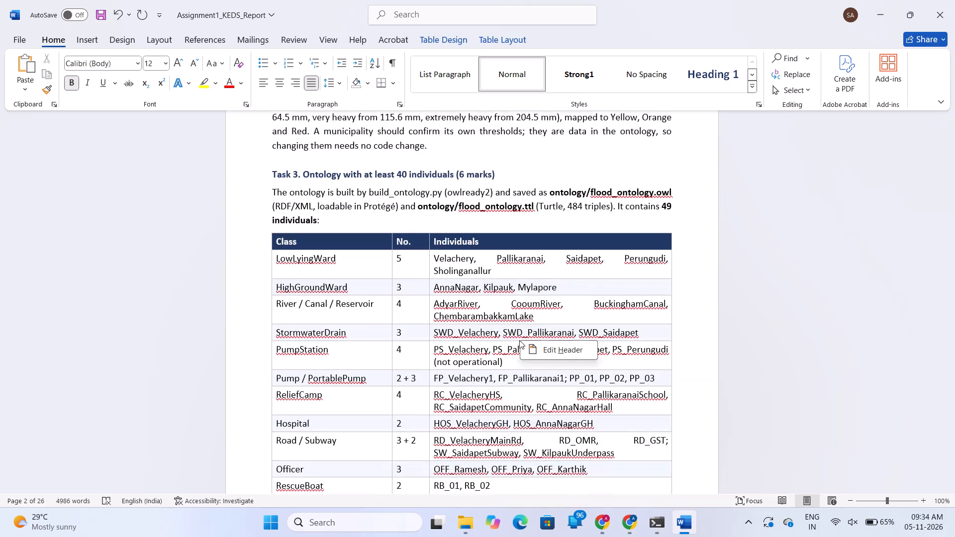
{"action": "scroll", "coordinate": [485, 261], "scroll_direction": "down", "scroll_amount": 5}
Set the Date of issue in the Field and Details table under the Assignment 1 (CO1) heading to 13-10-26.
{"action": "scroll", "coordinate": [485, 261], "scroll_direction": "up", "scroll_amount": 8}
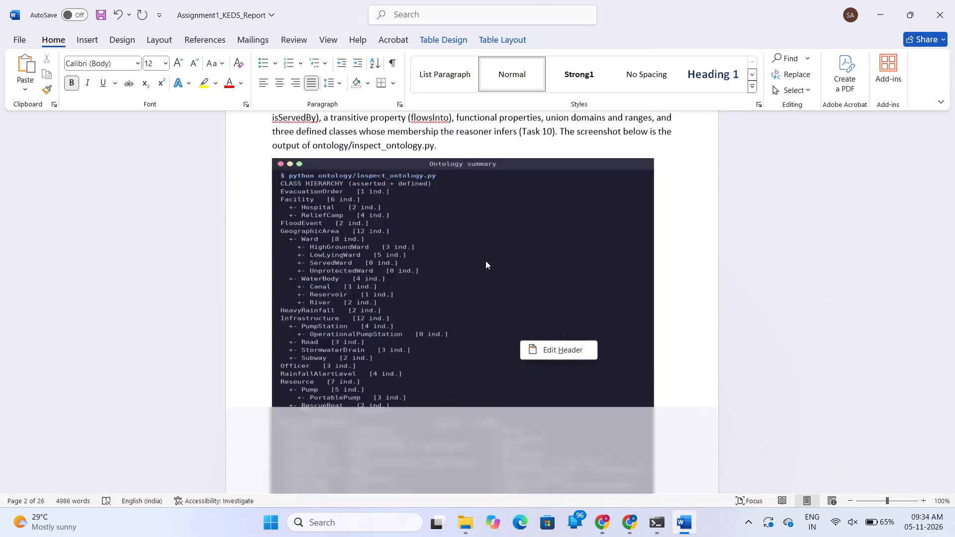
{"action": "scroll", "coordinate": [485, 261], "scroll_direction": "up", "scroll_amount": 1}
{"action": "right_click", "coordinate": [485, 261]}
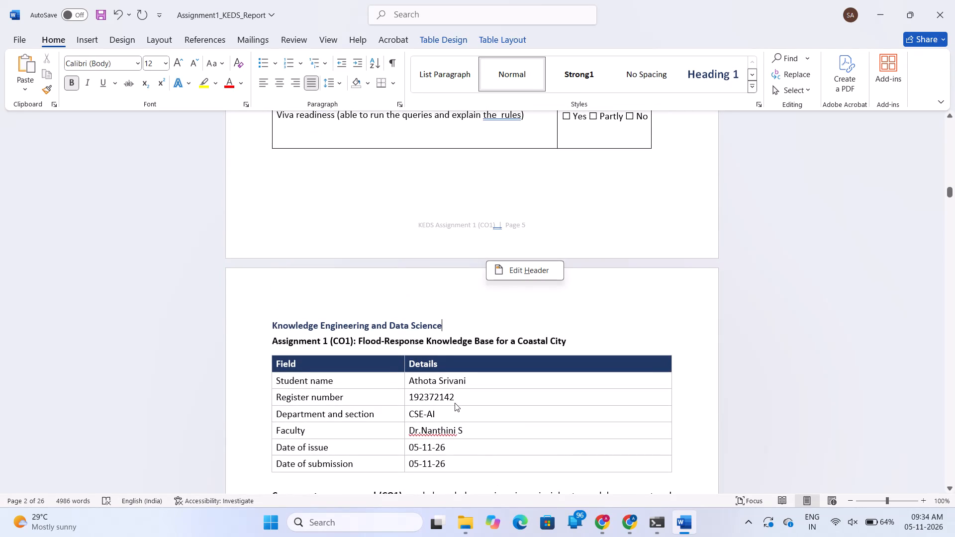
{"action": "left_click", "coordinate": [418, 447]}
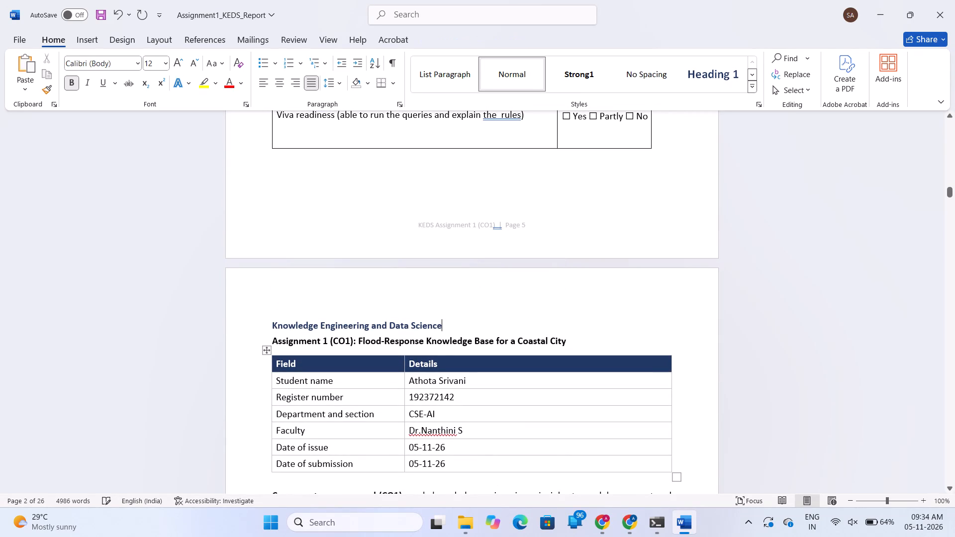
{"action": "left_click", "coordinate": [421, 445]}
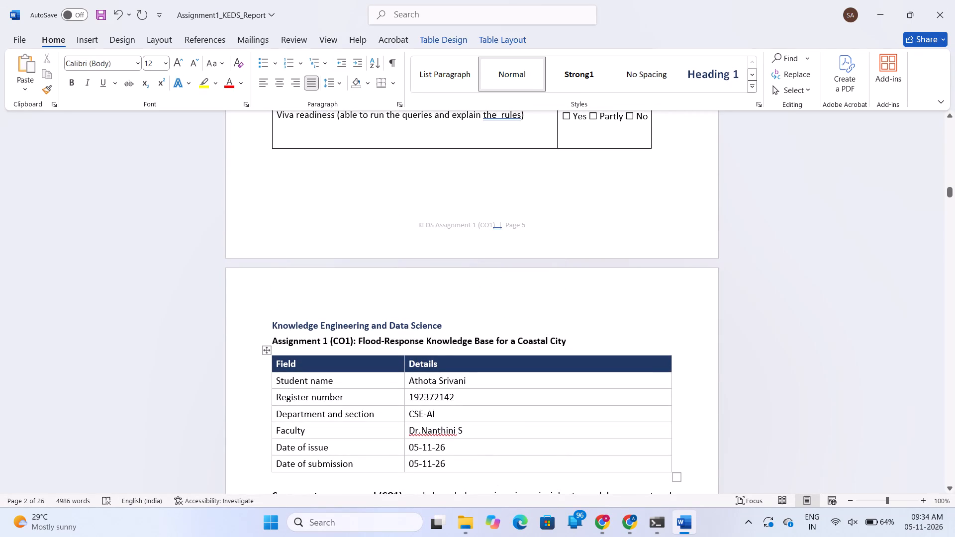
{"action": "key", "text": "Left"}
{"action": "key", "text": "BackSpace"}
{"action": "key", "text": "BackSpace"}
{"action": "type", "text": "13"}
{"action": "key", "text": "Right"}
{"action": "key", "text": "Right"}
{"action": "key", "text": "Right"}
{"action": "key", "text": "BackSpace"}
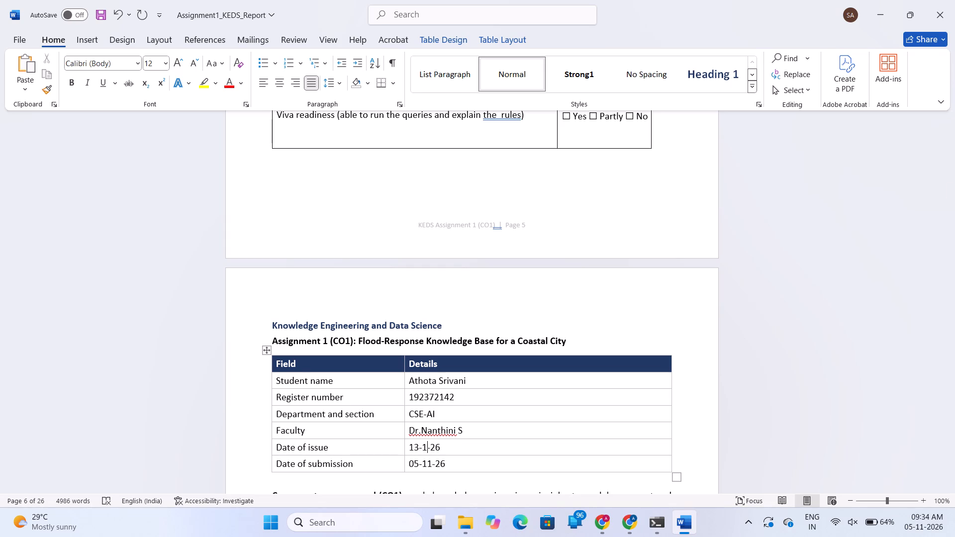
{"action": "key", "text": "0"}
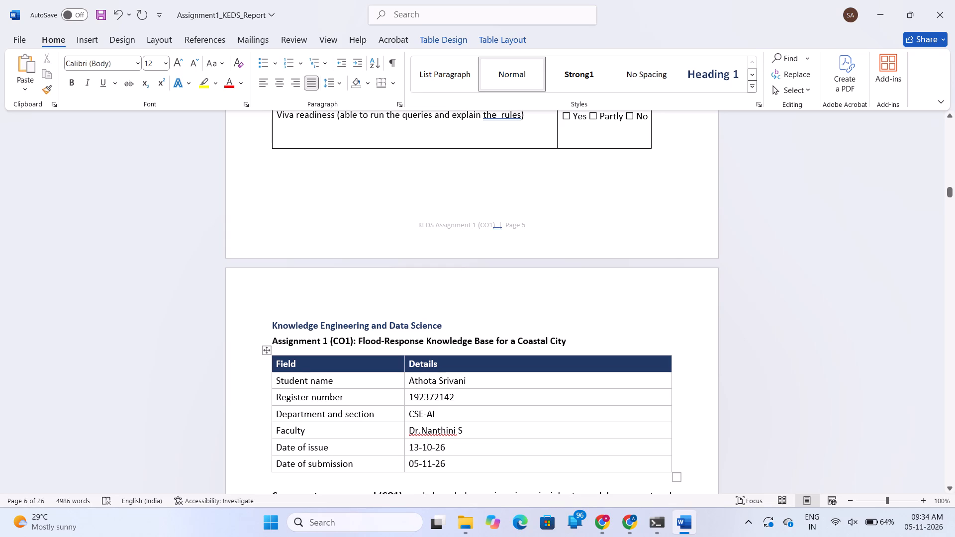
Set the Date of submission in the Field and Details table under the Assignment 1 (CO1) heading to 15-10-26.
{"action": "left_click", "coordinate": [422, 463]}
{"action": "key", "text": "Left"}
{"action": "key", "text": "Left"}
{"action": "key", "text": "BackSpace"}
{"action": "key", "text": "1"}
{"action": "key", "text": "Right"}
{"action": "key", "text": "Right"}
{"action": "key", "text": "Right"}
{"action": "key", "text": "Right"}
{"action": "key", "text": "BackSpace"}
{"action": "key", "text": "0"}
Save the report document with its updated dates.
{"action": "scroll", "coordinate": [469, 456], "scroll_direction": "down", "scroll_amount": 1}
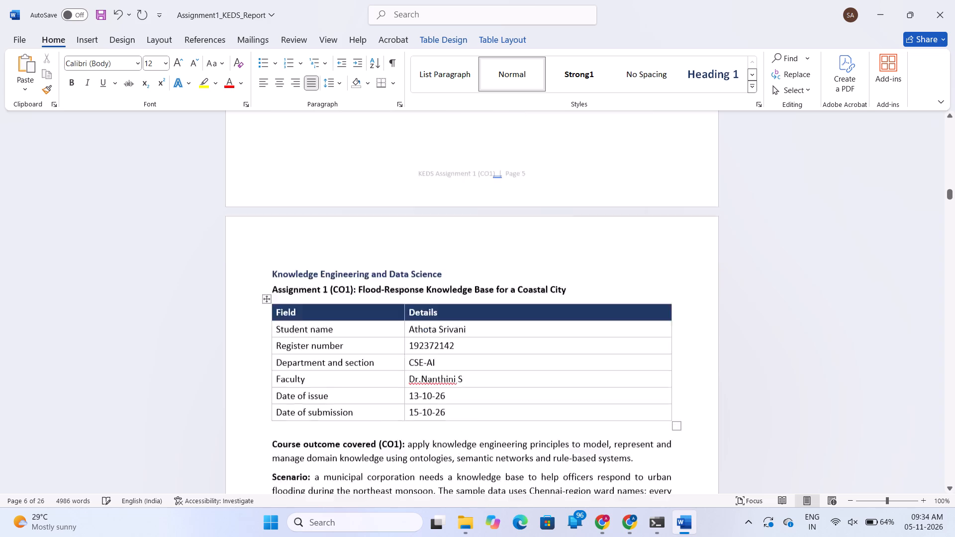
{"action": "scroll", "coordinate": [469, 456], "scroll_direction": "down", "scroll_amount": 2}
{"action": "key", "text": "ctrl+a"}
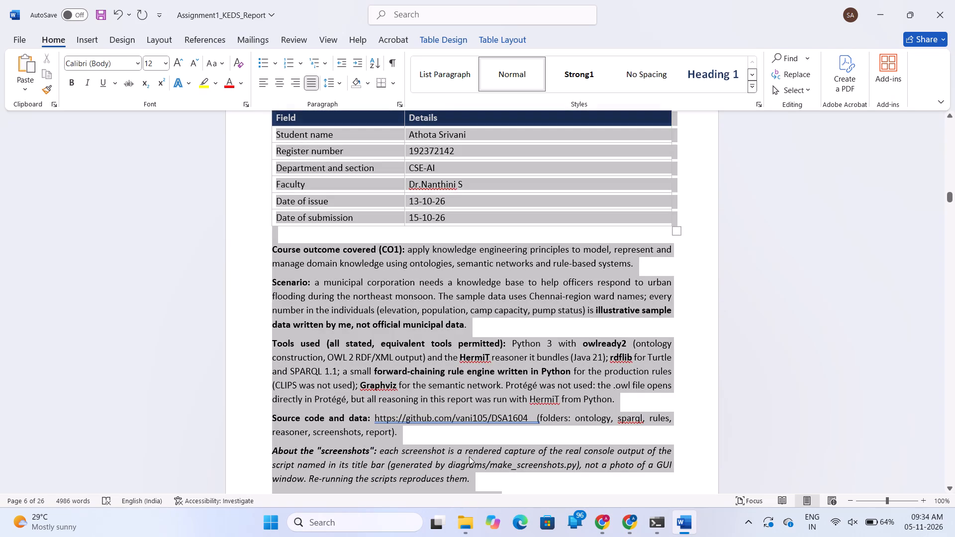
{"action": "key", "text": "ctrl+s"}
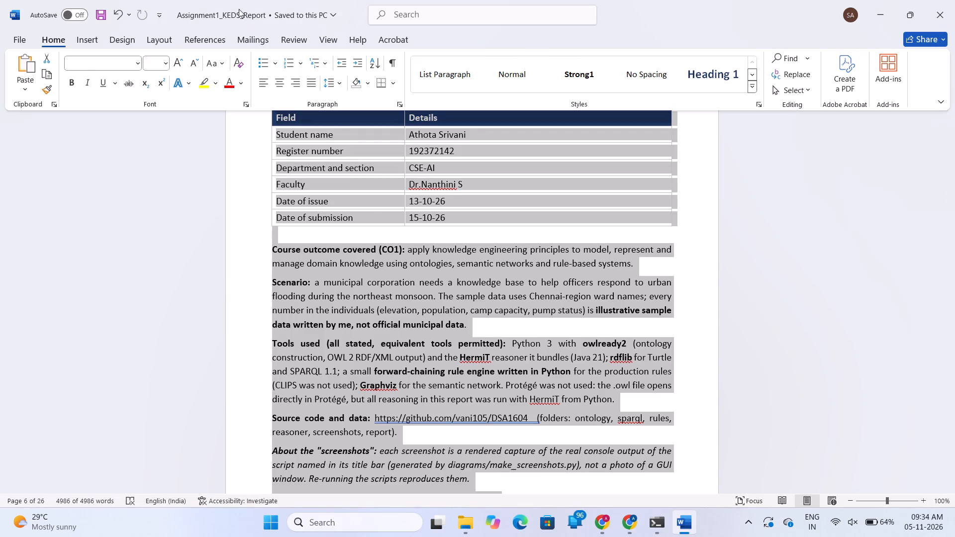
Save a PDF copy of the report to the OneDrive Desktop folder as Assignment1_KEDS_Report and open it.
{"action": "left_click", "coordinate": [13, 42]}
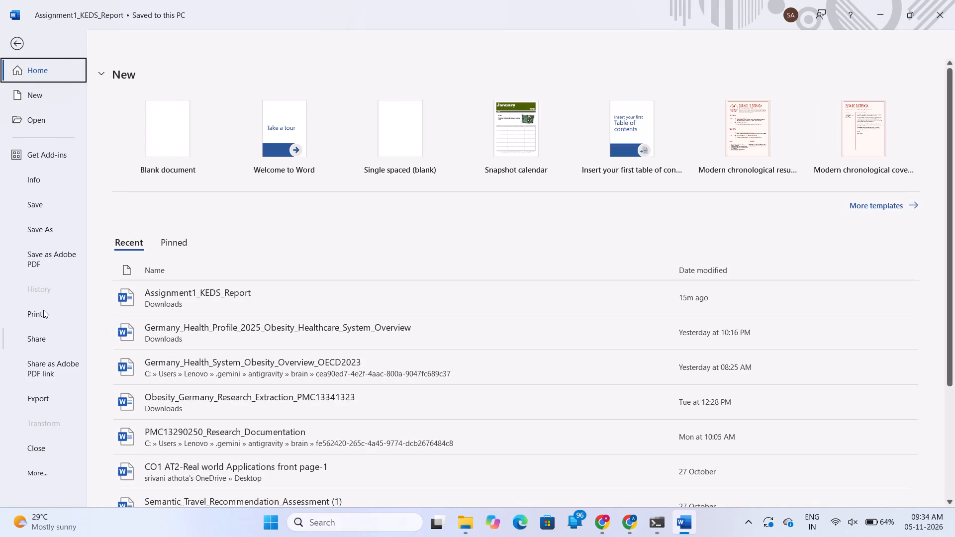
{"action": "left_click", "coordinate": [49, 231]}
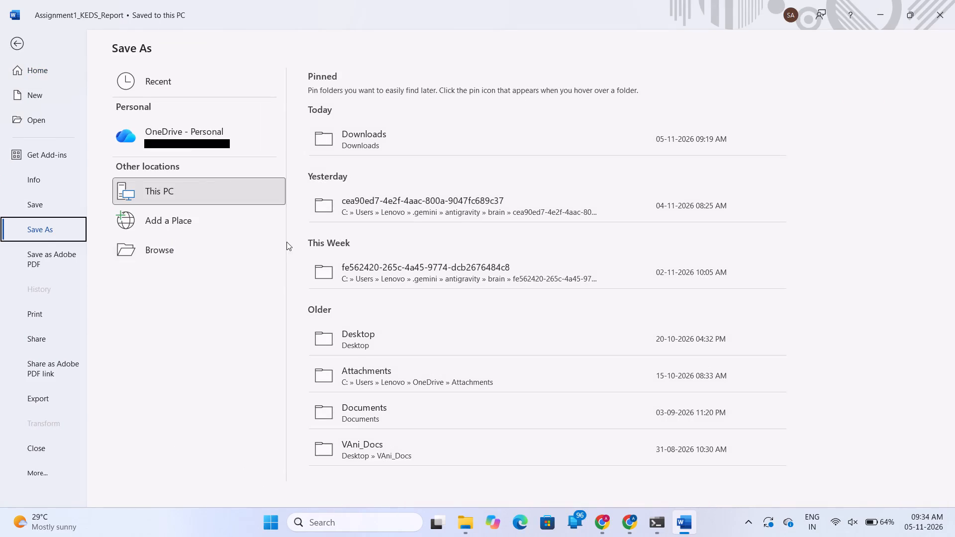
{"action": "left_click", "coordinate": [197, 243]}
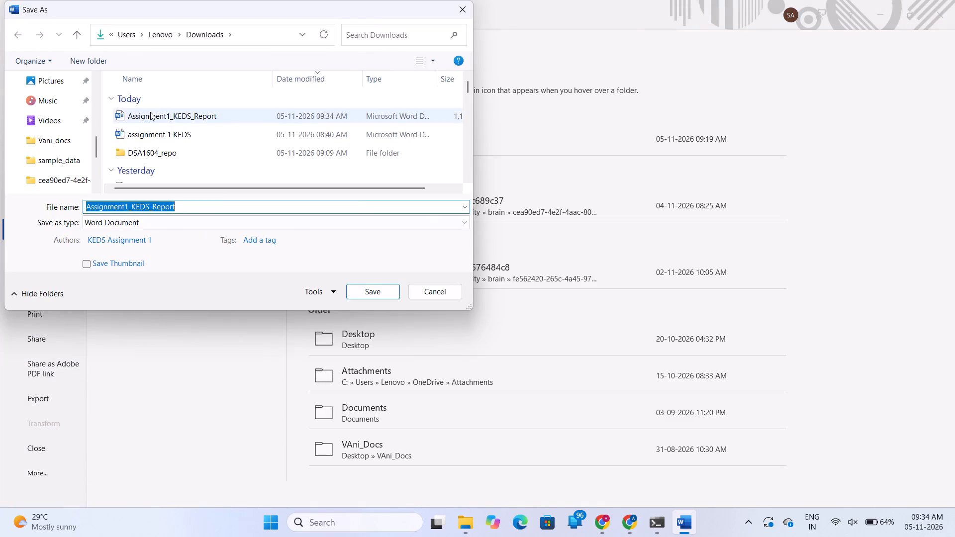
{"action": "scroll", "coordinate": [60, 136], "scroll_direction": "up", "scroll_amount": 1}
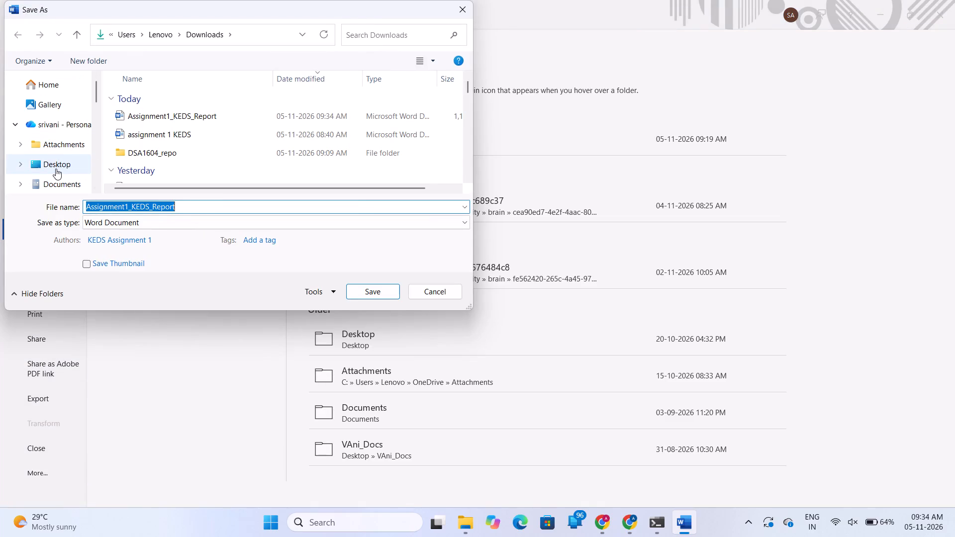
{"action": "left_click", "coordinate": [56, 169]}
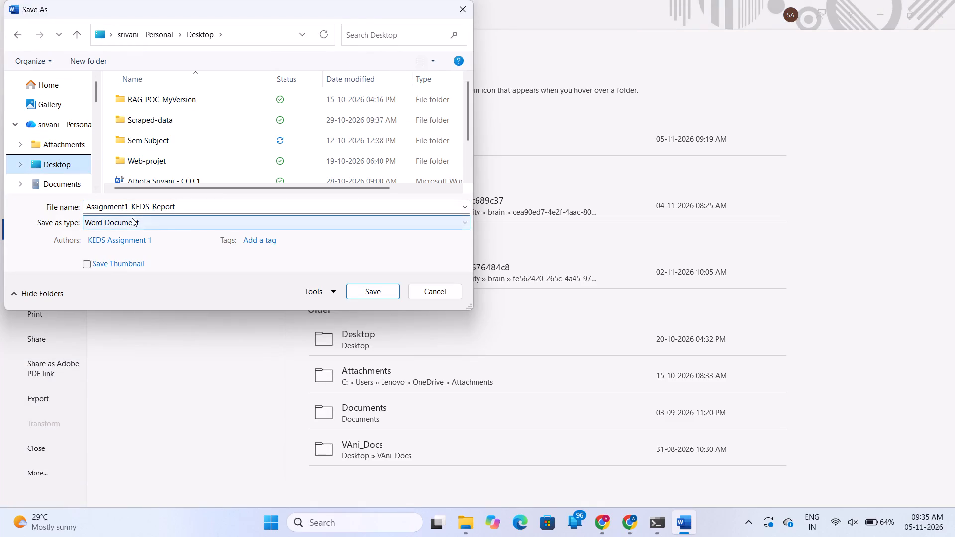
{"action": "left_click", "coordinate": [132, 218]}
{"action": "left_click", "coordinate": [110, 297]}
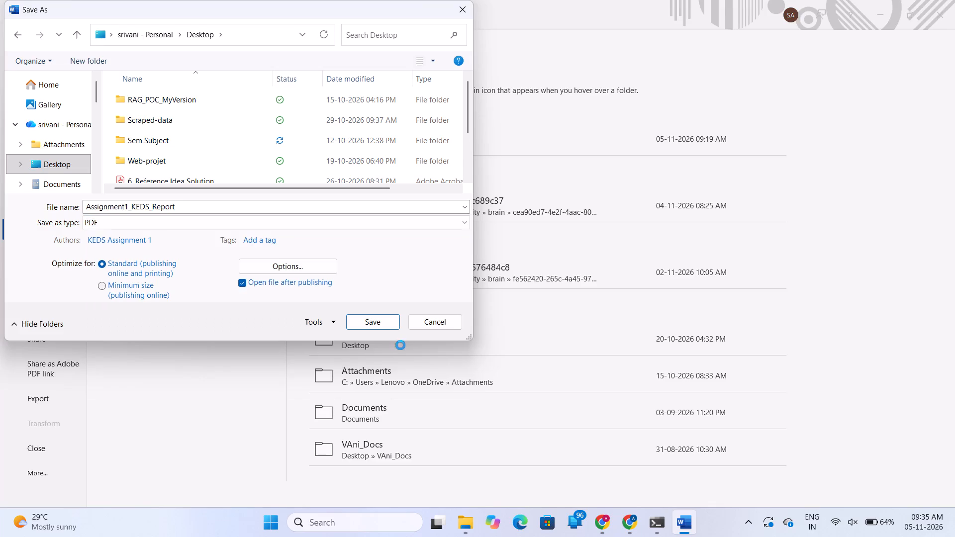
{"action": "left_click", "coordinate": [382, 316]}
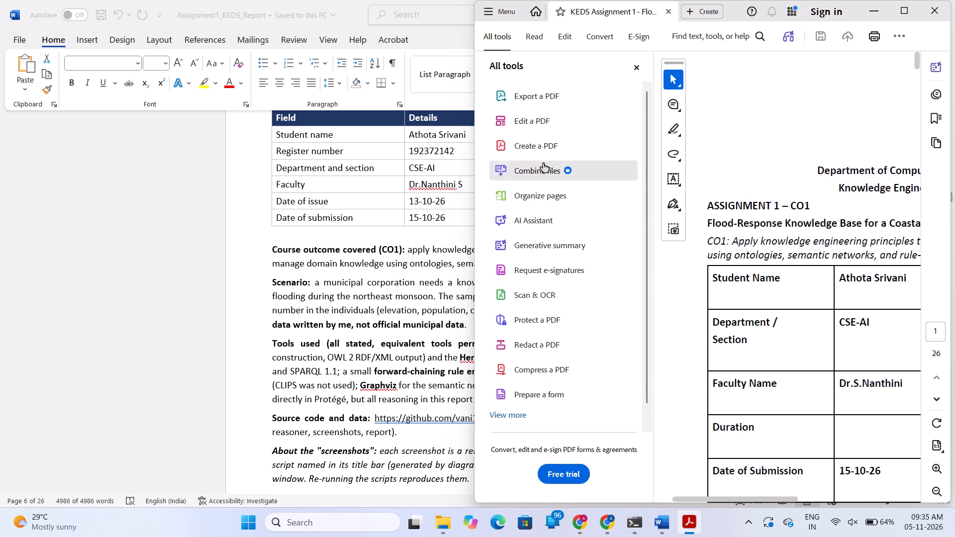
Check the cover page, evidence tables and class table in the exported PDF in Acrobat, and return to Word.
{"action": "left_click", "coordinate": [905, 9]}
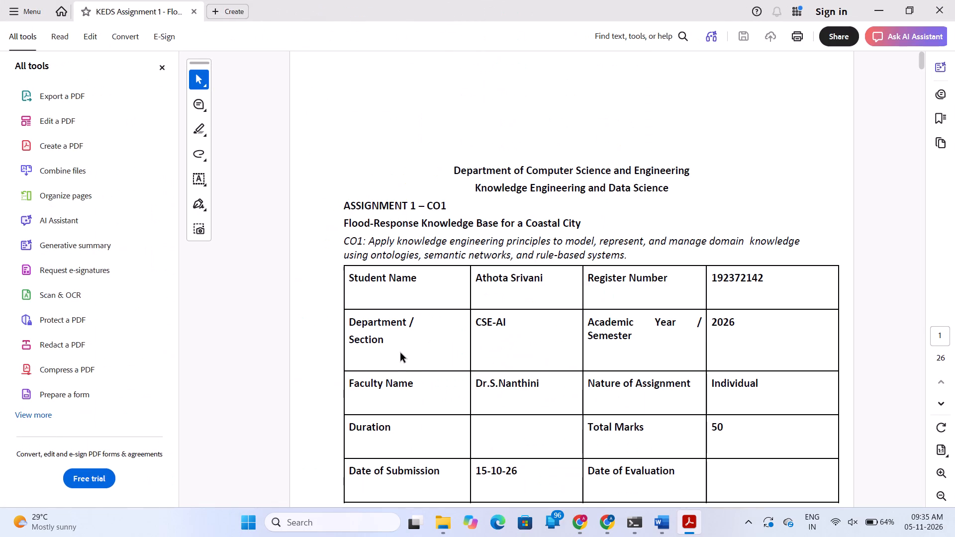
{"action": "scroll", "coordinate": [603, 135], "scroll_direction": "down", "scroll_amount": 10}
{"action": "scroll", "coordinate": [596, 257], "scroll_direction": "down", "scroll_amount": 7}
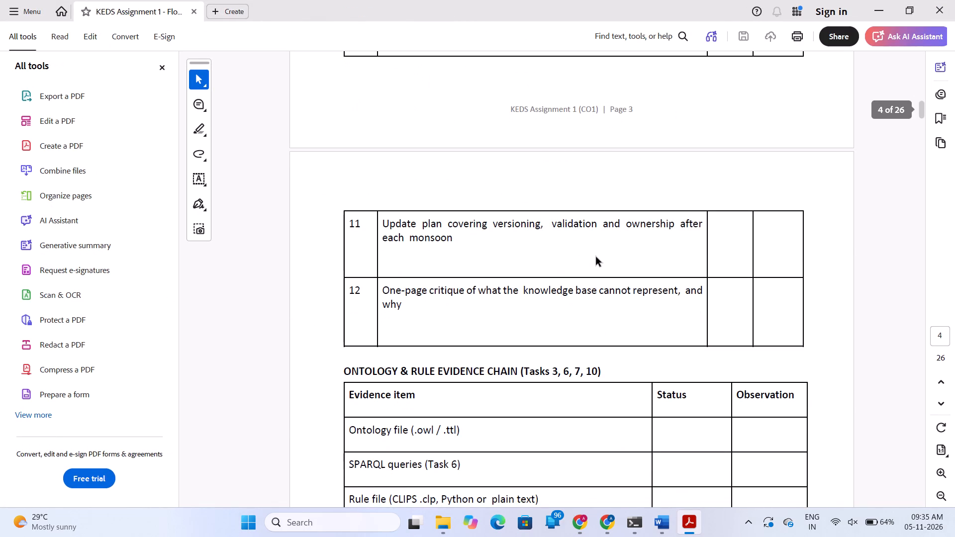
{"action": "scroll", "coordinate": [596, 257], "scroll_direction": "down", "scroll_amount": 12}
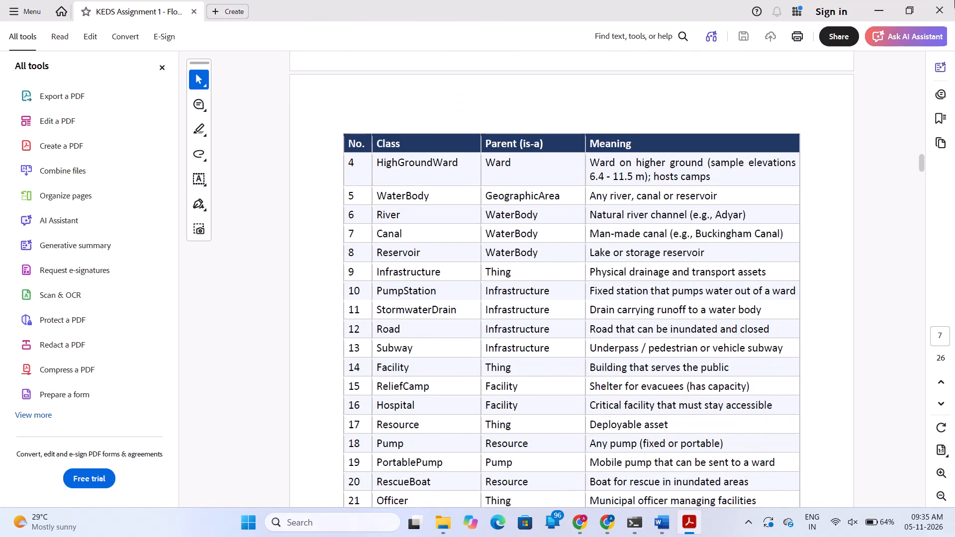
{"action": "left_click", "coordinate": [947, 0]}
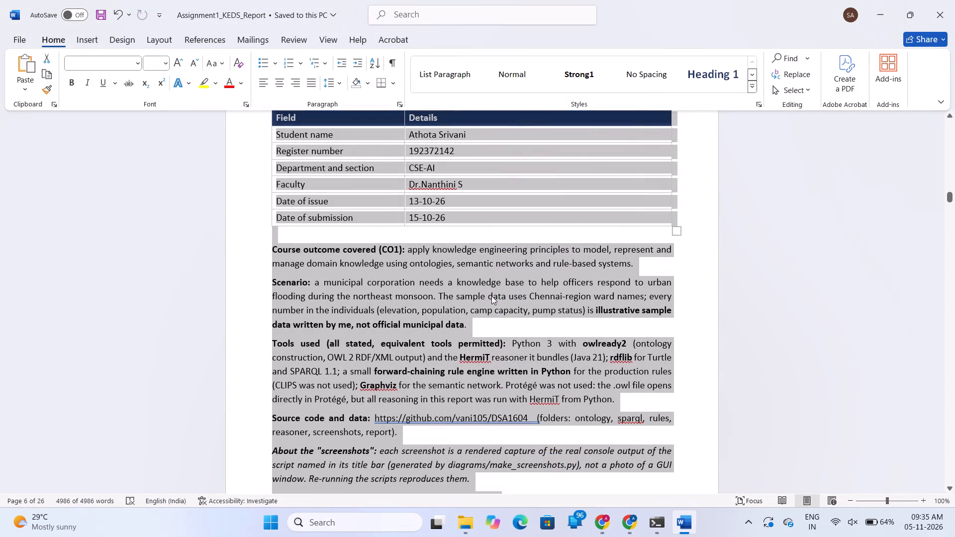
Review the report from the cover page through the evidence tables and class table to the SPARQL query pages.
{"action": "left_click", "coordinate": [491, 296]}
{"action": "scroll", "coordinate": [491, 296], "scroll_direction": "up", "scroll_amount": 10}
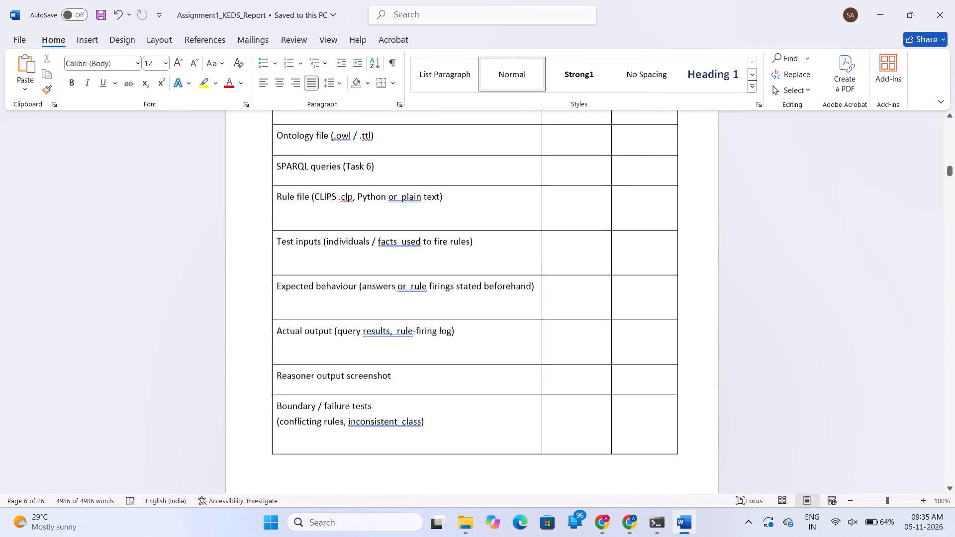
{"action": "right_click", "coordinate": [491, 296]}
{"action": "scroll", "coordinate": [491, 296], "scroll_direction": "up", "scroll_amount": 6}
{"action": "right_click", "coordinate": [491, 296]}
{"action": "left_click", "coordinate": [414, 322]}
{"action": "scroll", "coordinate": [414, 322], "scroll_direction": "up", "scroll_amount": 6}
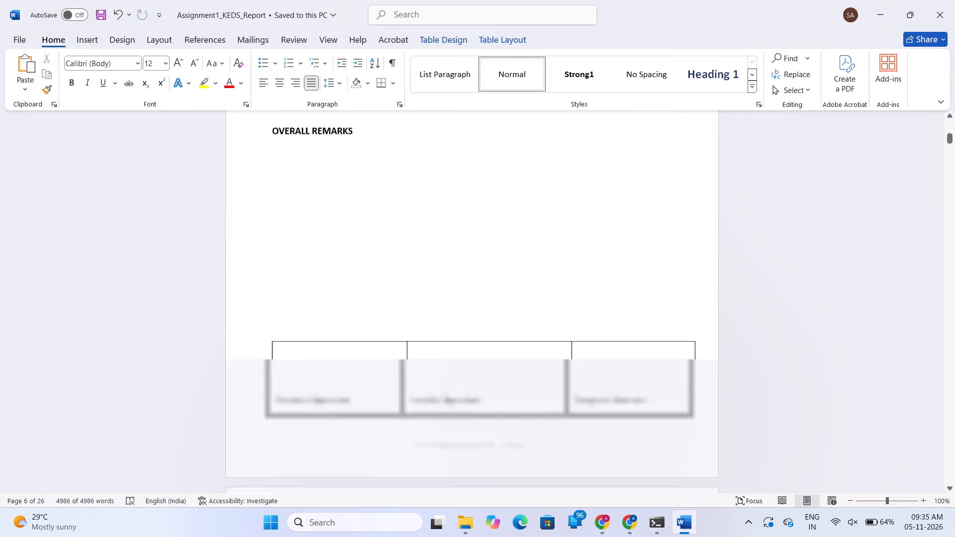
{"action": "right_click", "coordinate": [414, 322]}
{"action": "scroll", "coordinate": [414, 322], "scroll_direction": "up", "scroll_amount": 1}
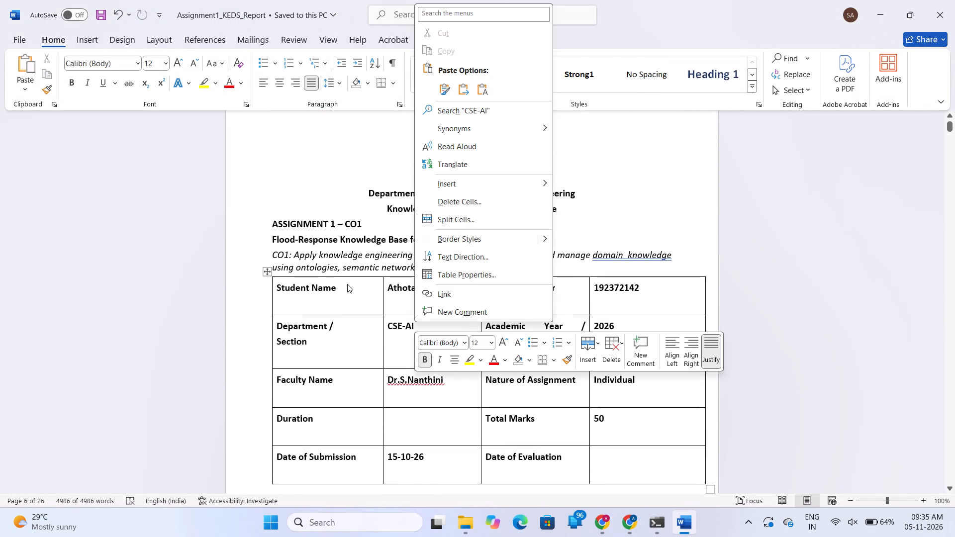
{"action": "scroll", "coordinate": [347, 284], "scroll_direction": "down", "scroll_amount": 12}
{"action": "scroll", "coordinate": [351, 366], "scroll_direction": "down", "scroll_amount": 2}
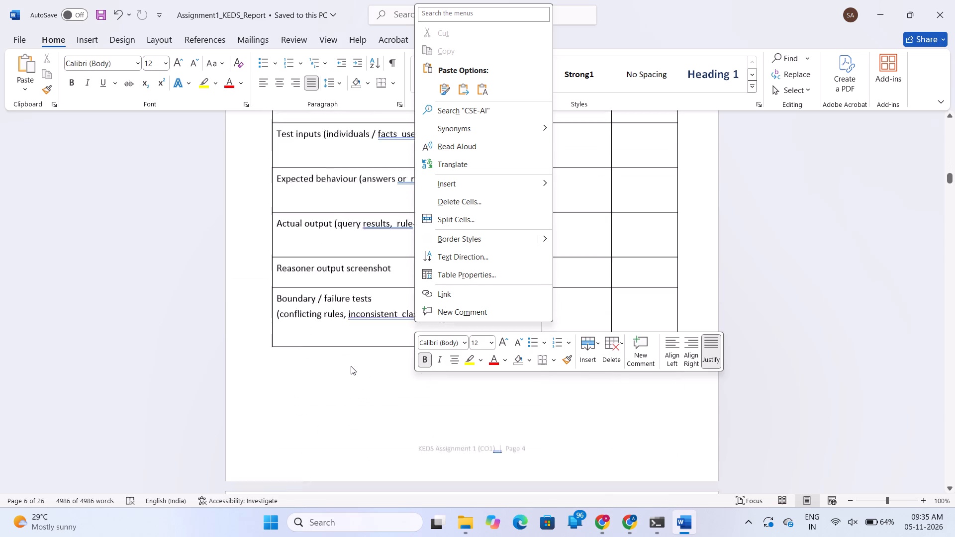
{"action": "scroll", "coordinate": [351, 366], "scroll_direction": "down", "scroll_amount": 12}
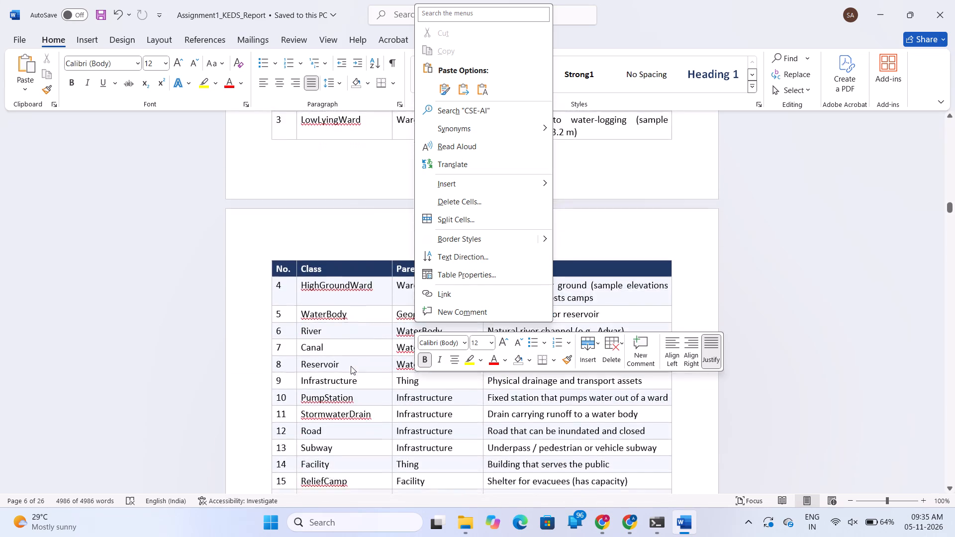
{"action": "scroll", "coordinate": [351, 366], "scroll_direction": "down", "scroll_amount": 12}
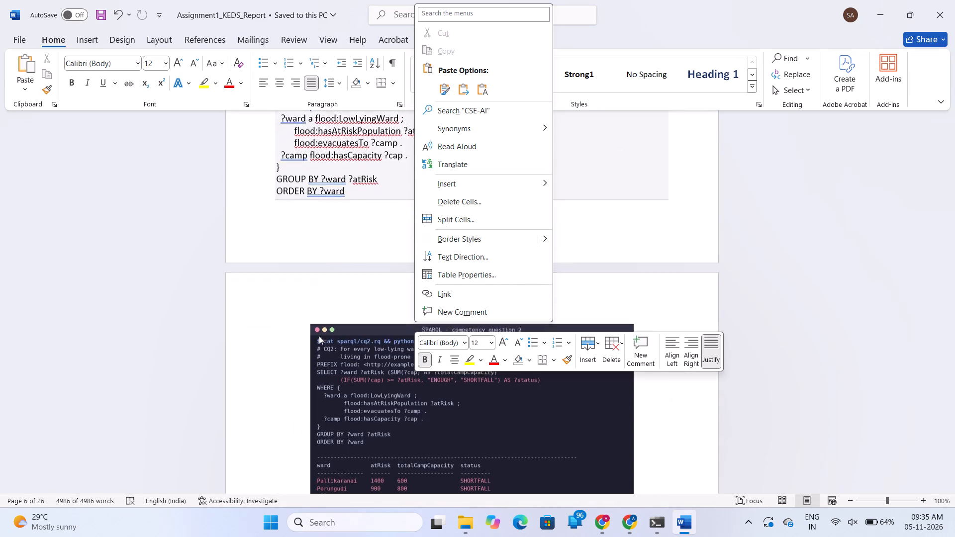
{"action": "left_click", "coordinate": [280, 314]}
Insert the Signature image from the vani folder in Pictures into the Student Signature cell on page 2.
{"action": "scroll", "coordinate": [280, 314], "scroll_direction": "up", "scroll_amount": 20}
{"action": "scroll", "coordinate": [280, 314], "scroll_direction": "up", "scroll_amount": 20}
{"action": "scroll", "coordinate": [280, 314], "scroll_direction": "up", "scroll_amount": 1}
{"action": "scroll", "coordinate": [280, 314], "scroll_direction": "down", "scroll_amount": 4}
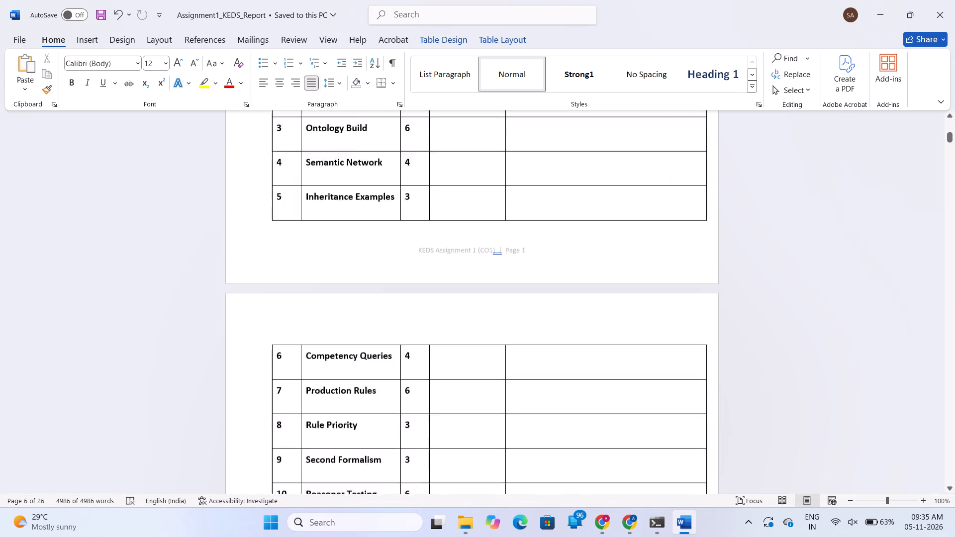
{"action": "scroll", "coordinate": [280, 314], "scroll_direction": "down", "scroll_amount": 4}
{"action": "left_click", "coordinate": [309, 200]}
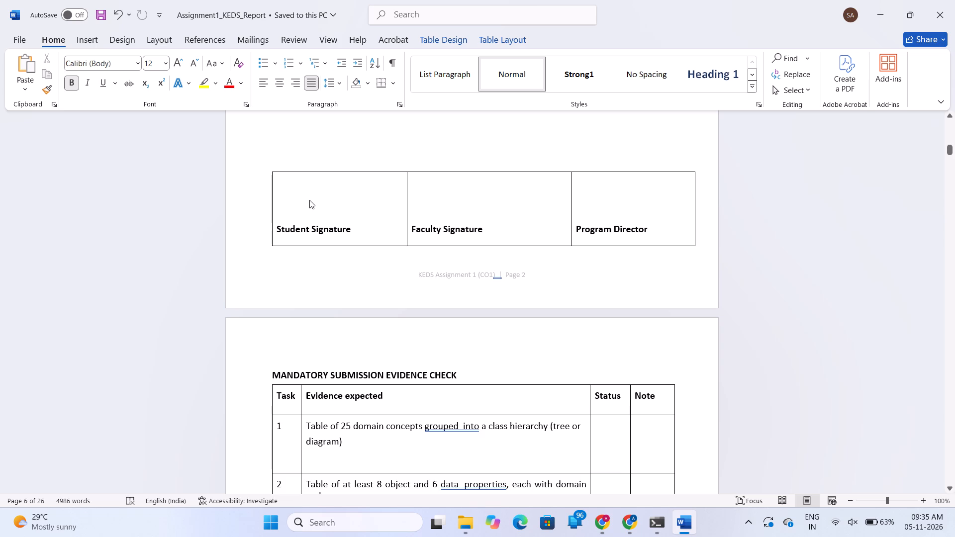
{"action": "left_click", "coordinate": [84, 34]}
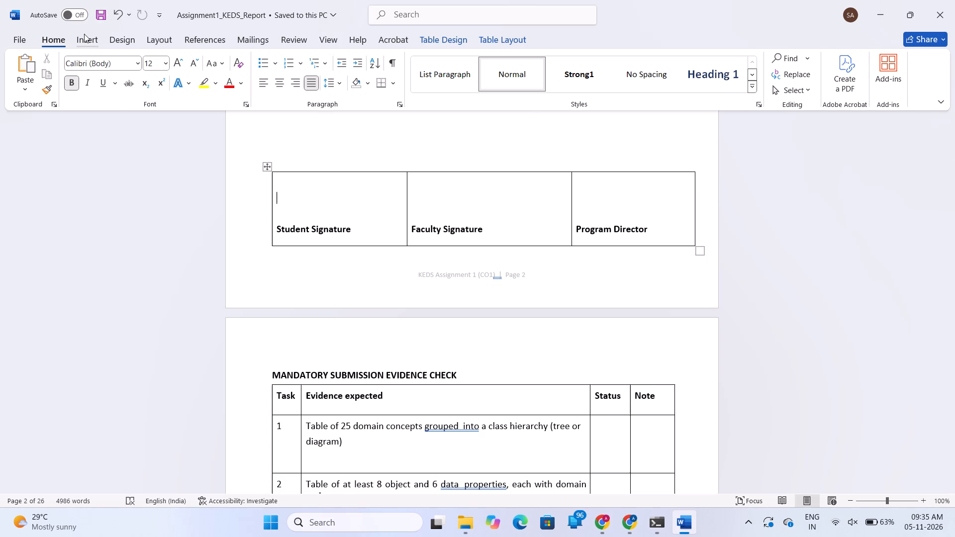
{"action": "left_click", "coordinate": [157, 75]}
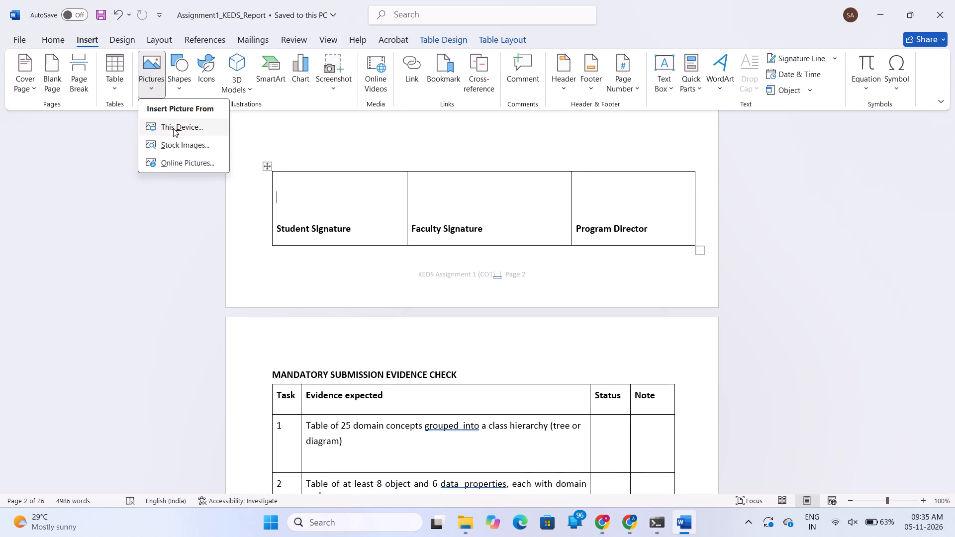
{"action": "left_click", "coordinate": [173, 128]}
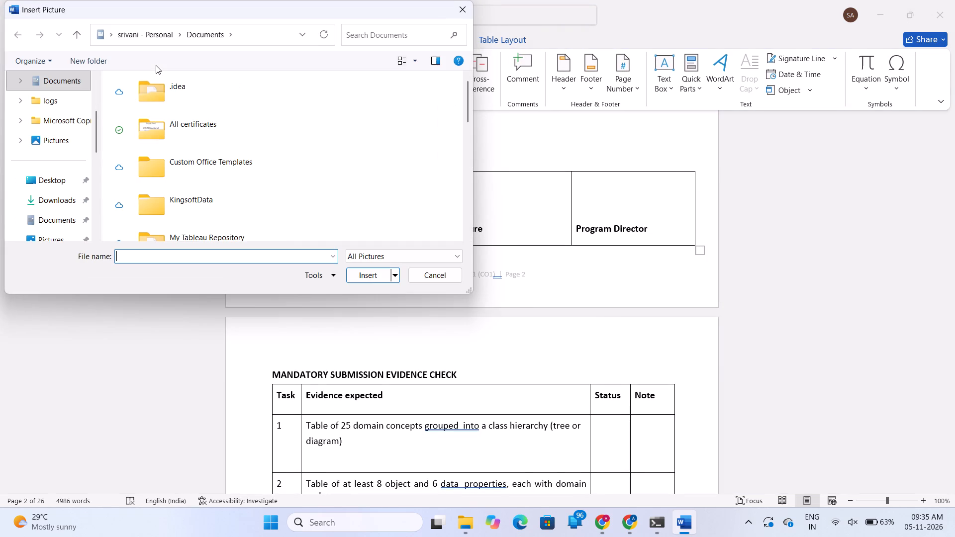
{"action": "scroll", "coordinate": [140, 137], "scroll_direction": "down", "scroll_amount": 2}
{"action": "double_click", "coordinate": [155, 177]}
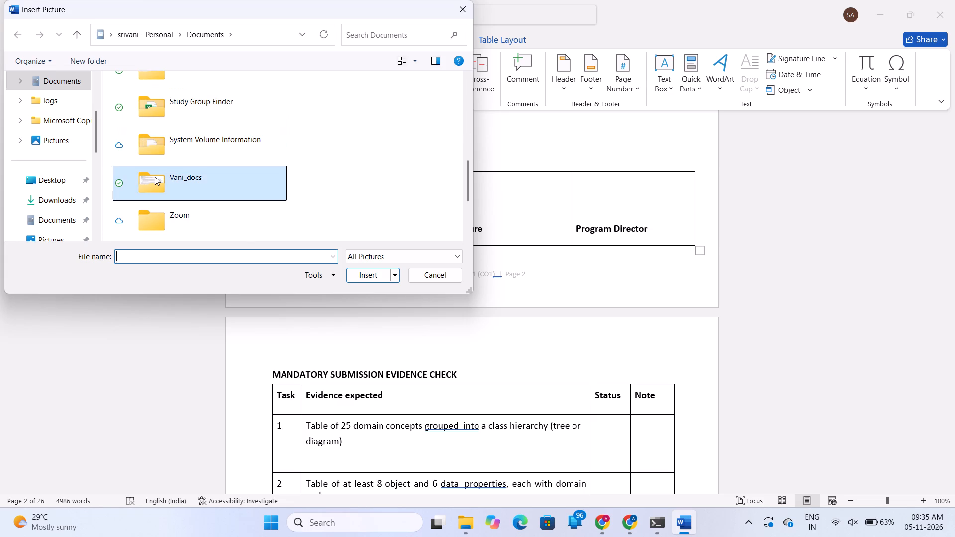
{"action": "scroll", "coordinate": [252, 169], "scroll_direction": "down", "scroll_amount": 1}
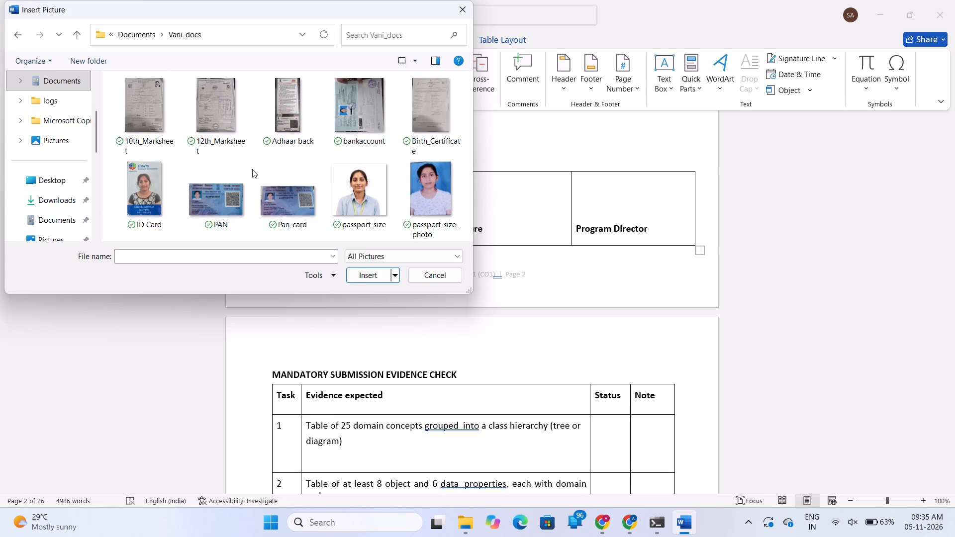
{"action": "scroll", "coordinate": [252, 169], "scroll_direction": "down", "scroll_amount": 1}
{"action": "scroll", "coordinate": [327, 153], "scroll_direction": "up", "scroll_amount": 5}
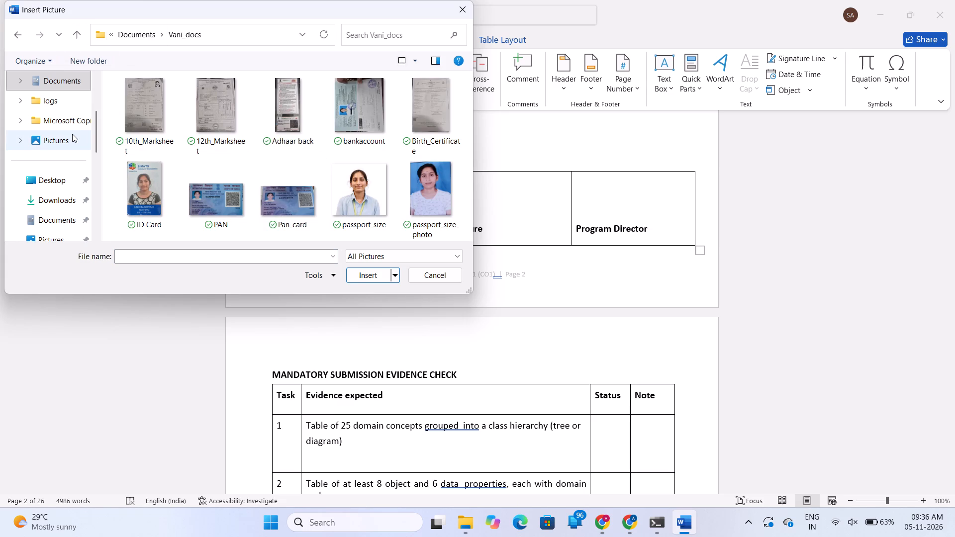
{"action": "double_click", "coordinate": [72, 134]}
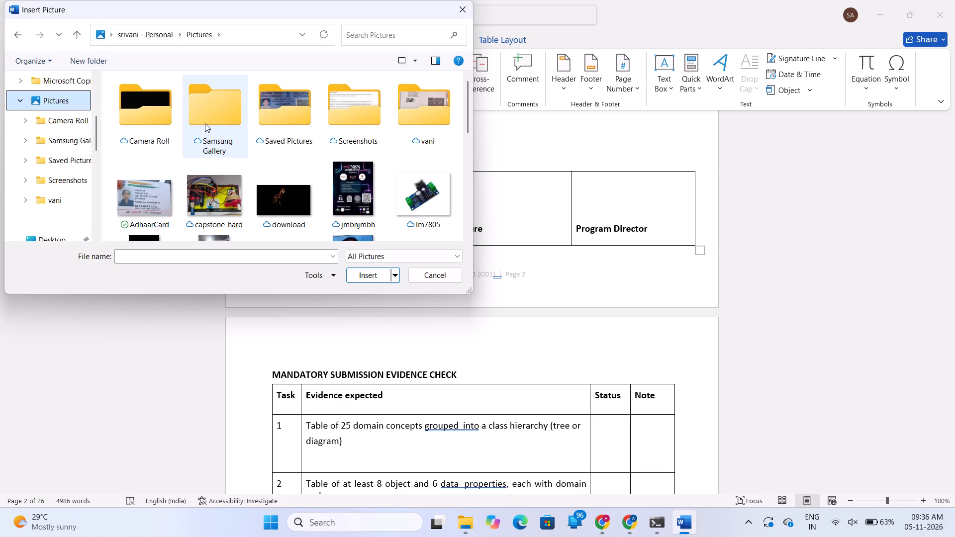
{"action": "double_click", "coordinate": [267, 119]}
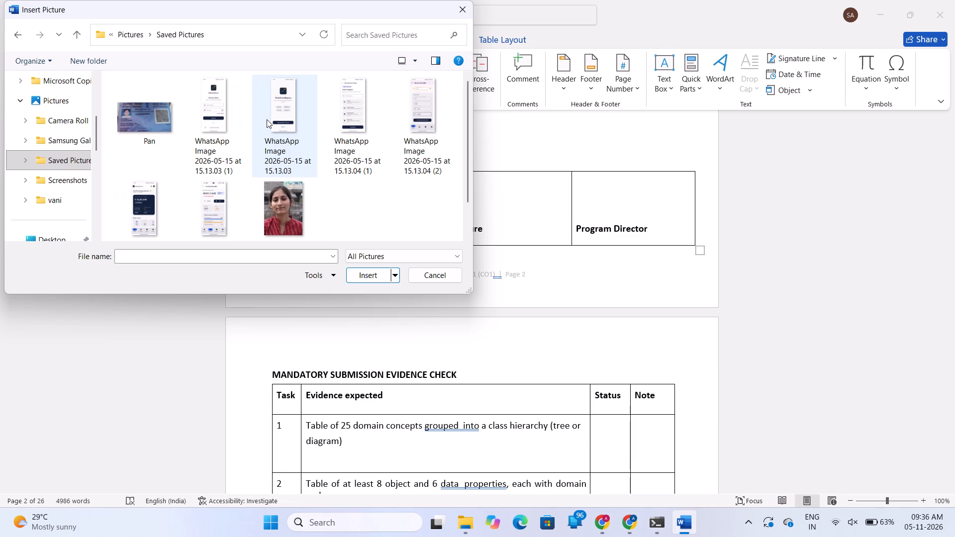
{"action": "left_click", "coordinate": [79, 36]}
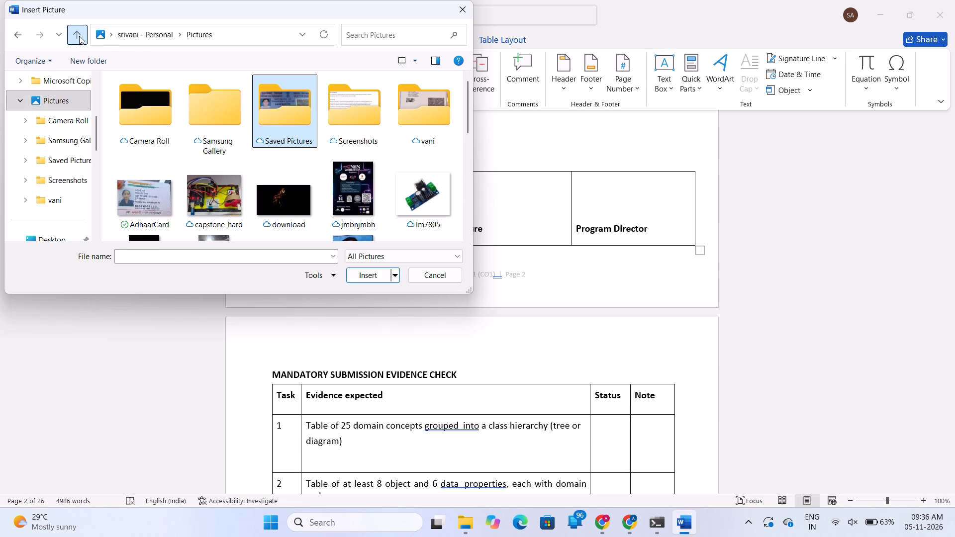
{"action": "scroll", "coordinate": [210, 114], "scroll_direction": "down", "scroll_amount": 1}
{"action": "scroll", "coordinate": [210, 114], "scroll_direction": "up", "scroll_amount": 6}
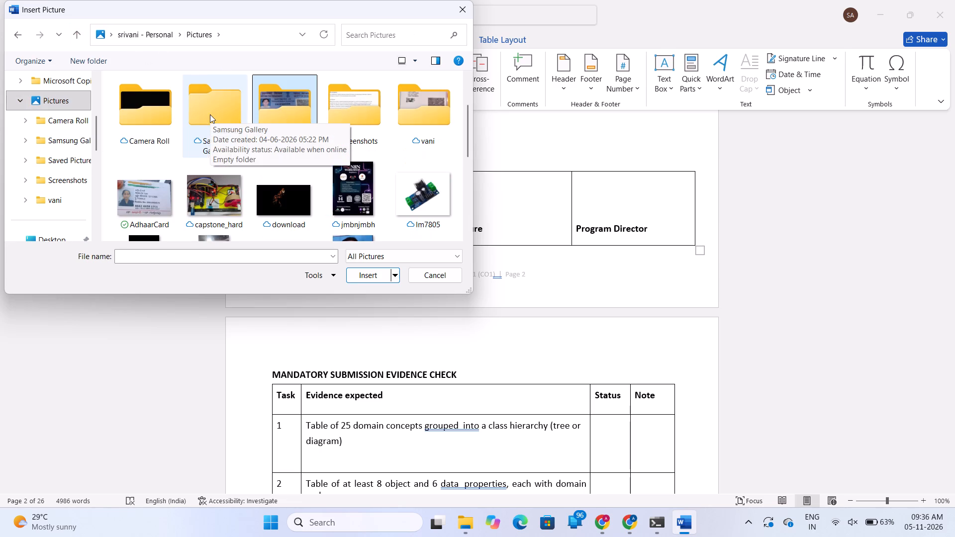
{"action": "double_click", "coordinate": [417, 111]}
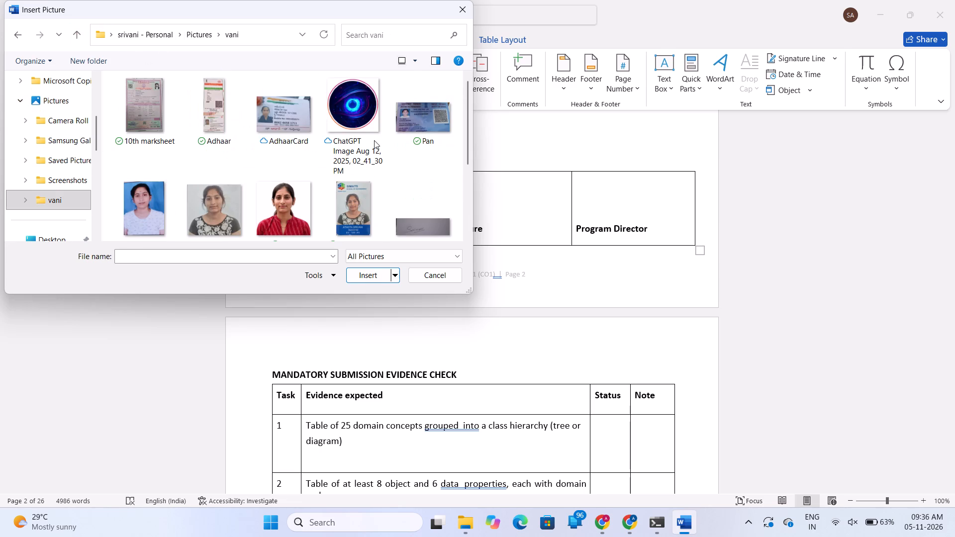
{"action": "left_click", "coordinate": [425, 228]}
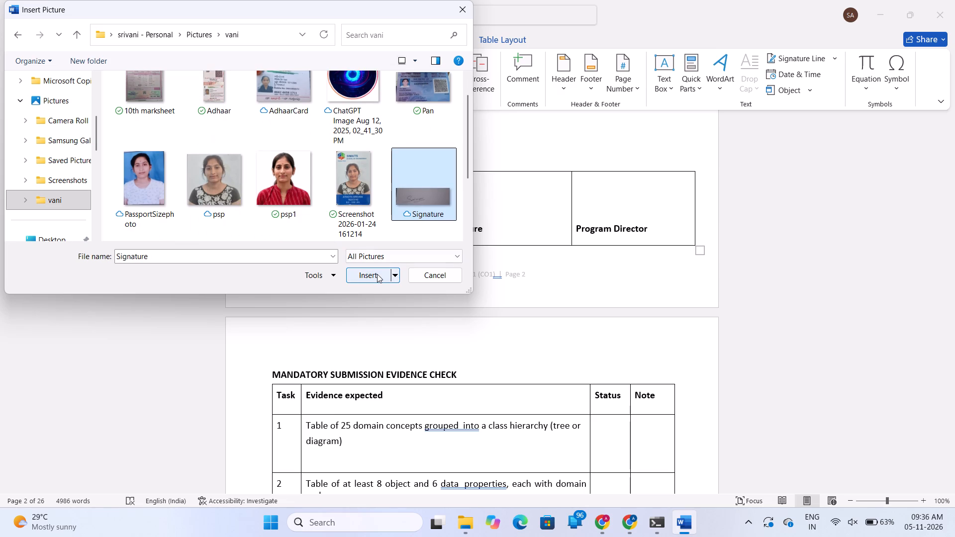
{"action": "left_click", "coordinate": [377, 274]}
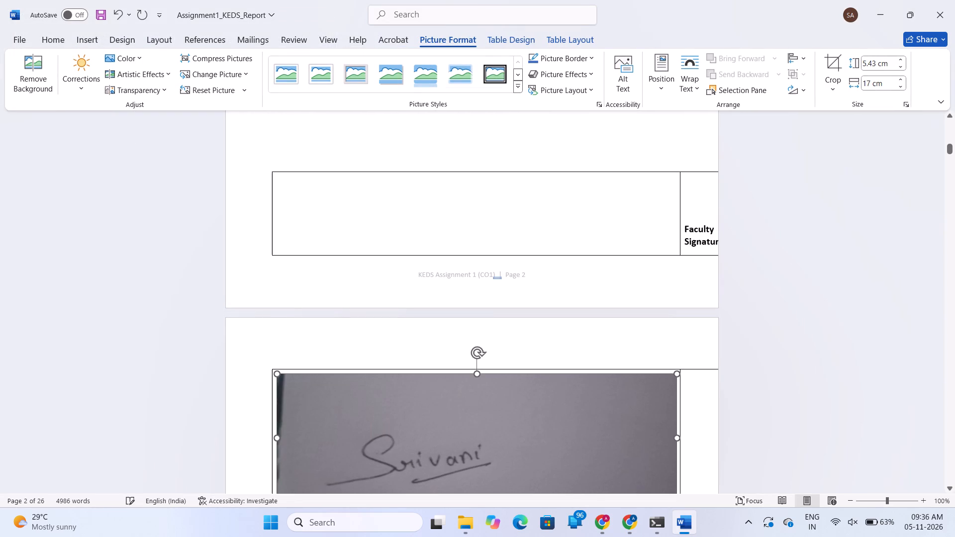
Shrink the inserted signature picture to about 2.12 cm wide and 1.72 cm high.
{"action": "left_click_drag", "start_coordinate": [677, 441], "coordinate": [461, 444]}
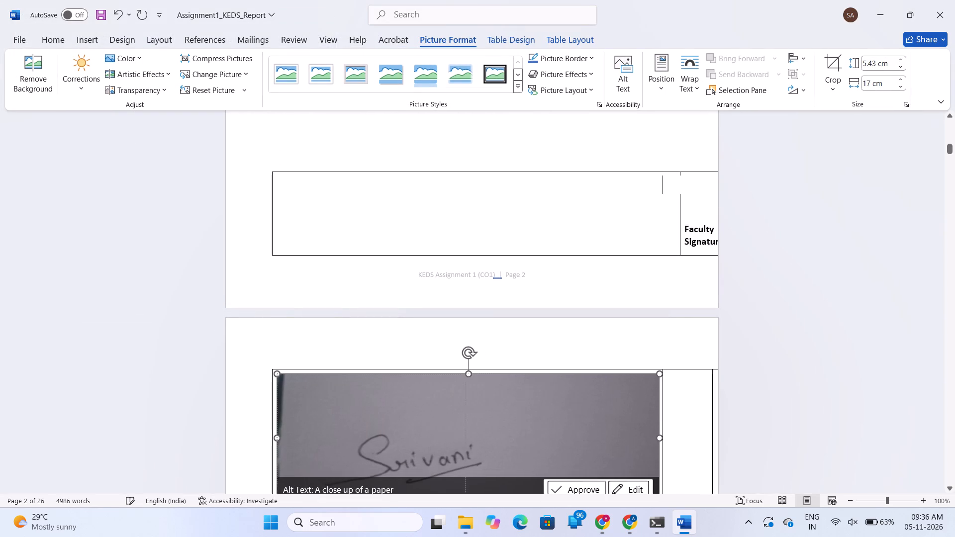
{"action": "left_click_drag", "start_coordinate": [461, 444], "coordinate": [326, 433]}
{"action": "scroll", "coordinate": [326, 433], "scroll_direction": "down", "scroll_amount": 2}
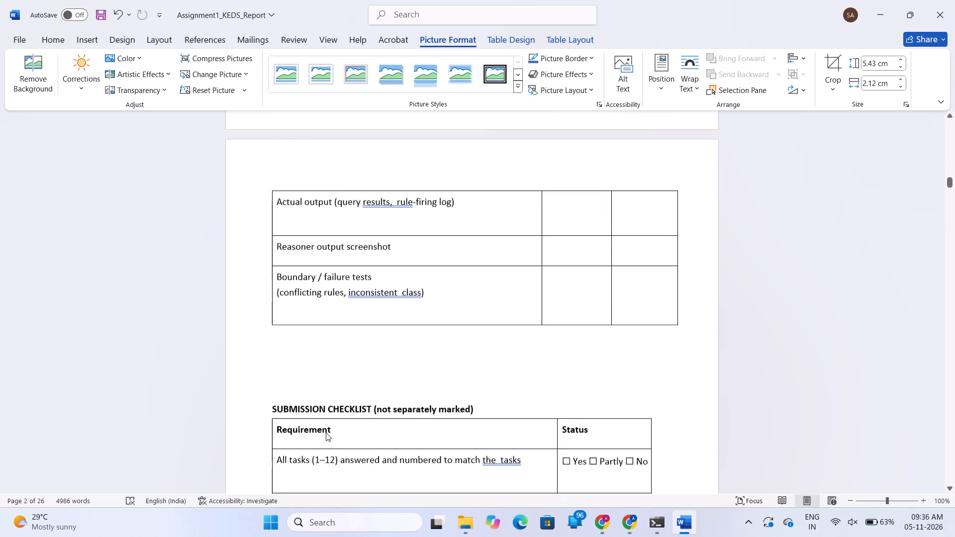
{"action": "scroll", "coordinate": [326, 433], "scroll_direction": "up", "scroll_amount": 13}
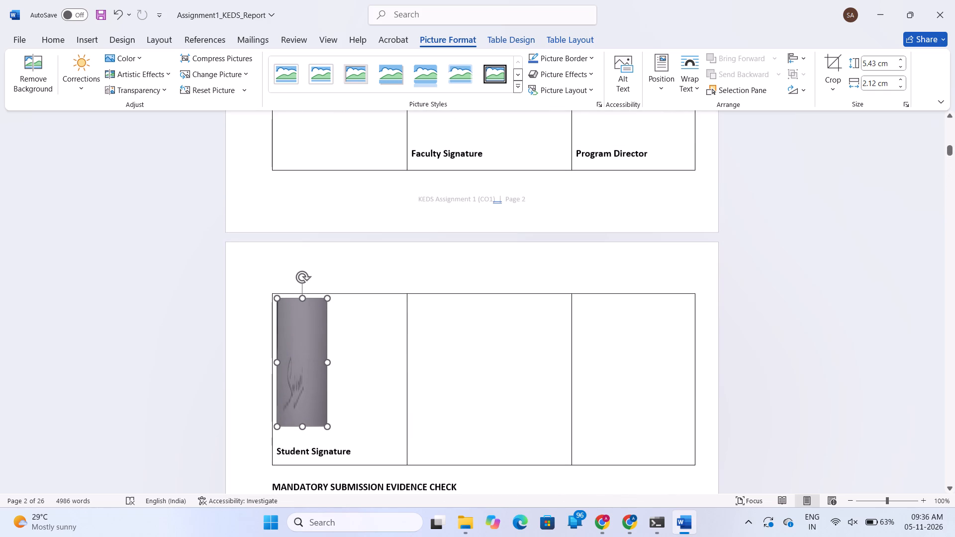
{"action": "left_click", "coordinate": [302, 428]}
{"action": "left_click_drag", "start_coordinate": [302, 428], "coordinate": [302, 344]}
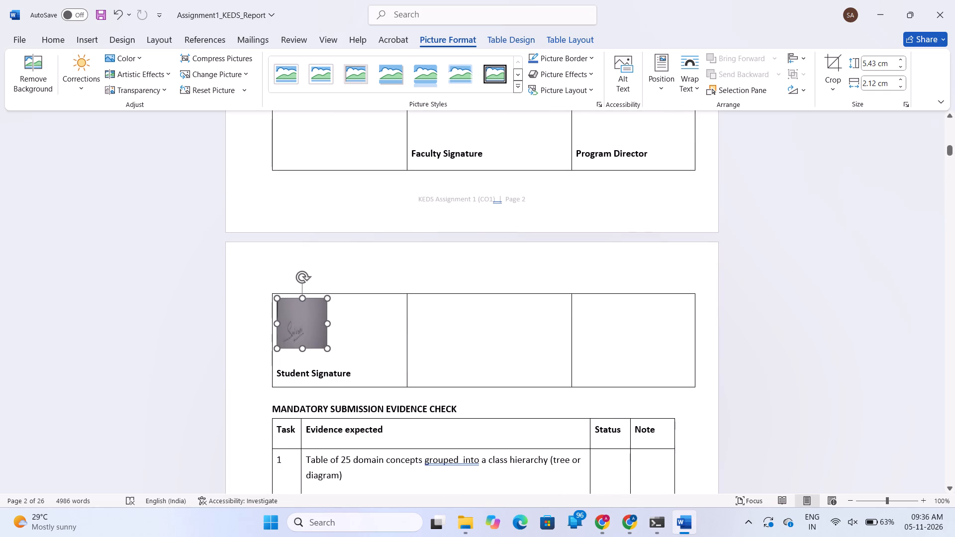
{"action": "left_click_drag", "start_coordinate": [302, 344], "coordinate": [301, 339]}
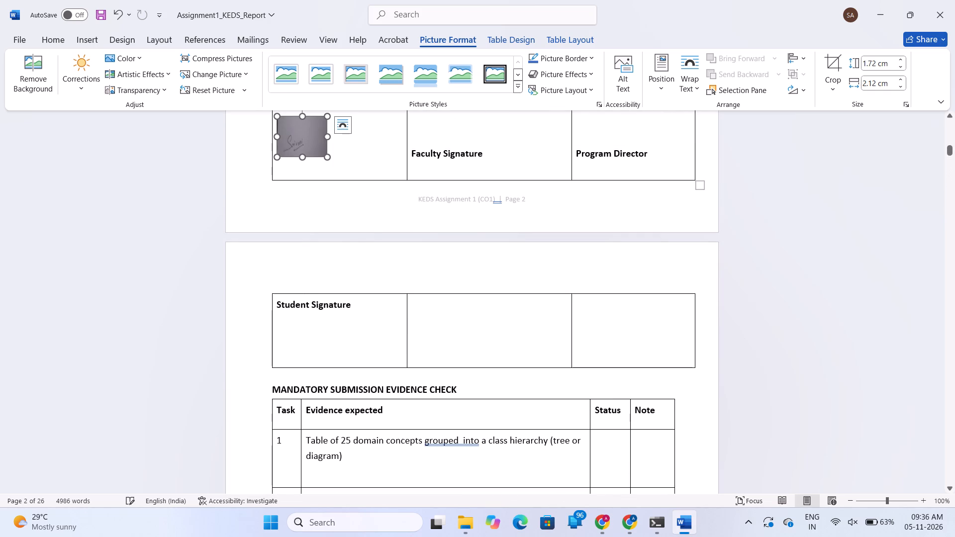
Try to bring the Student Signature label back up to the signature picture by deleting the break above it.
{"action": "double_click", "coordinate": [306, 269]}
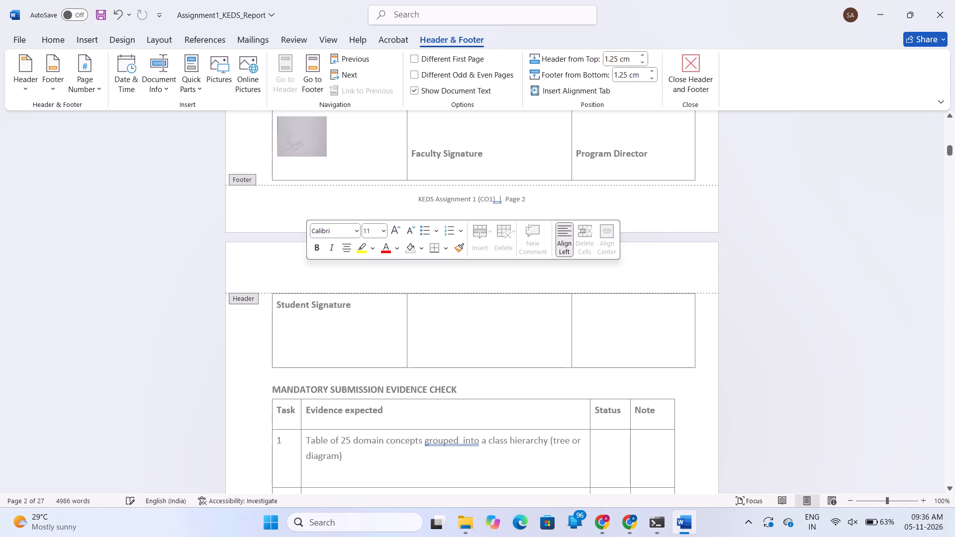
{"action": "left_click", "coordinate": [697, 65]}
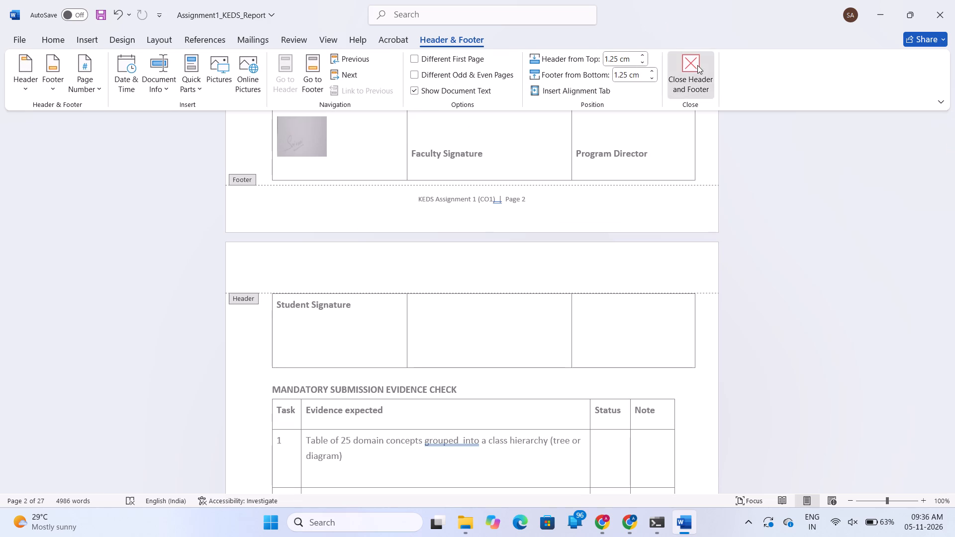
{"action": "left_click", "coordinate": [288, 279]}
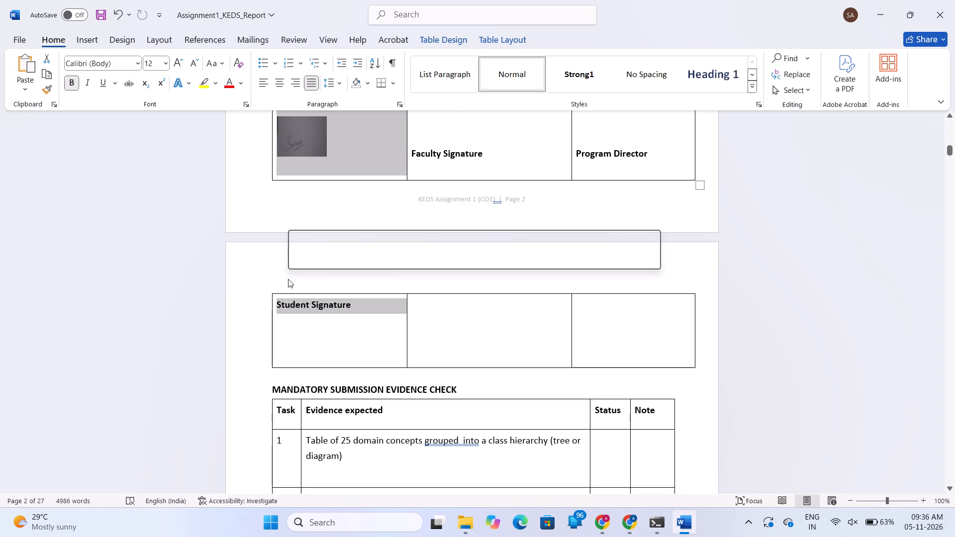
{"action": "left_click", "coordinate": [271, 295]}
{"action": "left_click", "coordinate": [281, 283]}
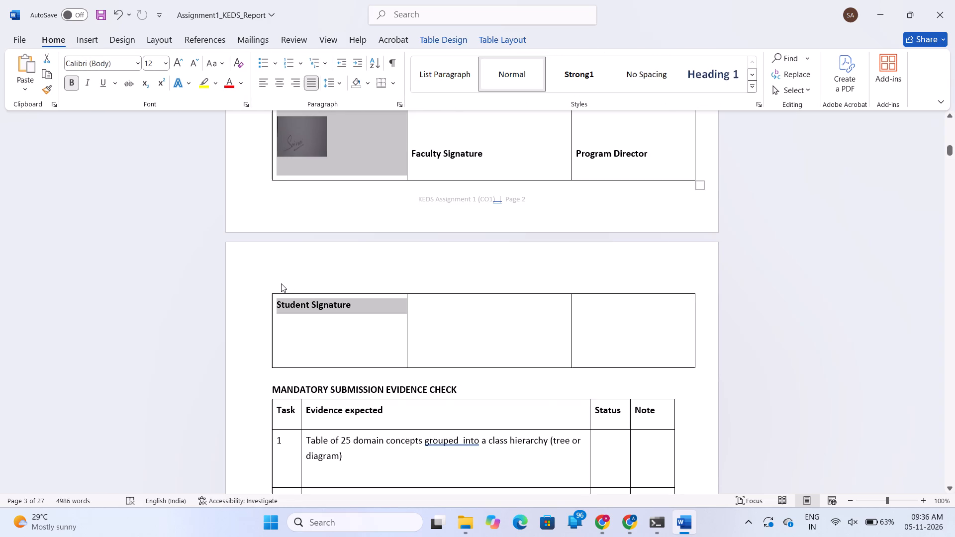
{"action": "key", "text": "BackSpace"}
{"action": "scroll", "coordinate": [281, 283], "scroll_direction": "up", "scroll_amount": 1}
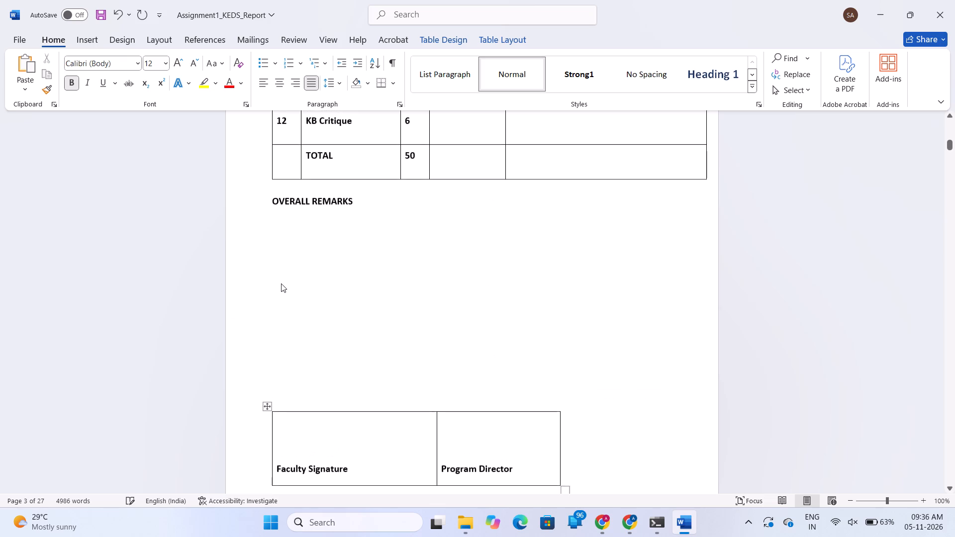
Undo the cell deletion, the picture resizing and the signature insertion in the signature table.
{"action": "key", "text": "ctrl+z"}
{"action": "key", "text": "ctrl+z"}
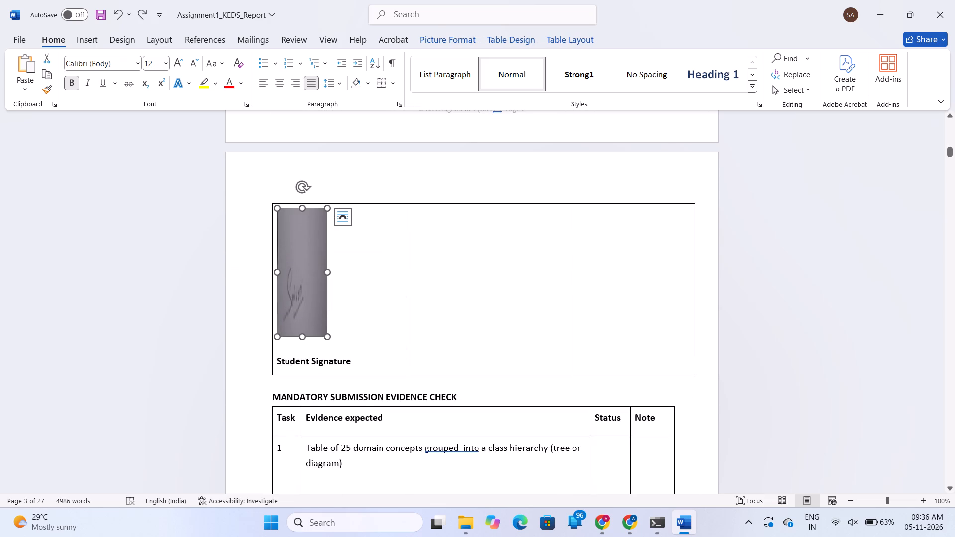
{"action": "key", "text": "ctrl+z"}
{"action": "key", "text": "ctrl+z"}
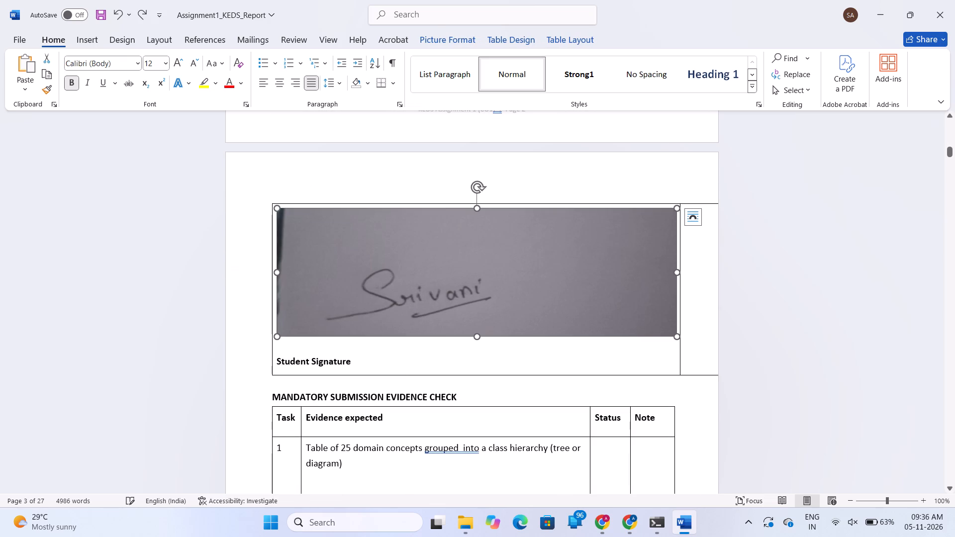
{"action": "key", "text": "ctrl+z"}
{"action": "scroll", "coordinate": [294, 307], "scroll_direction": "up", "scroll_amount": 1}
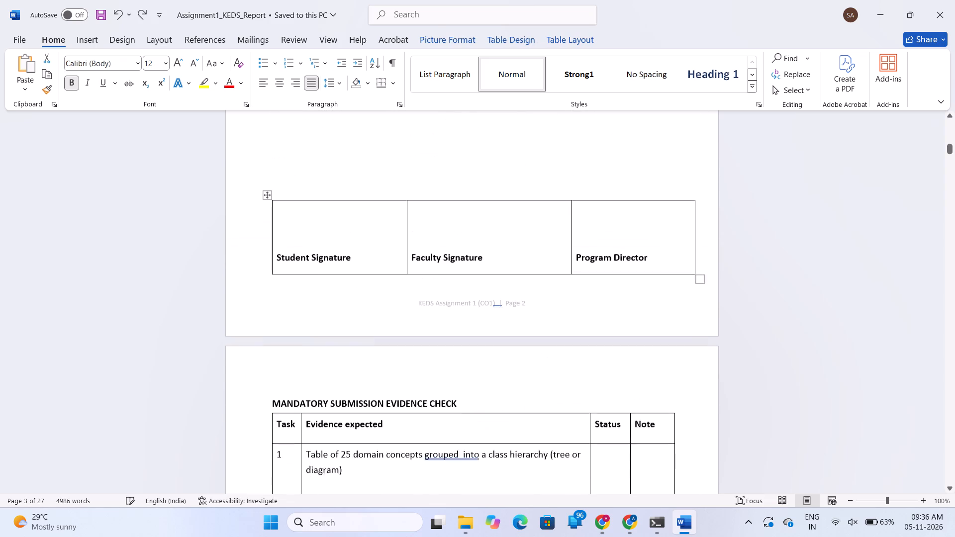
Delete the extra blank lines between the OVERALL REMARKS heading and the signature table.
{"action": "scroll", "coordinate": [294, 307], "scroll_direction": "up", "scroll_amount": 1}
{"action": "scroll", "coordinate": [330, 232], "scroll_direction": "up", "scroll_amount": 1}
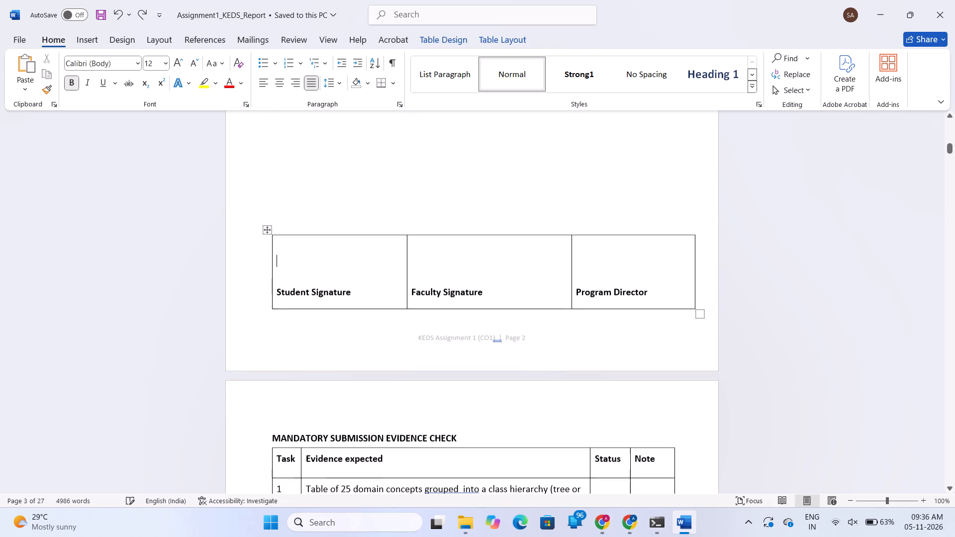
{"action": "scroll", "coordinate": [330, 232], "scroll_direction": "up", "scroll_amount": 2}
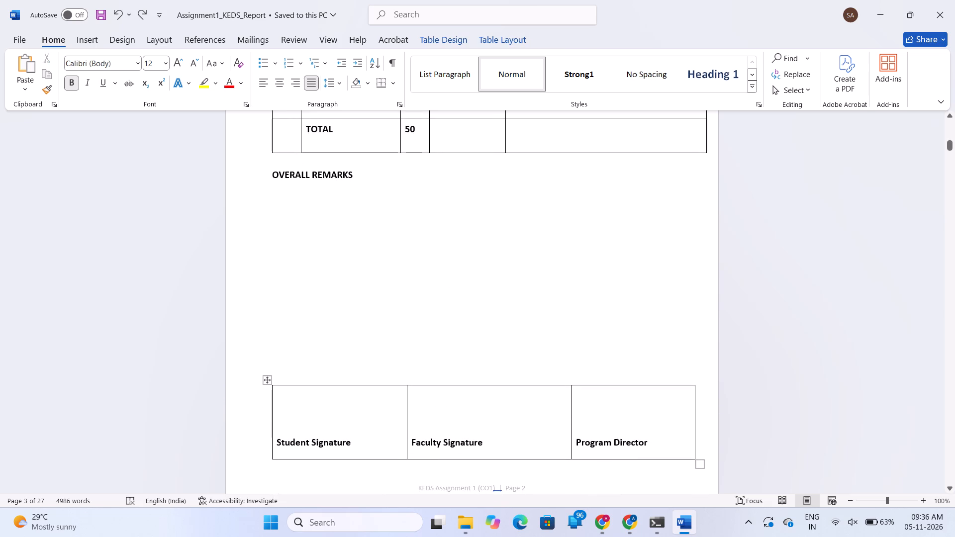
{"action": "left_click", "coordinate": [294, 359]}
{"action": "key", "text": "BackSpace"}
{"action": "key", "text": "BackSpace"}
{"action": "key", "text": "BackSpace"}
{"action": "key", "text": "BackSpace"}
{"action": "key", "text": "BackSpace"}
{"action": "key", "text": "BackSpace"}
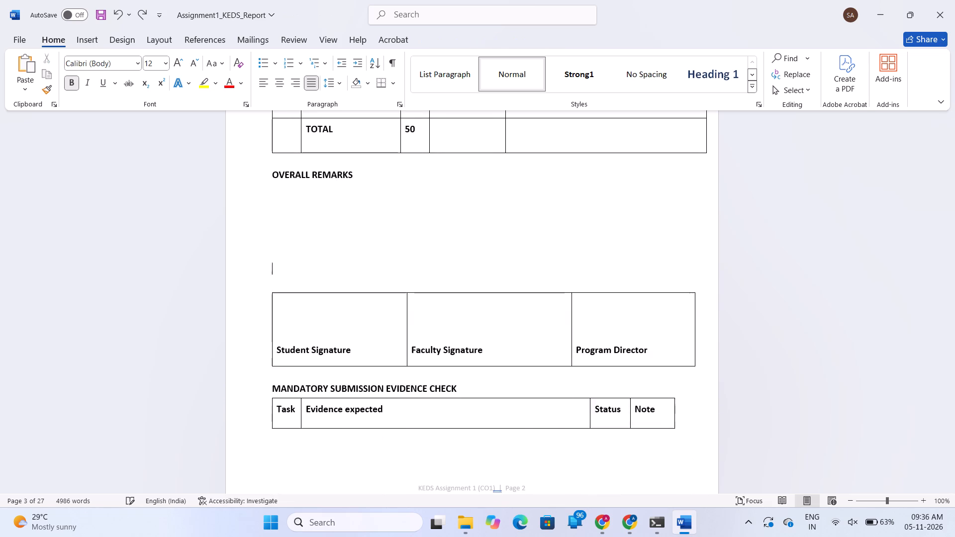
{"action": "key", "text": "BackSpace"}
{"action": "key", "text": "BackSpace"}
{"action": "key", "text": "BackSpace"}
{"action": "key", "text": "BackSpace"}
{"action": "key", "text": "BackSpace"}
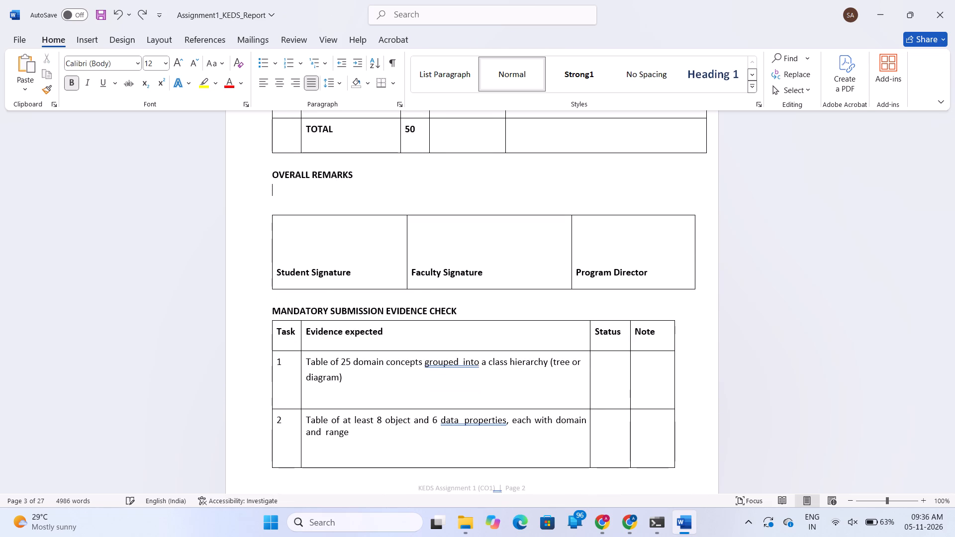
Insert four blank lines above the ONTOLOGY & RULE EVIDENCE CHAIN heading to push it and its table onto the next page.
{"action": "scroll", "coordinate": [429, 468], "scroll_direction": "down", "scroll_amount": 6}
{"action": "scroll", "coordinate": [429, 468], "scroll_direction": "up", "scroll_amount": 1}
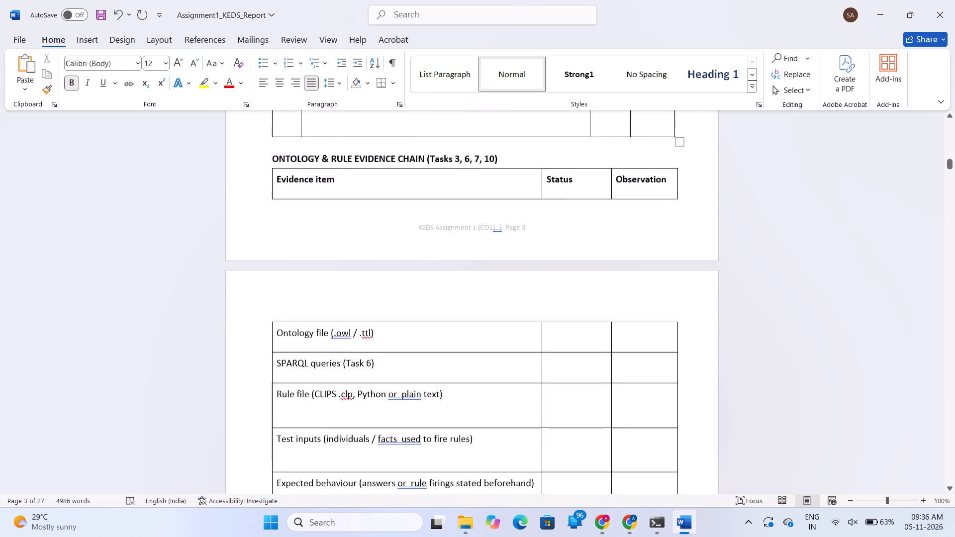
{"action": "scroll", "coordinate": [429, 468], "scroll_direction": "up", "scroll_amount": 1}
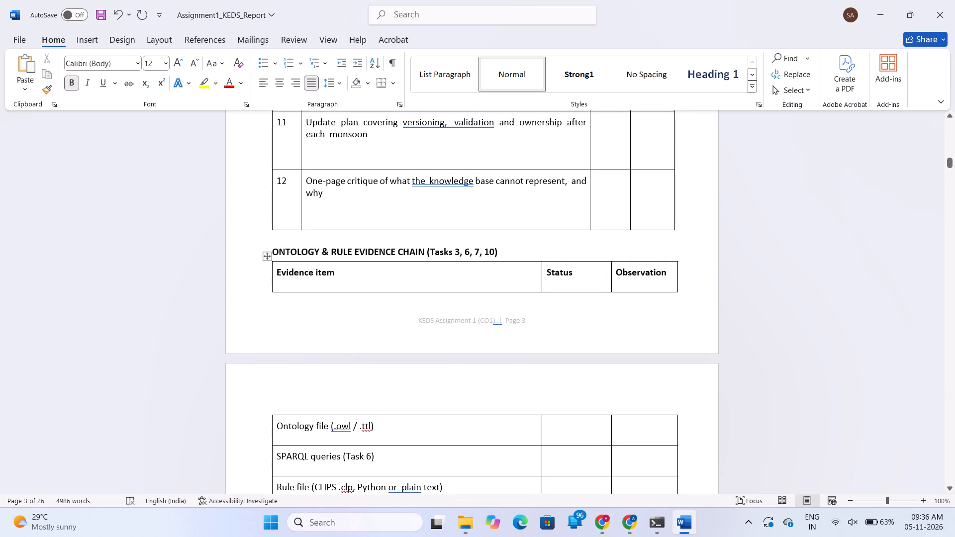
{"action": "left_click", "coordinate": [291, 239]}
{"action": "key", "text": "Return"}
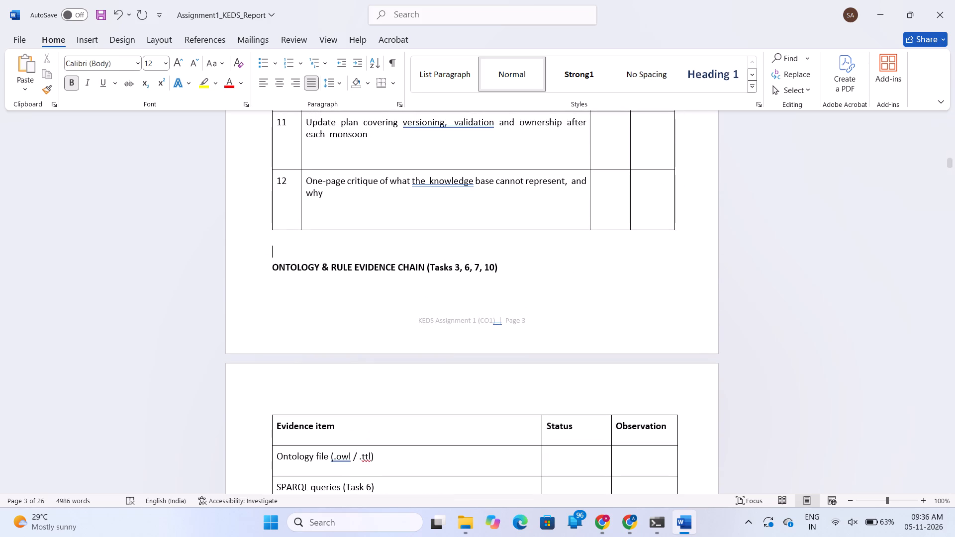
{"action": "key", "text": "Return"}
{"action": "key", "text": "Return"}
{"action": "key", "text": "Return"}
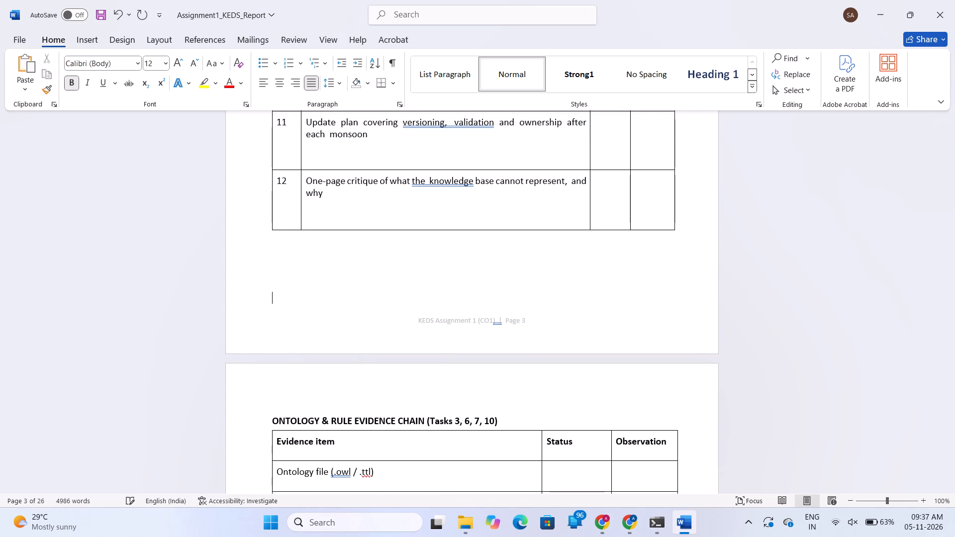
Insert eight blank lines below the submission checklist table to push the Knowledge Engineering and Data Science title block toward the next page.
{"action": "scroll", "coordinate": [429, 207], "scroll_direction": "down", "scroll_amount": 2}
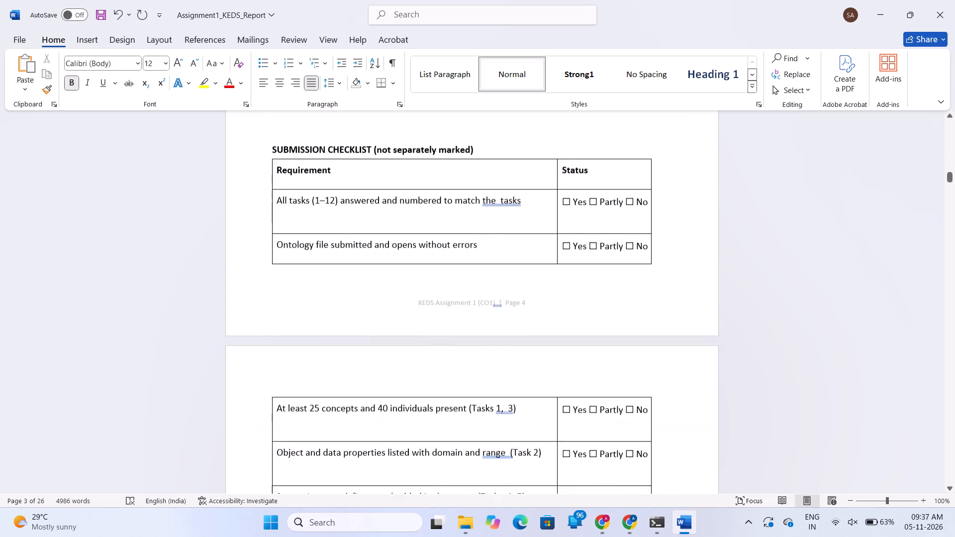
{"action": "scroll", "coordinate": [429, 207], "scroll_direction": "down", "scroll_amount": 4}
{"action": "scroll", "coordinate": [429, 207], "scroll_direction": "up", "scroll_amount": 7}
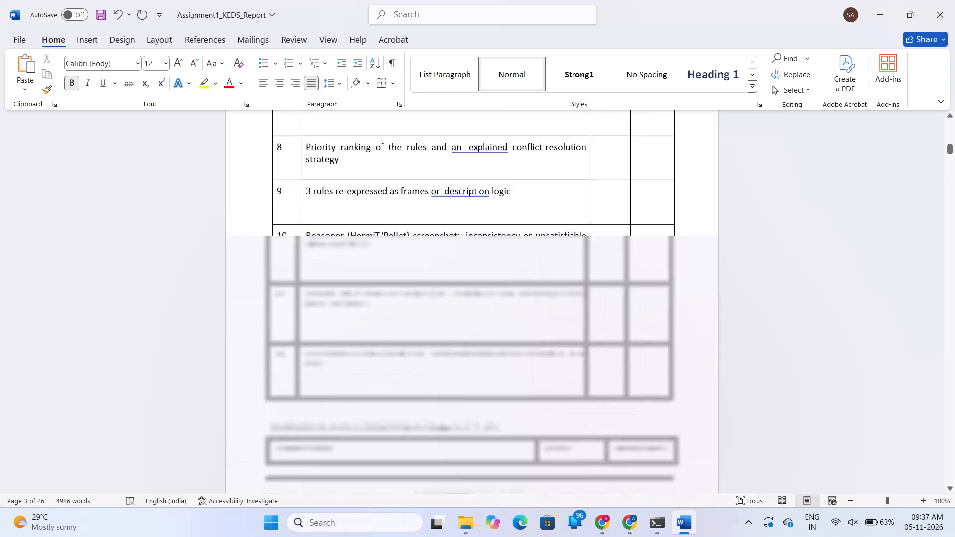
{"action": "scroll", "coordinate": [429, 207], "scroll_direction": "down", "scroll_amount": 14}
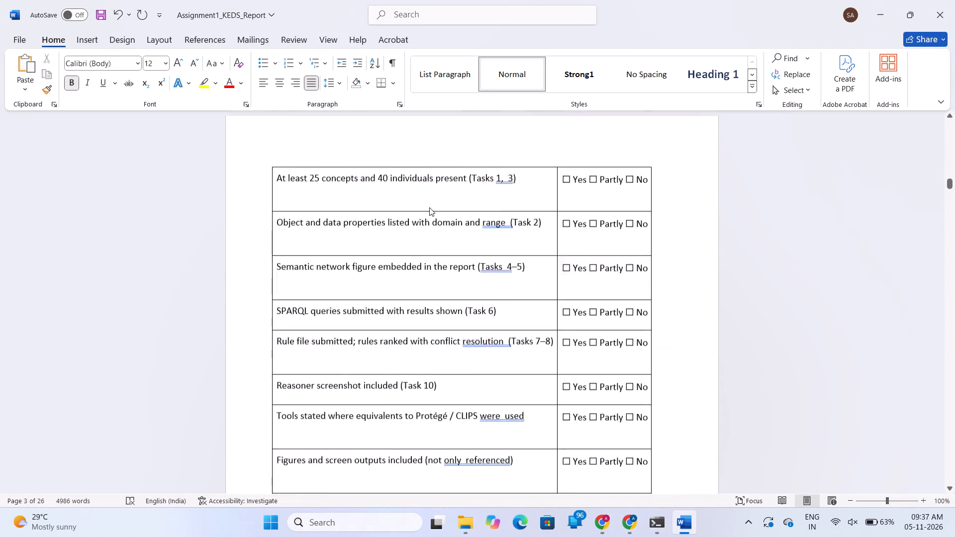
{"action": "scroll", "coordinate": [429, 207], "scroll_direction": "down", "scroll_amount": 1}
{"action": "left_click", "coordinate": [394, 283]}
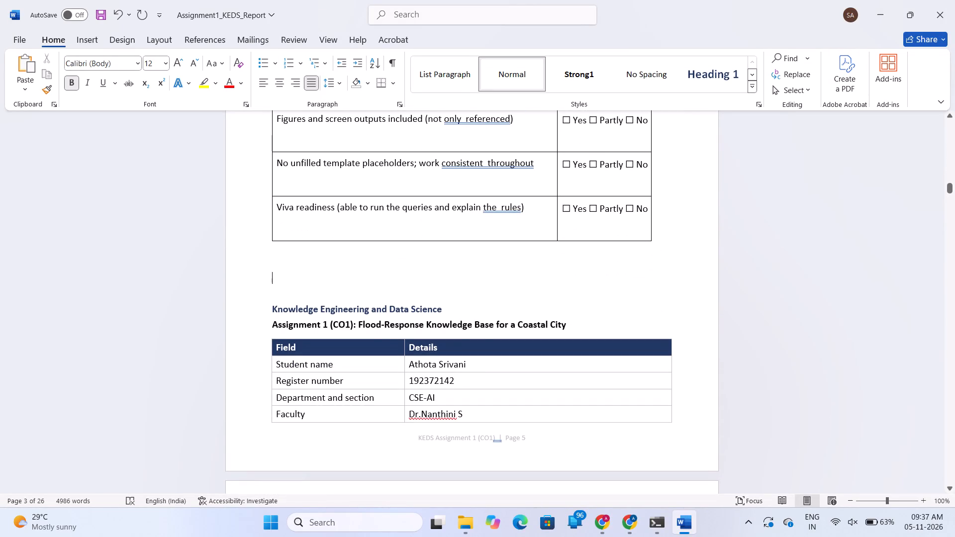
{"action": "key", "text": "Return"}
{"action": "key", "text": "Return"}
{"action": "key", "text": "Return"}
{"action": "key", "text": "Return"}
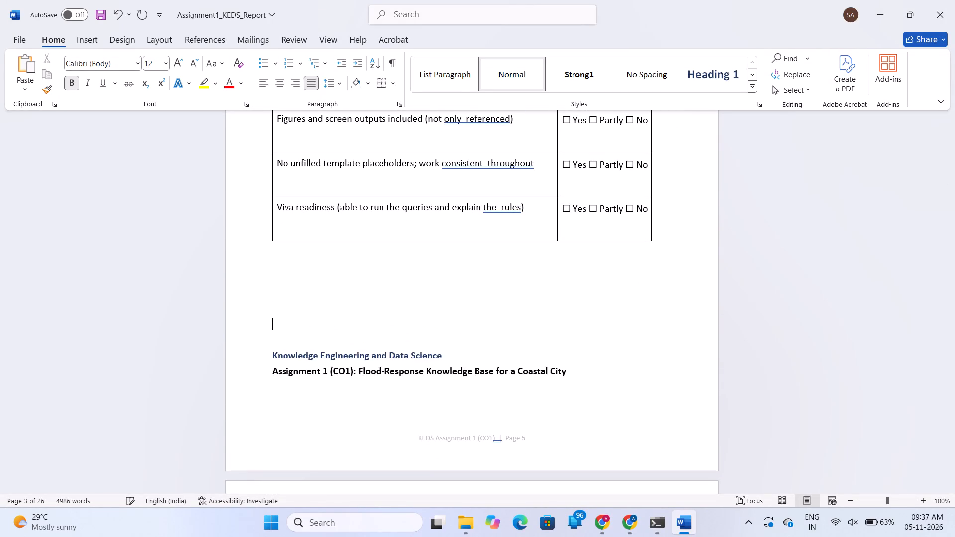
{"action": "key", "text": "Return"}
{"action": "key", "text": "Return"}
{"action": "key", "text": "Return"}
{"action": "key", "text": "Return"}
Delete one blank line above the Department of Computer Science and Engineering heading on the first page.
{"action": "scroll", "coordinate": [445, 223], "scroll_direction": "up", "scroll_amount": 9}
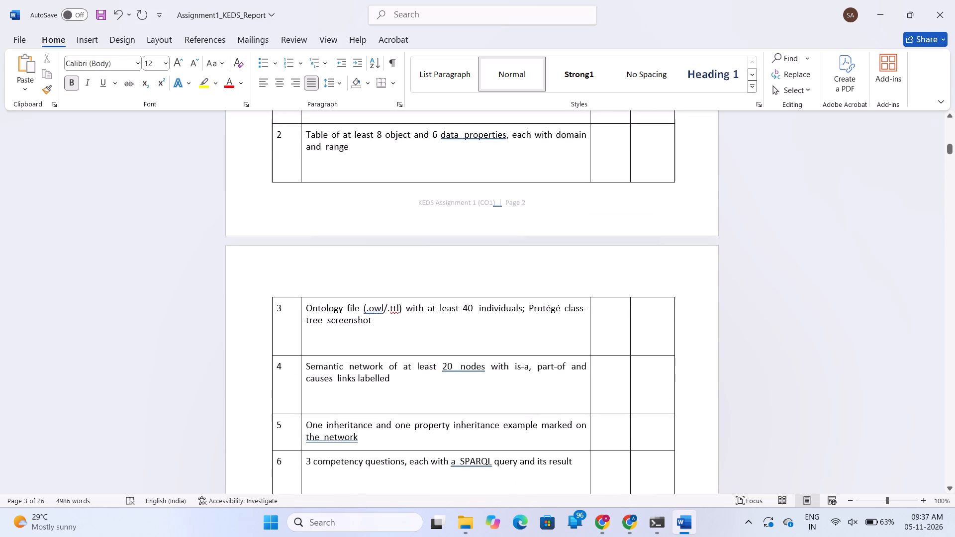
{"action": "scroll", "coordinate": [445, 223], "scroll_direction": "up", "scroll_amount": 1}
{"action": "scroll", "coordinate": [390, 237], "scroll_direction": "up", "scroll_amount": 3}
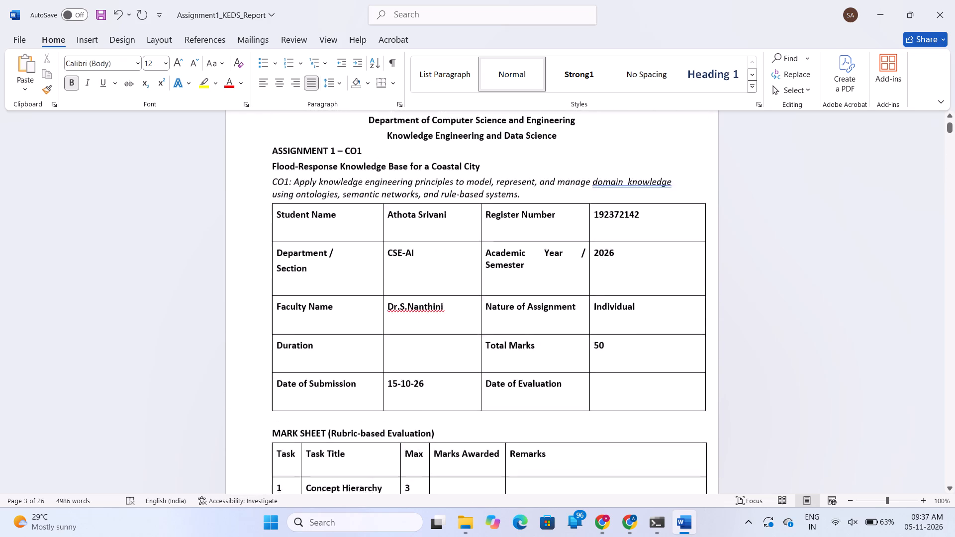
{"action": "scroll", "coordinate": [390, 237], "scroll_direction": "up", "scroll_amount": 4}
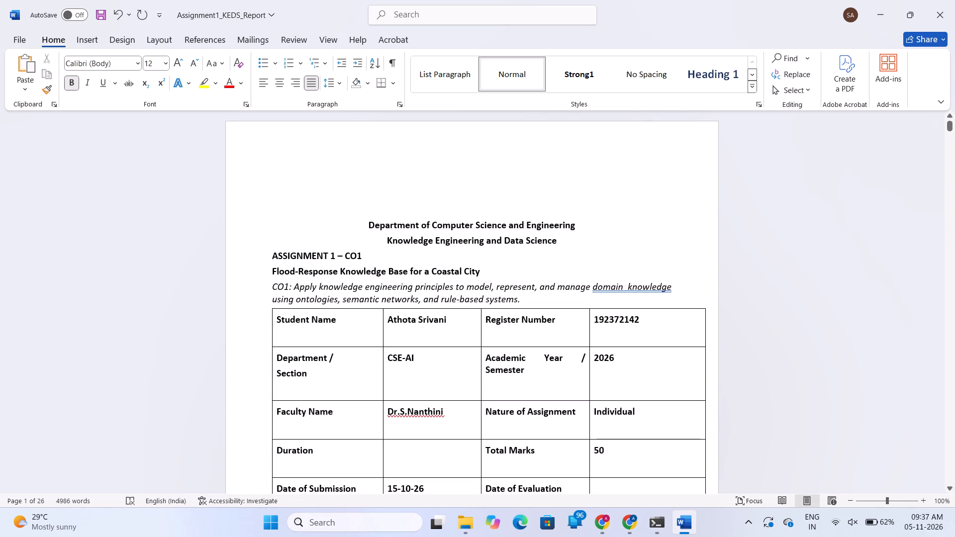
{"action": "left_click", "coordinate": [406, 198]}
{"action": "key", "text": "BackSpace"}
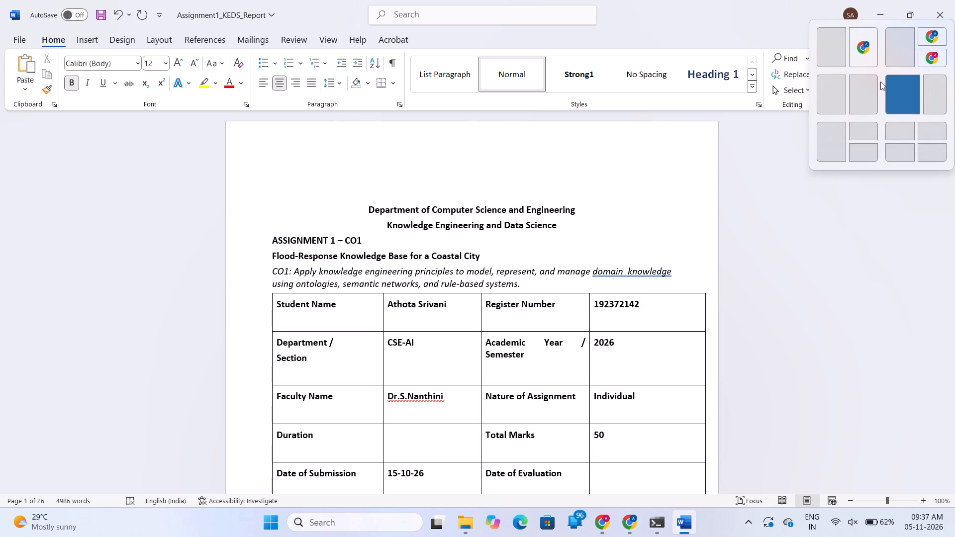
Arrange the Downloads folder window and the Classroom browser window side by side, with a new browser tab open.
{"action": "left_click", "coordinate": [872, 88]}
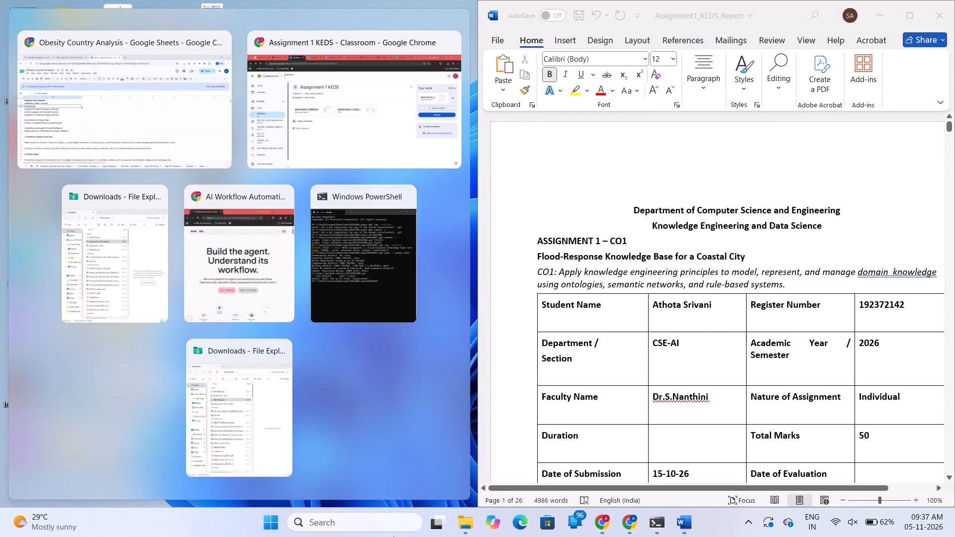
{"action": "left_click", "coordinate": [431, 467]}
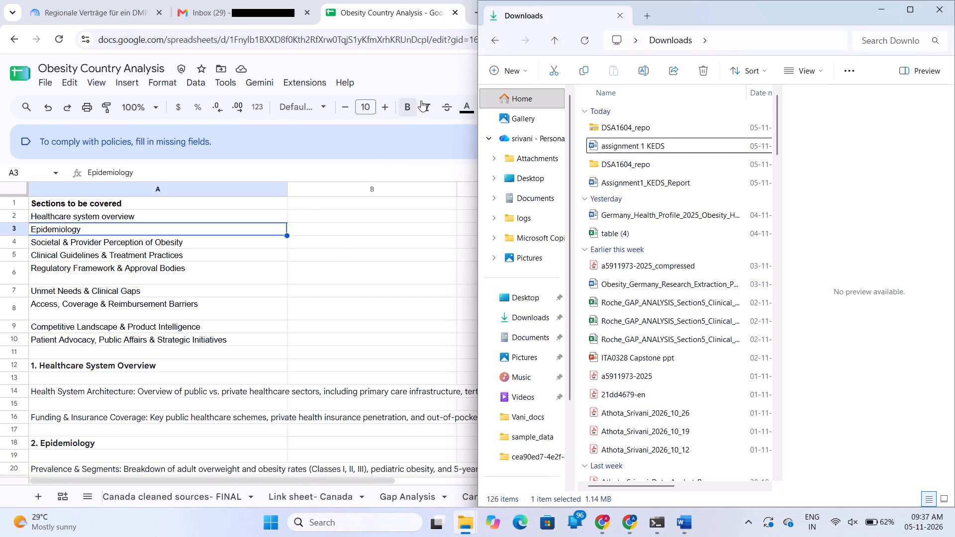
{"action": "left_click", "coordinate": [418, 73]}
{"action": "left_click", "coordinate": [889, 2]}
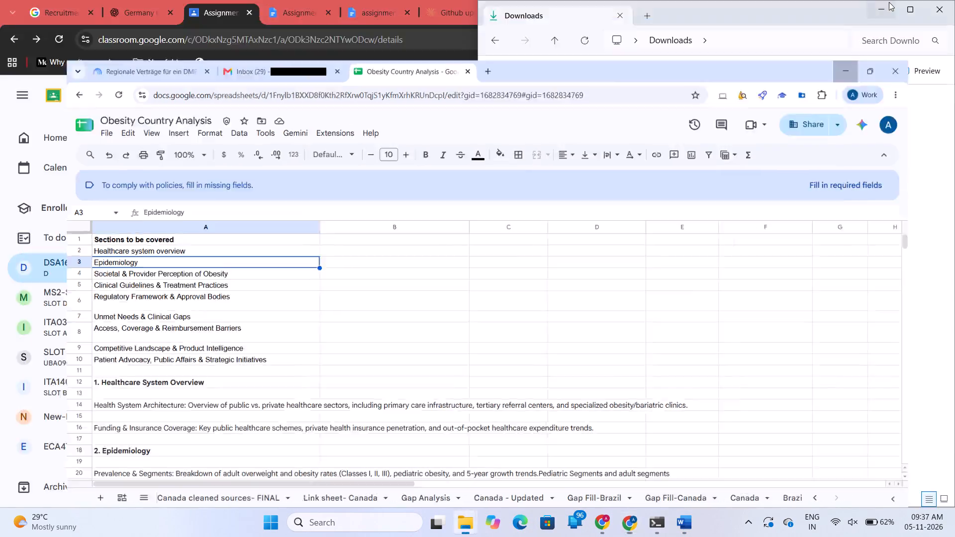
{"action": "left_click", "coordinate": [310, 368]}
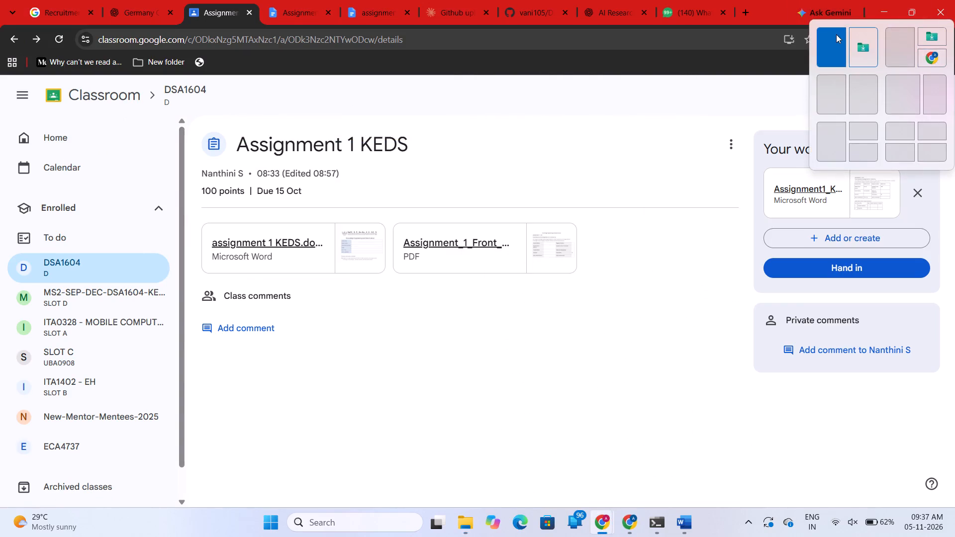
{"action": "left_click", "coordinate": [836, 34]}
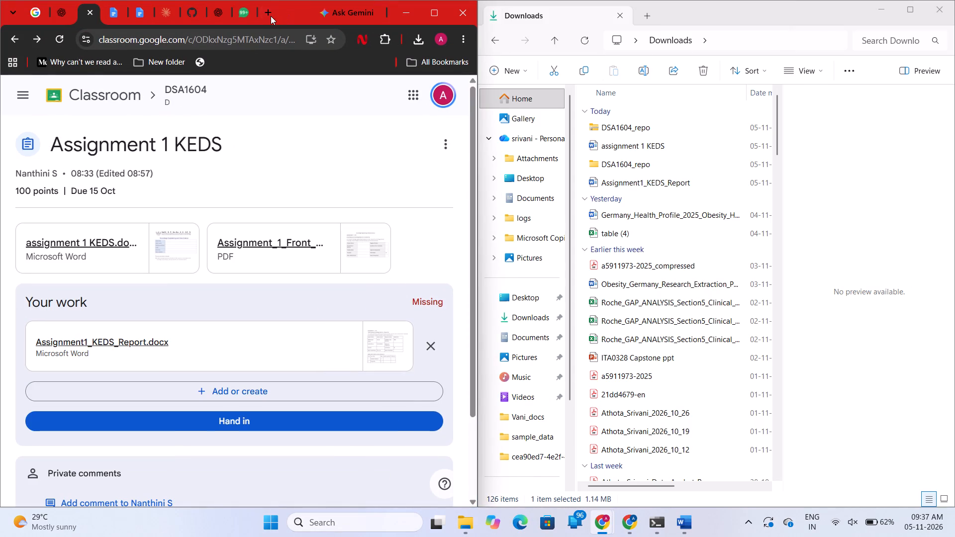
{"action": "left_click", "coordinate": [270, 16]}
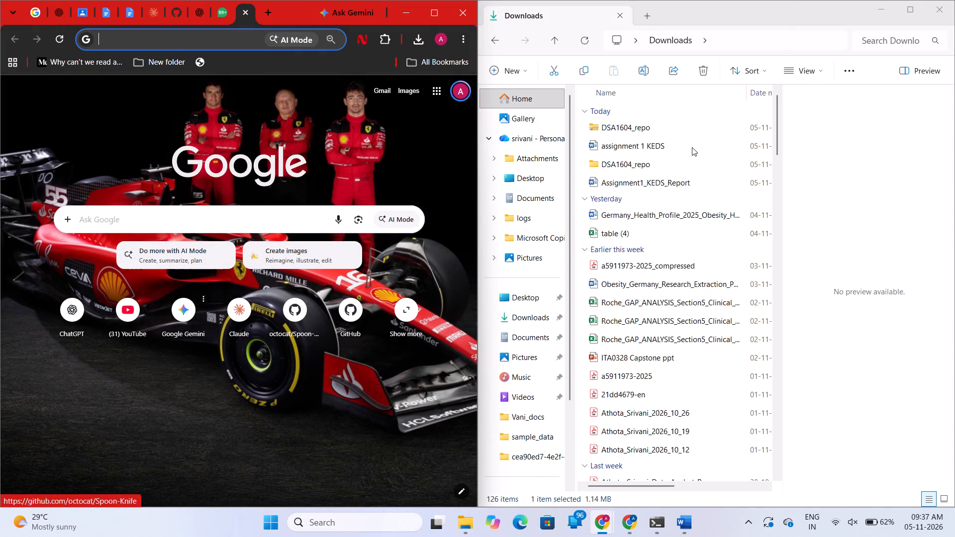
{"action": "left_click", "coordinate": [879, 7]}
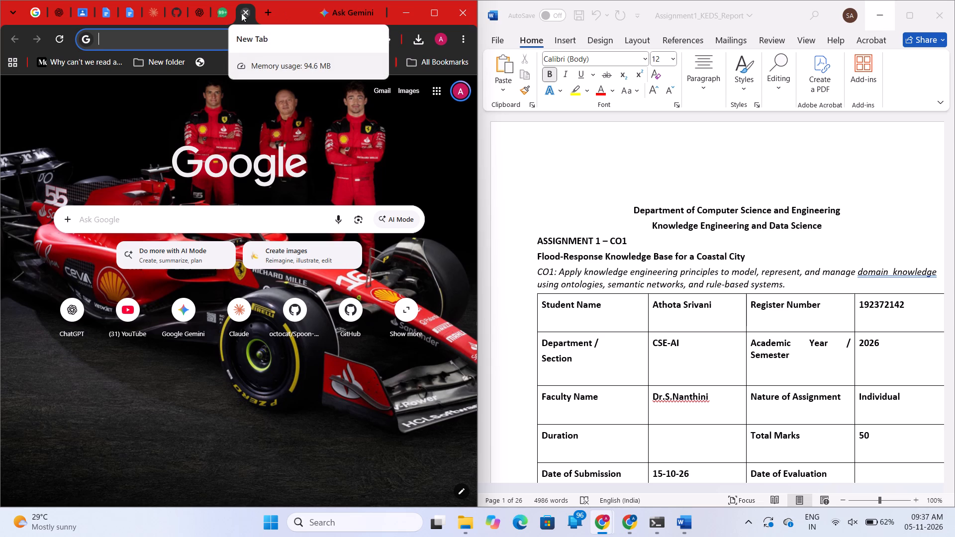
{"action": "left_click", "coordinate": [468, 532]}
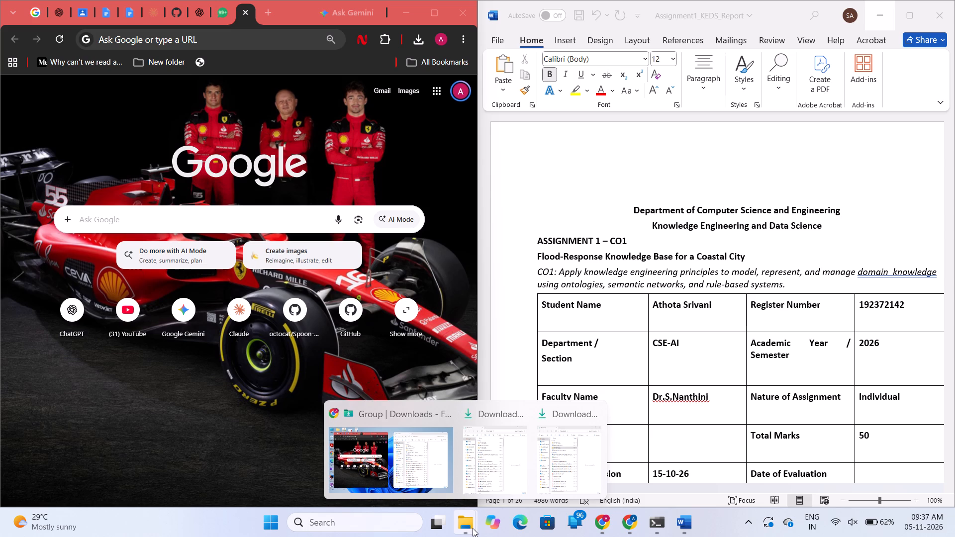
{"action": "left_click", "coordinate": [442, 484]}
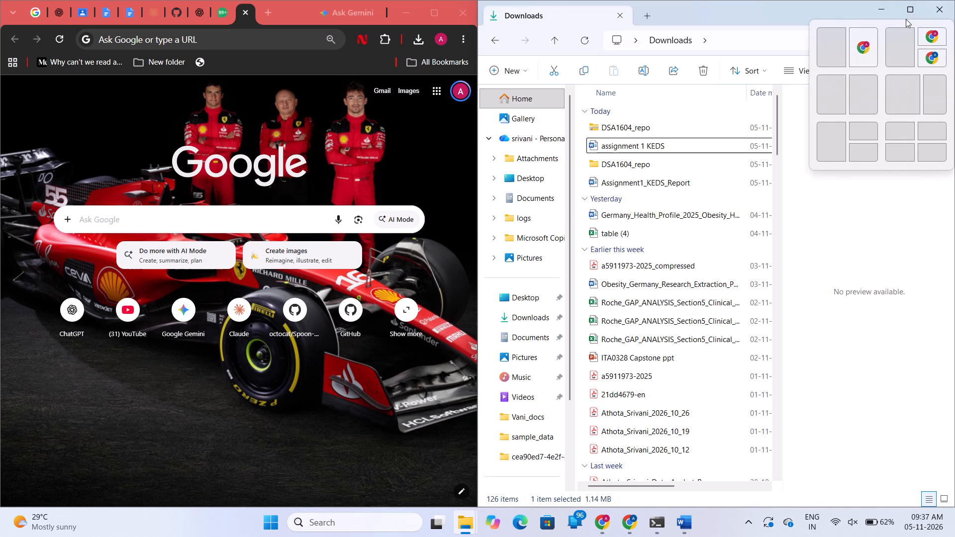
{"action": "left_click", "coordinate": [828, 51]}
Look through the Downloads folder, switch to the Documents folder, and open the AM-Onepagewriteup PDF.
{"action": "scroll", "coordinate": [158, 421], "scroll_direction": "down", "scroll_amount": 1}
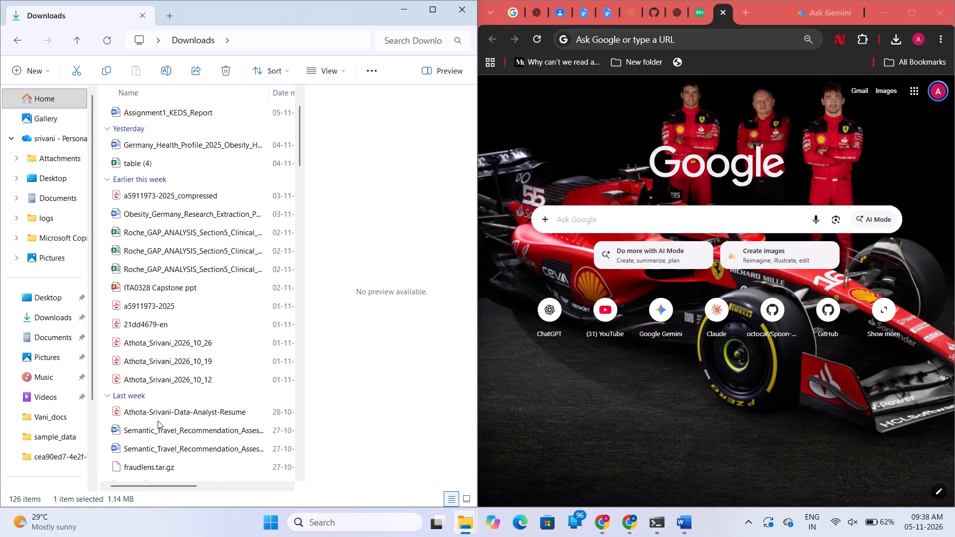
{"action": "scroll", "coordinate": [158, 421], "scroll_direction": "down", "scroll_amount": 2}
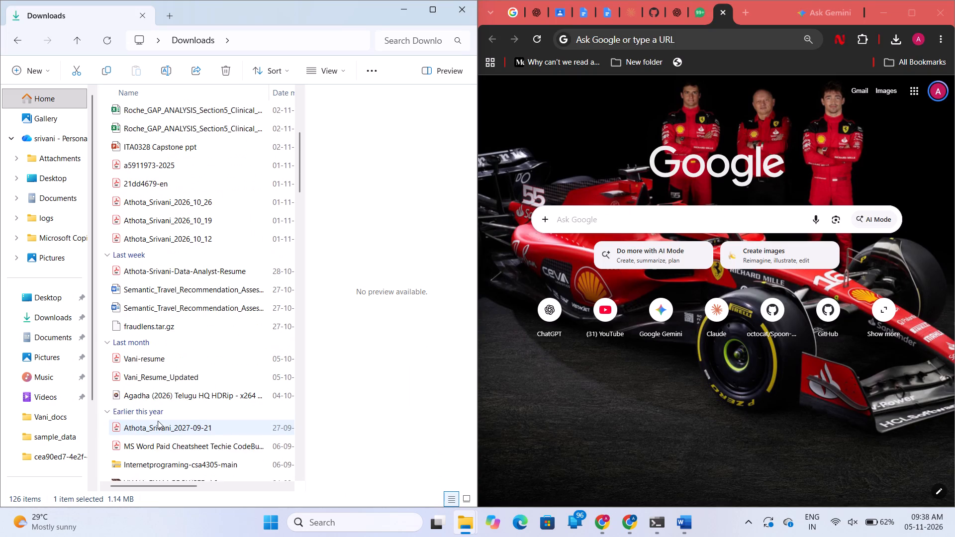
{"action": "scroll", "coordinate": [158, 421], "scroll_direction": "down", "scroll_amount": 1}
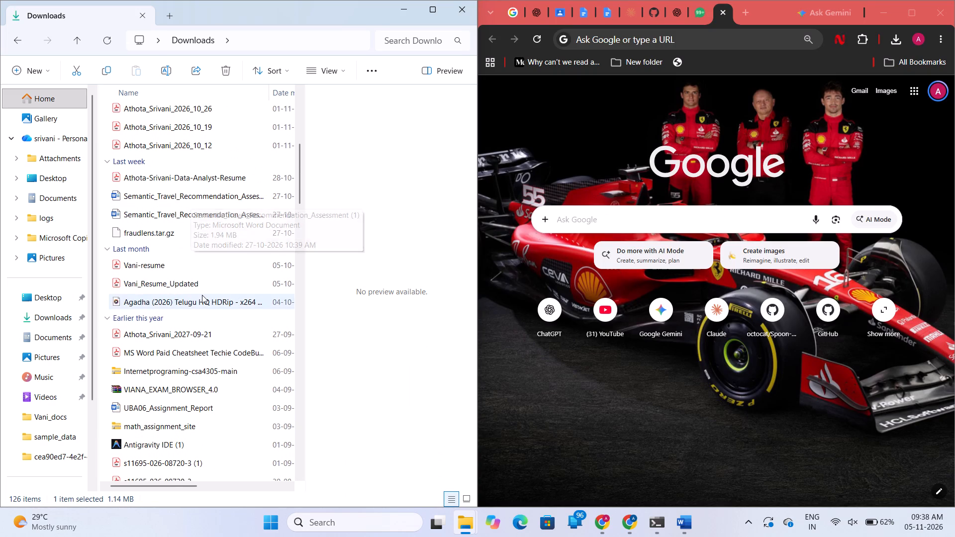
{"action": "scroll", "coordinate": [202, 295], "scroll_direction": "down", "scroll_amount": 2}
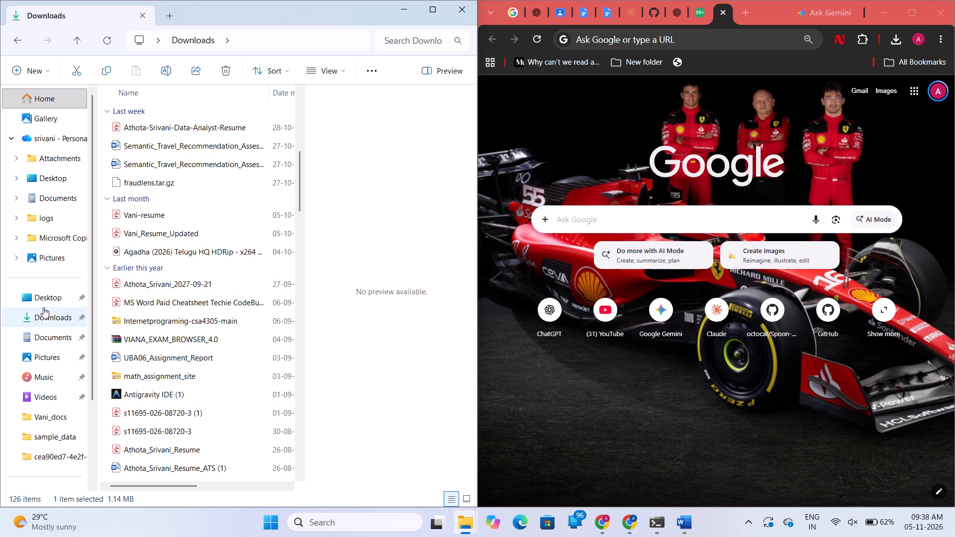
{"action": "double_click", "coordinate": [61, 194]}
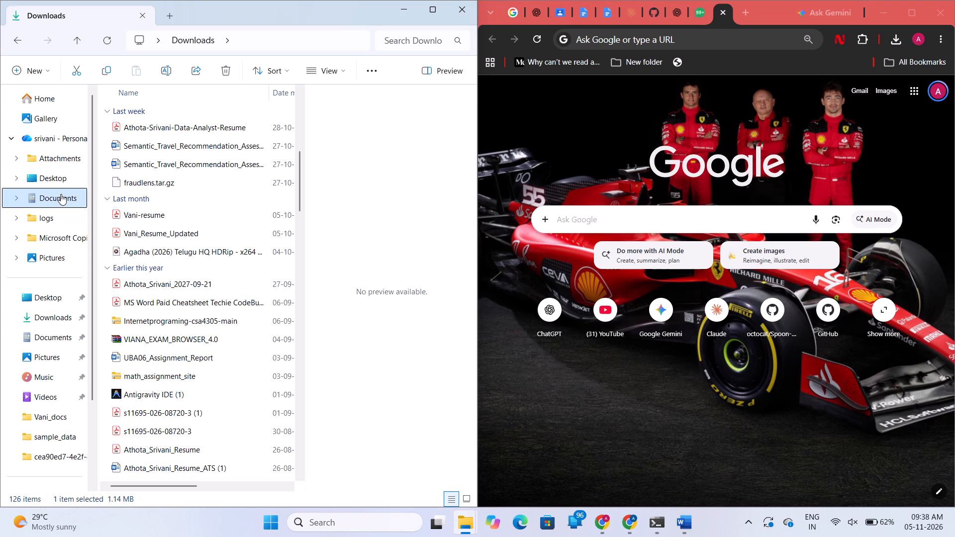
{"action": "scroll", "coordinate": [153, 301], "scroll_direction": "down", "scroll_amount": 1}
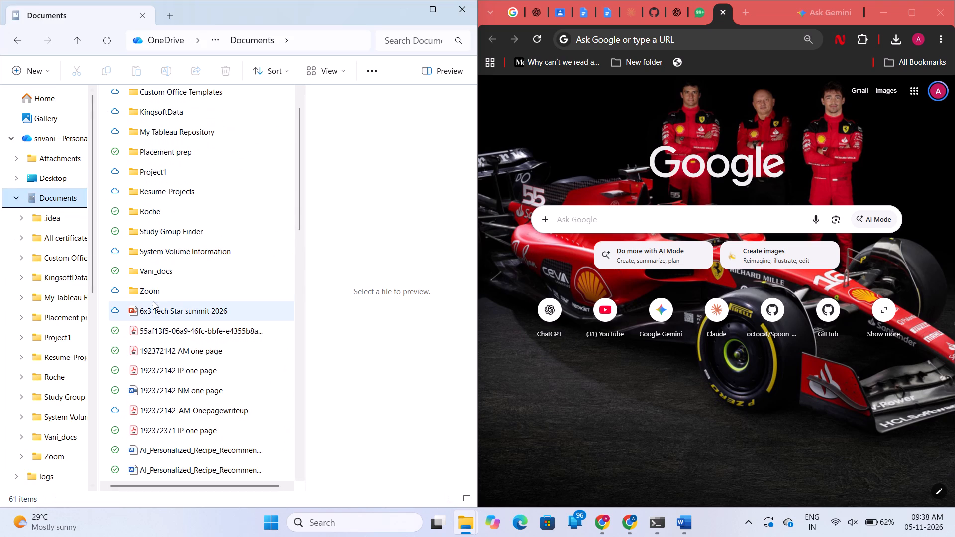
{"action": "scroll", "coordinate": [153, 301], "scroll_direction": "down", "scroll_amount": 1}
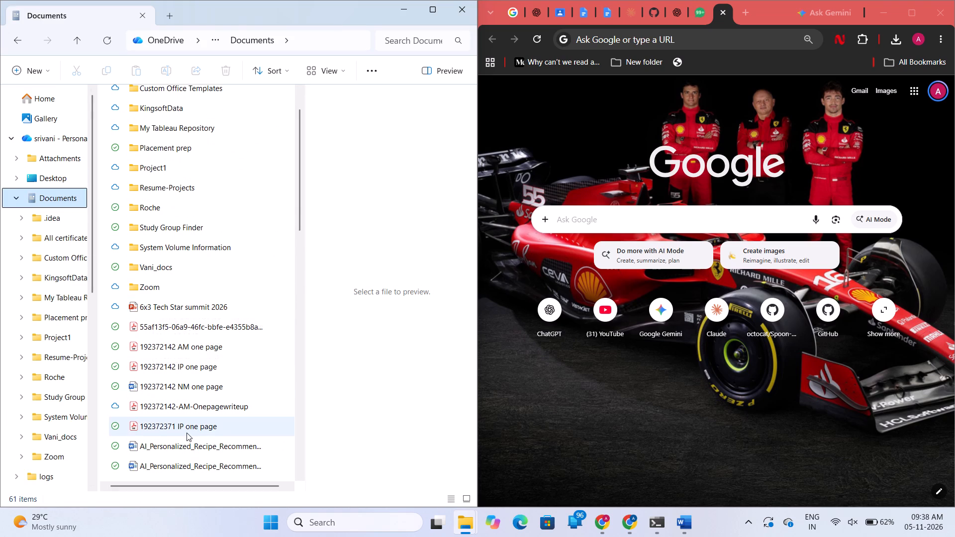
{"action": "double_click", "coordinate": [217, 413]}
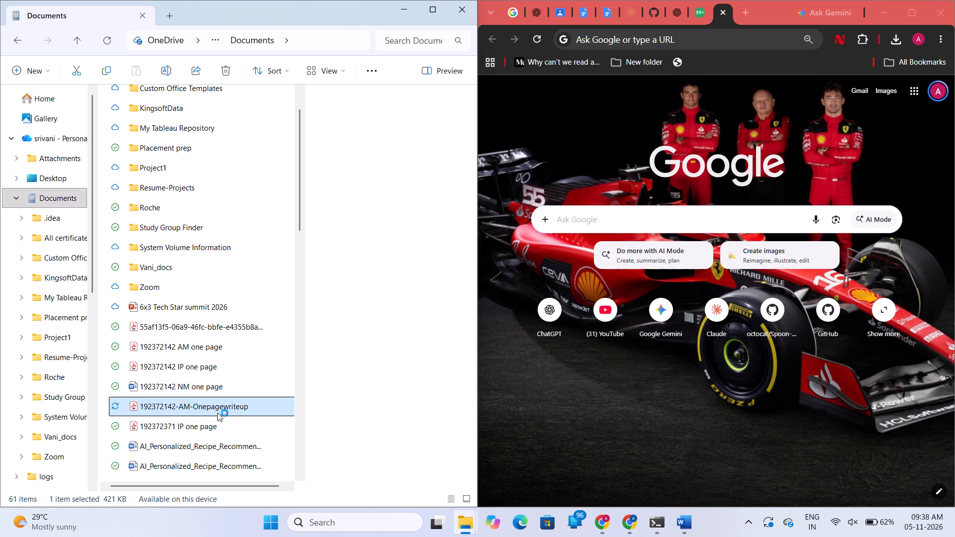
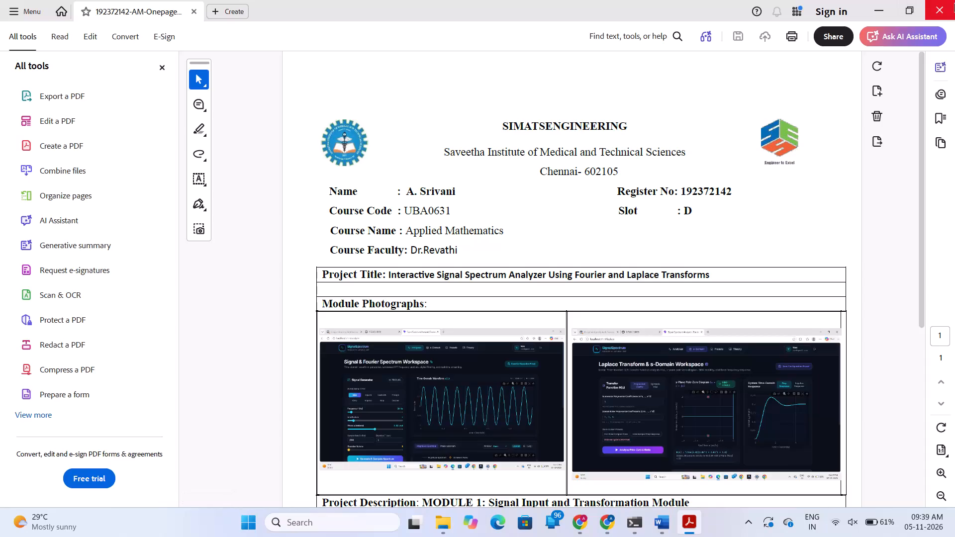
Close the PDF, open the Applied Capstone ppt (5) (1) presentation from Documents, and copy the SIMATS logo banner on its title slide.
{"action": "left_click", "coordinate": [954, 4]}
{"action": "scroll", "coordinate": [232, 401], "scroll_direction": "down", "scroll_amount": 1}
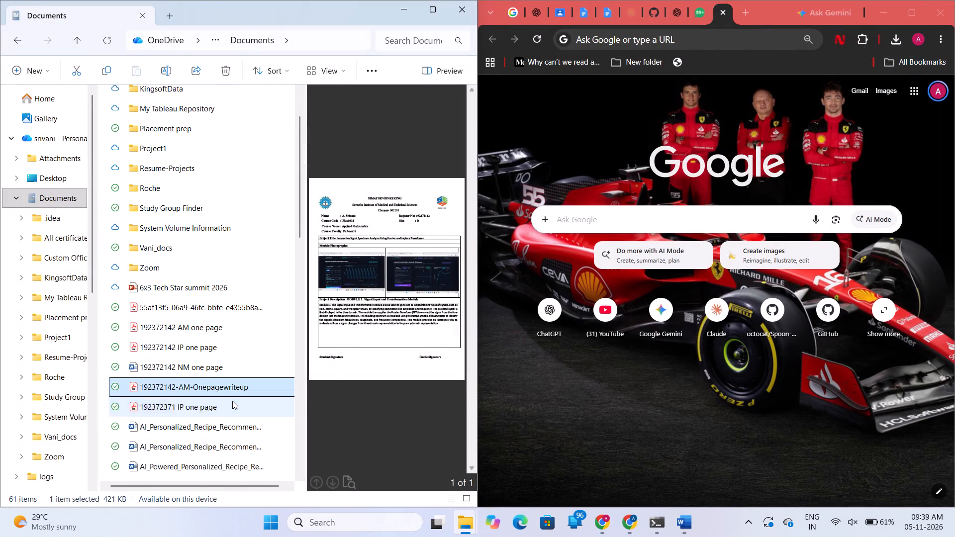
{"action": "scroll", "coordinate": [232, 401], "scroll_direction": "down", "scroll_amount": 2}
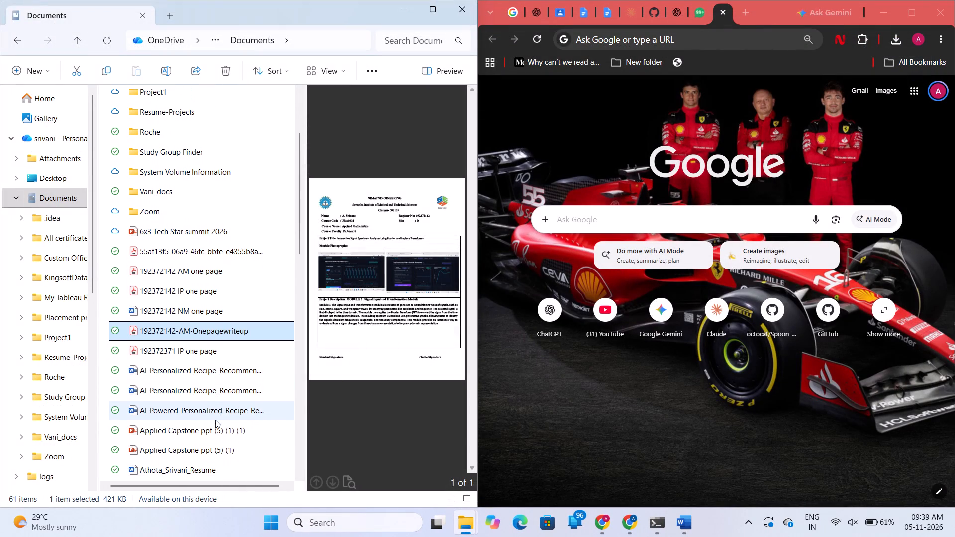
{"action": "double_click", "coordinate": [191, 450]}
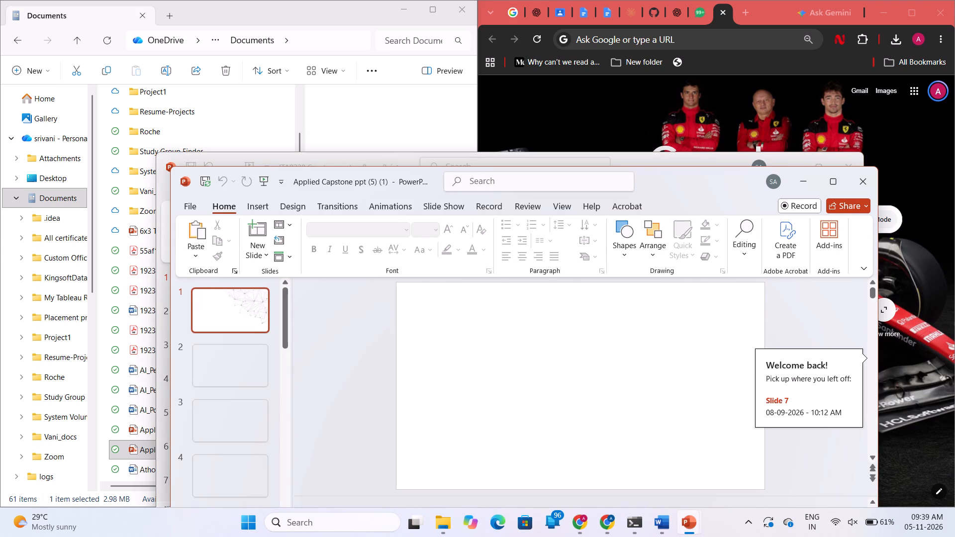
{"action": "left_click", "coordinate": [536, 314]}
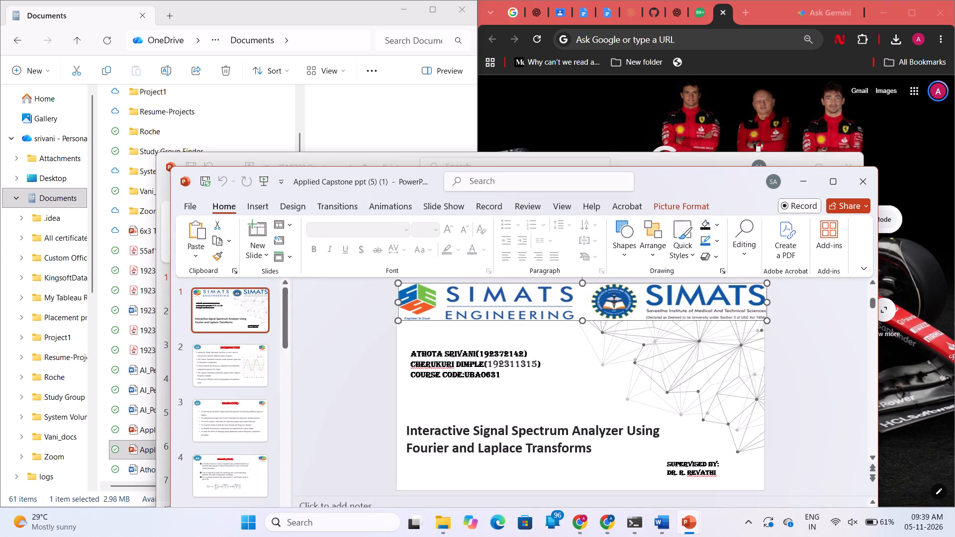
{"action": "key", "text": "ctrl+c"}
Switch back to the Assignment1_KEDS_Report document and paste the logo banner above the Department of Computer Science and Engineering heading.
{"action": "left_click", "coordinate": [445, 535]}
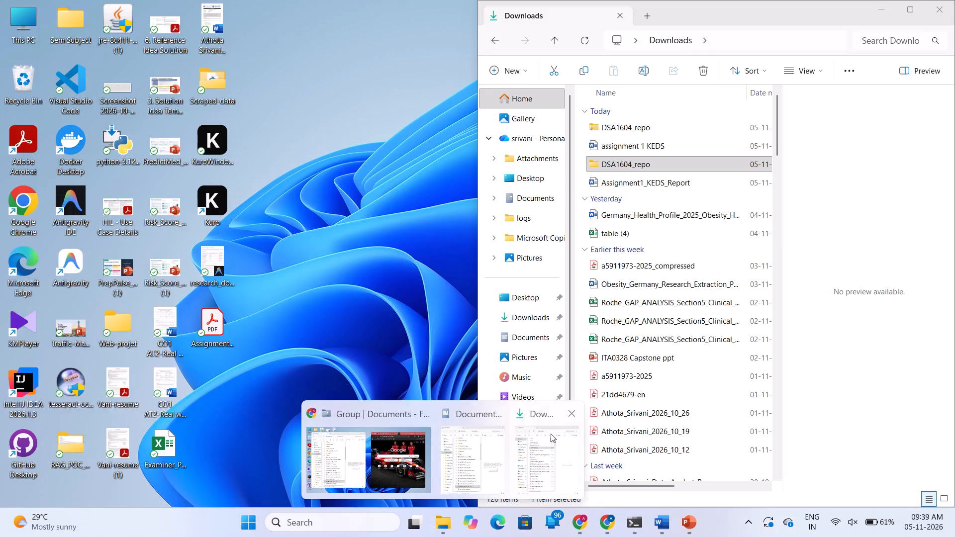
{"action": "left_click", "coordinate": [879, 14]}
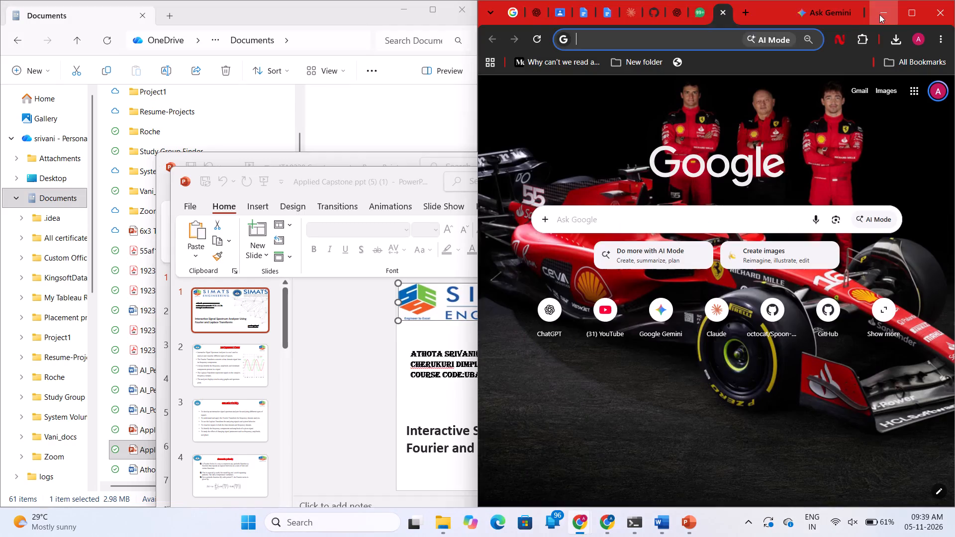
{"action": "left_click", "coordinate": [801, 190]}
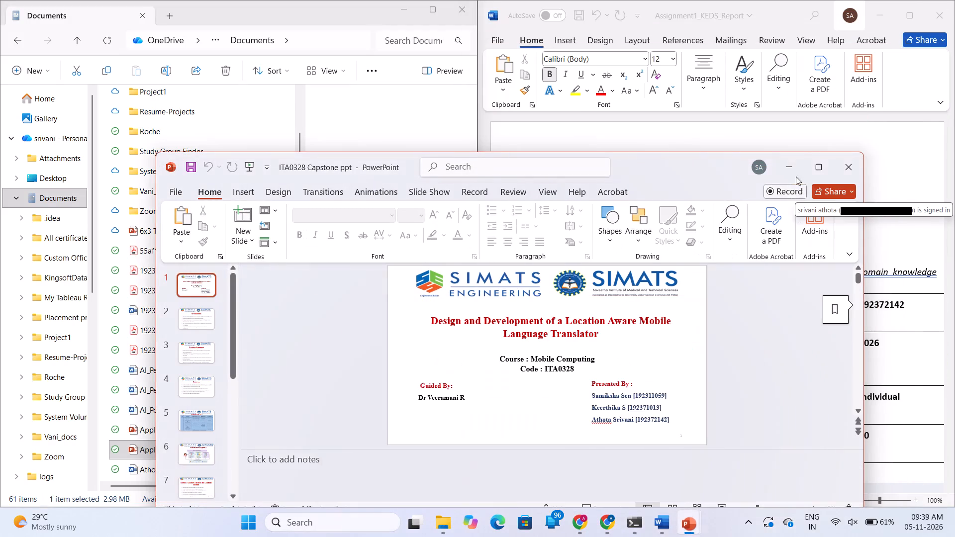
{"action": "left_click", "coordinate": [789, 165]}
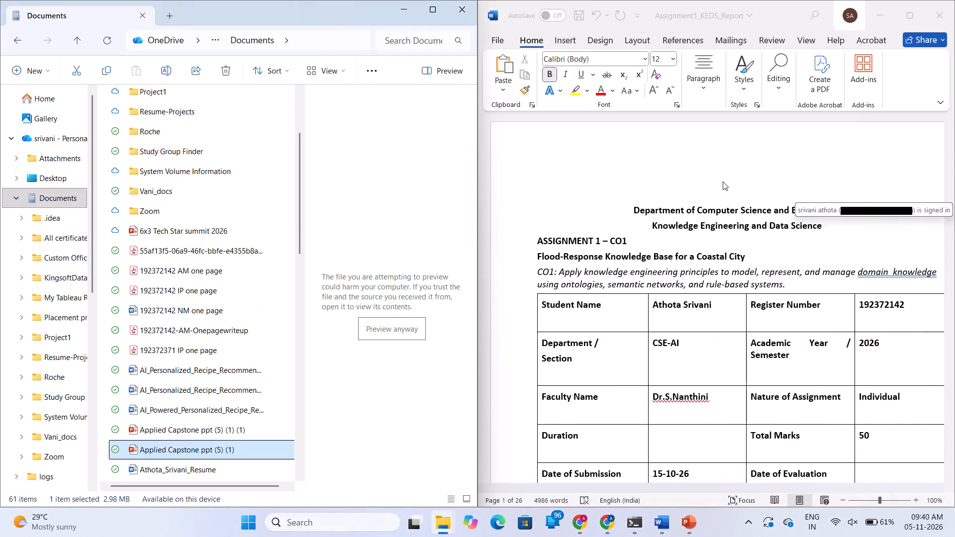
{"action": "left_click", "coordinate": [723, 181]}
{"action": "left_click", "coordinate": [694, 178]}
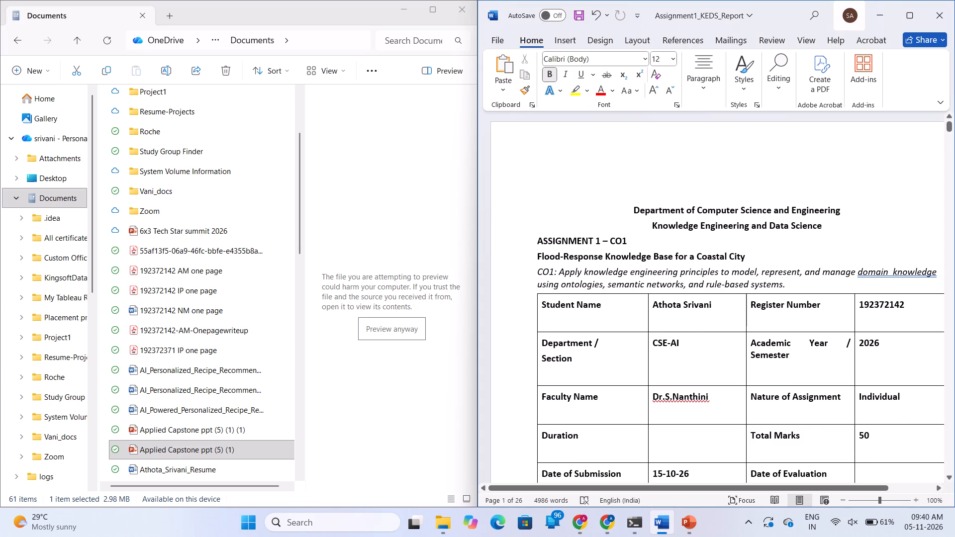
{"action": "key", "text": "ctrl+v"}
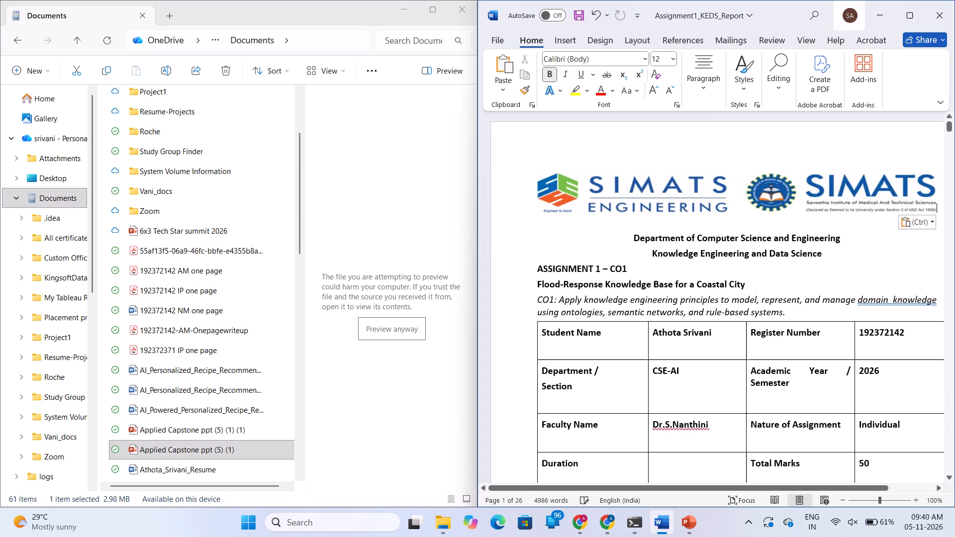
Save the KEDS report document.
{"action": "key", "text": "ctrl+a"}
{"action": "key", "text": "ctrl+s"}
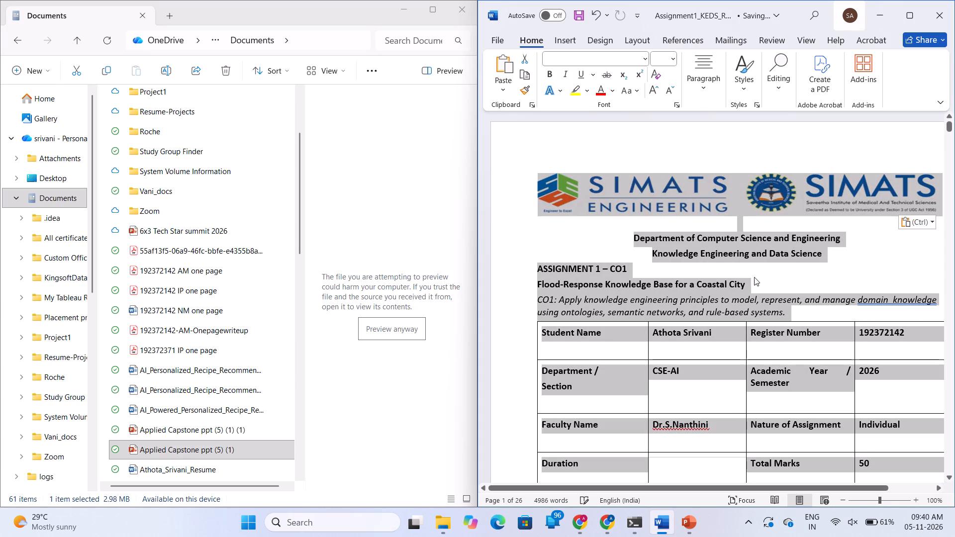
{"action": "left_click", "coordinate": [757, 300]}
Look through the report from the submission checklist to the appendix, examining the page layout of its tables, code blocks and screenshots.
{"action": "scroll", "coordinate": [752, 343], "scroll_direction": "down", "scroll_amount": 9}
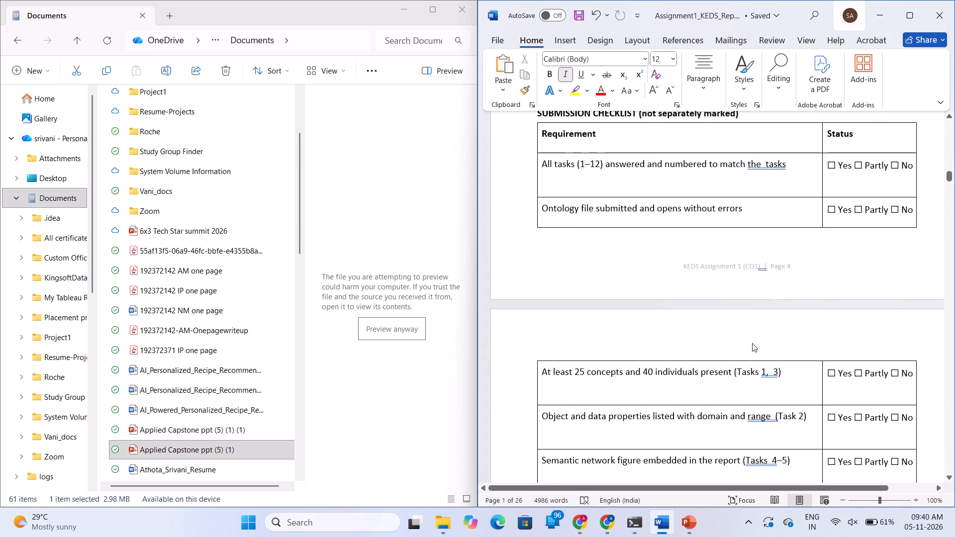
{"action": "scroll", "coordinate": [752, 343], "scroll_direction": "down", "scroll_amount": 1}
{"action": "scroll", "coordinate": [752, 343], "scroll_direction": "up", "scroll_amount": 8}
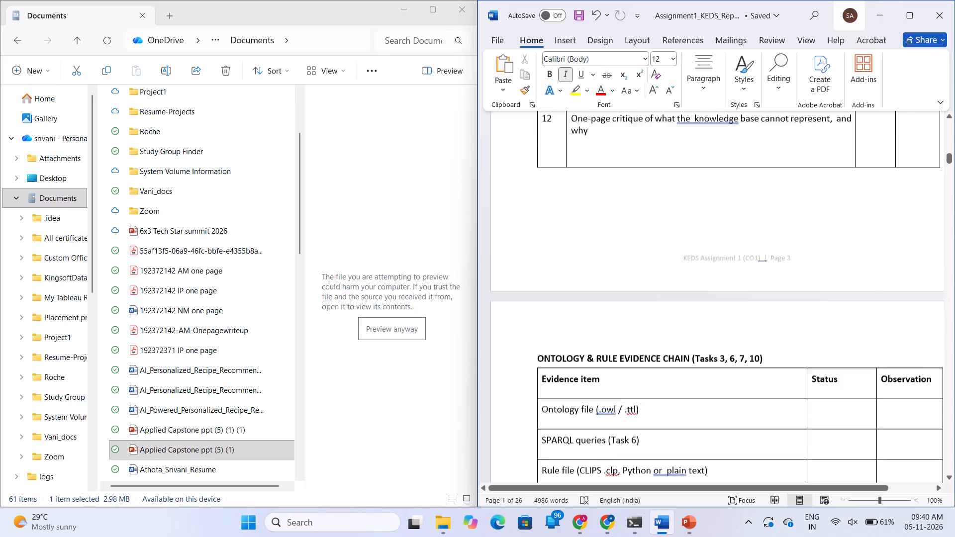
{"action": "scroll", "coordinate": [752, 343], "scroll_direction": "down", "scroll_amount": 19}
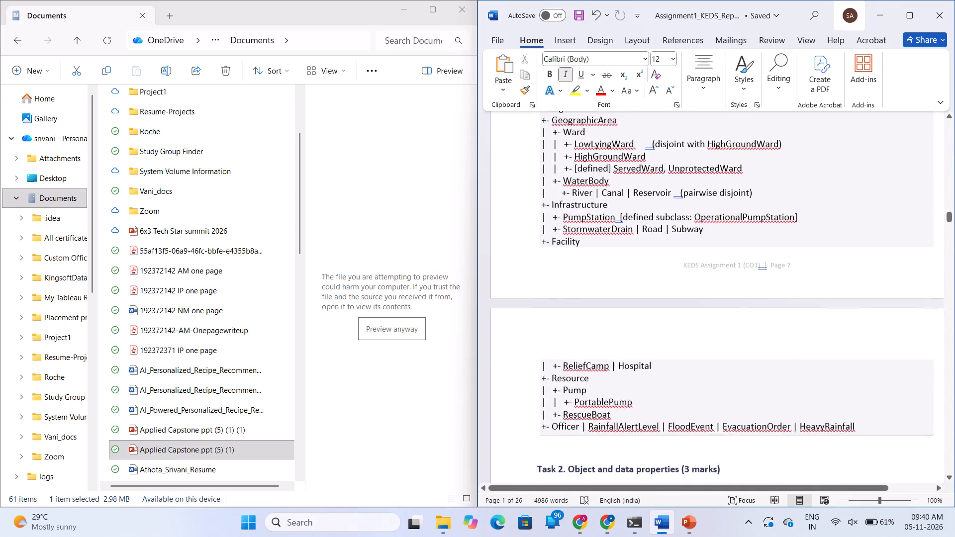
{"action": "scroll", "coordinate": [752, 343], "scroll_direction": "down", "scroll_amount": 8}
{"action": "right_click", "coordinate": [752, 343]}
{"action": "scroll", "coordinate": [752, 343], "scroll_direction": "down", "scroll_amount": 8}
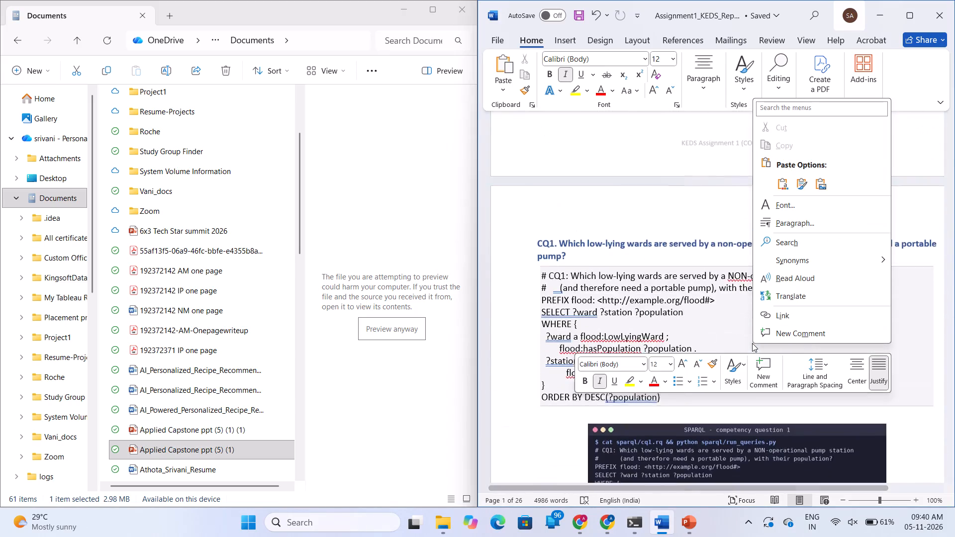
{"action": "scroll", "coordinate": [601, 188], "scroll_direction": "down", "scroll_amount": 6}
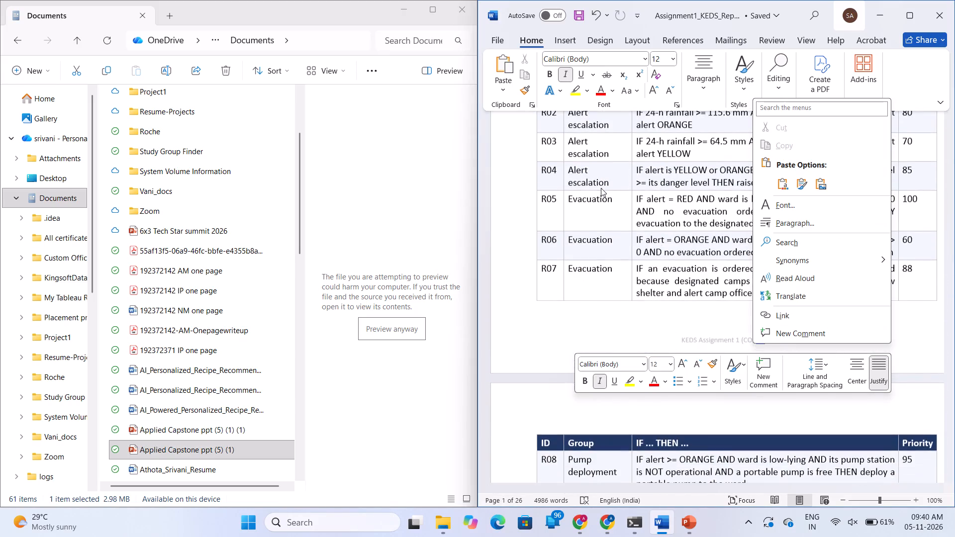
{"action": "left_click", "coordinate": [534, 283]}
{"action": "scroll", "coordinate": [583, 333], "scroll_direction": "down", "scroll_amount": 9}
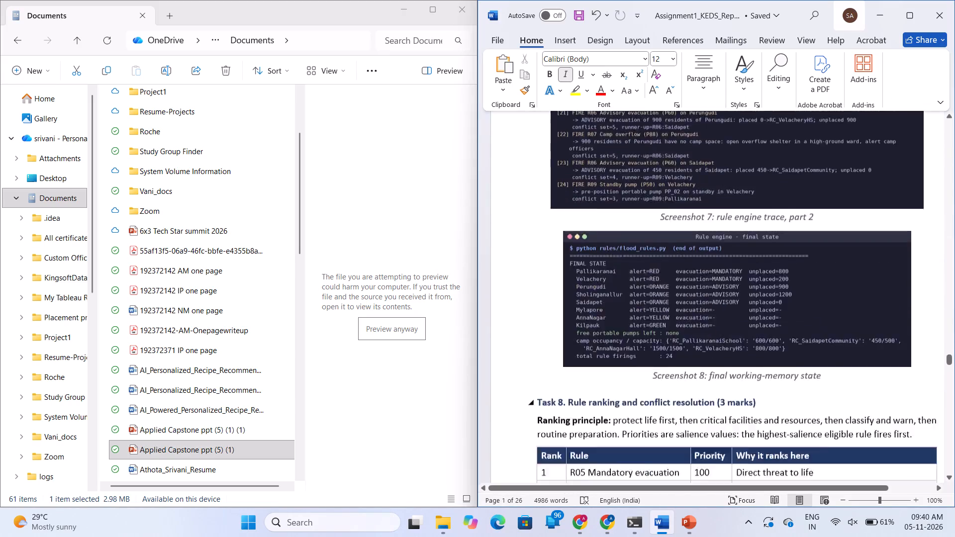
{"action": "scroll", "coordinate": [583, 333], "scroll_direction": "down", "scroll_amount": 20}
{"action": "scroll", "coordinate": [583, 333], "scroll_direction": "down", "scroll_amount": 15}
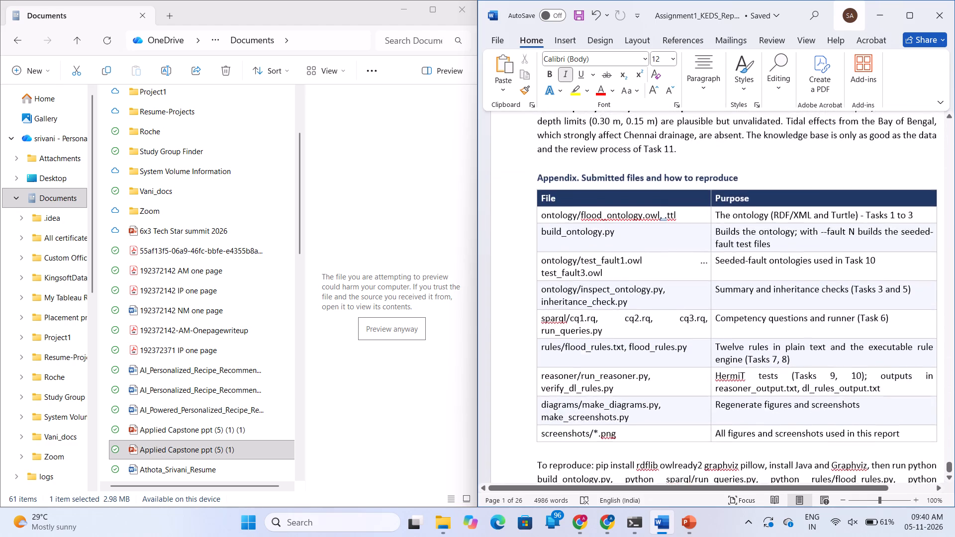
{"action": "scroll", "coordinate": [583, 333], "scroll_direction": "up", "scroll_amount": 8}
{"action": "scroll", "coordinate": [583, 333], "scroll_direction": "up", "scroll_amount": 18}
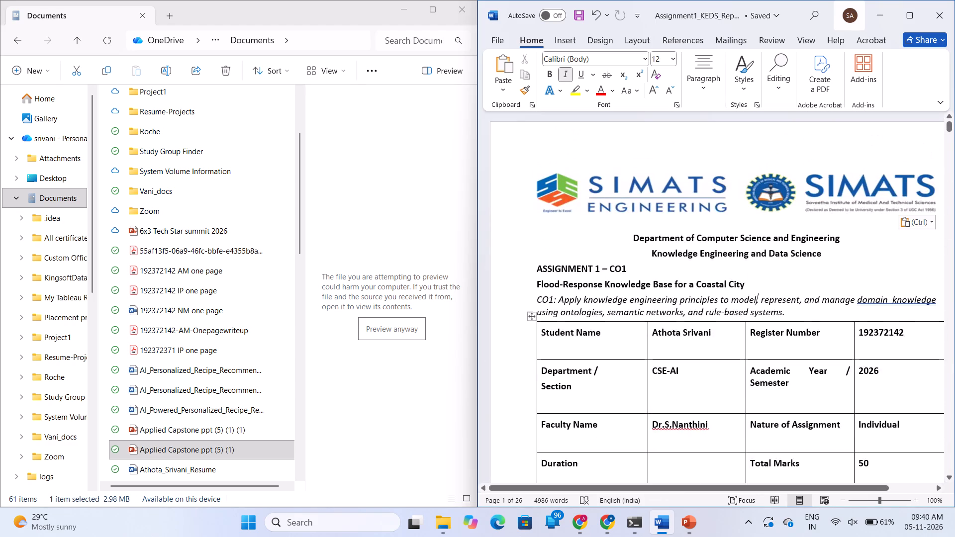
{"action": "scroll", "coordinate": [583, 333], "scroll_direction": "down", "scroll_amount": 16}
{"action": "right_click", "coordinate": [583, 333]}
{"action": "scroll", "coordinate": [583, 333], "scroll_direction": "down", "scroll_amount": 8}
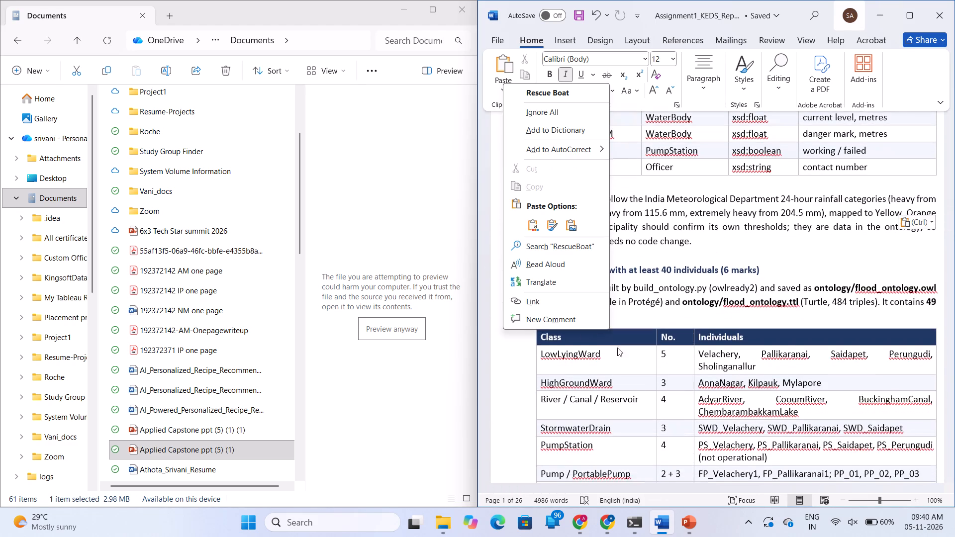
{"action": "left_click", "coordinate": [688, 411]}
{"action": "scroll", "coordinate": [688, 411], "scroll_direction": "down", "scroll_amount": 7}
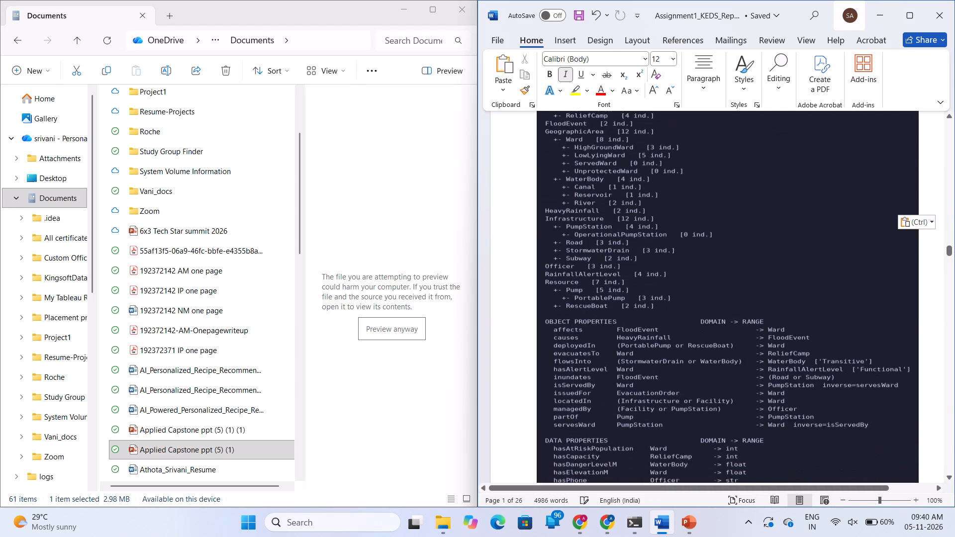
{"action": "scroll", "coordinate": [688, 411], "scroll_direction": "down", "scroll_amount": 6}
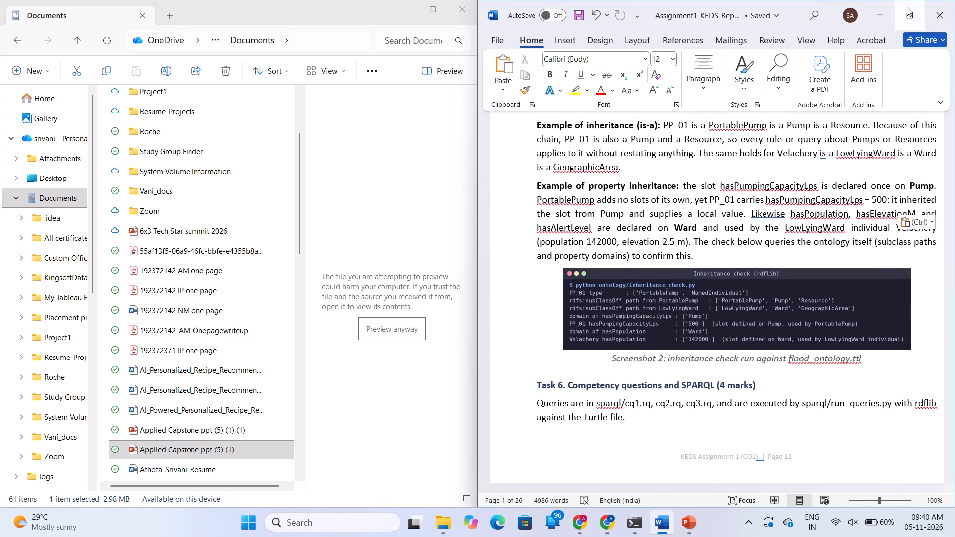
Maximize the report window and review the pages from the rule tables to the end, returning to the first page.
{"action": "left_click", "coordinate": [909, 7]}
{"action": "scroll", "coordinate": [572, 306], "scroll_direction": "down", "scroll_amount": 9}
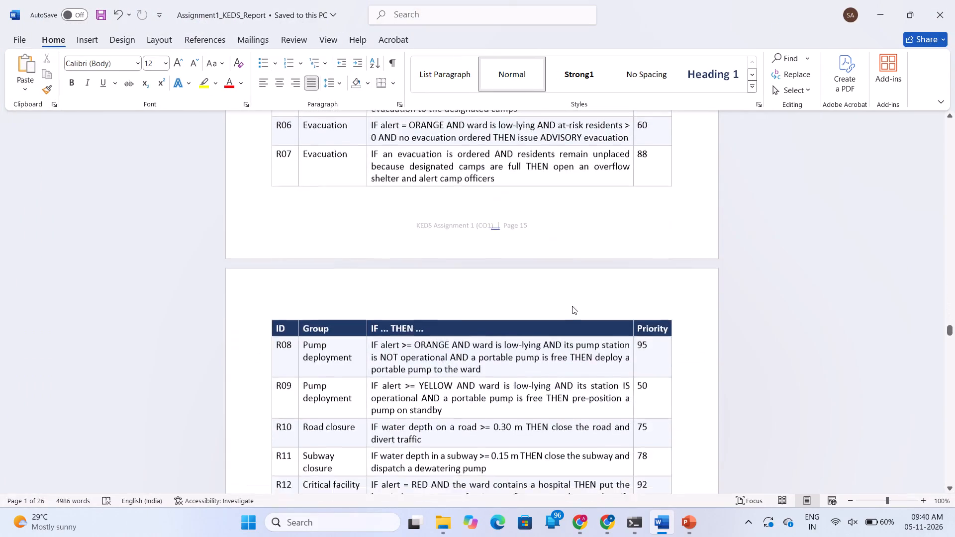
{"action": "scroll", "coordinate": [572, 306], "scroll_direction": "down", "scroll_amount": 16}
{"action": "scroll", "coordinate": [572, 306], "scroll_direction": "down", "scroll_amount": 18}
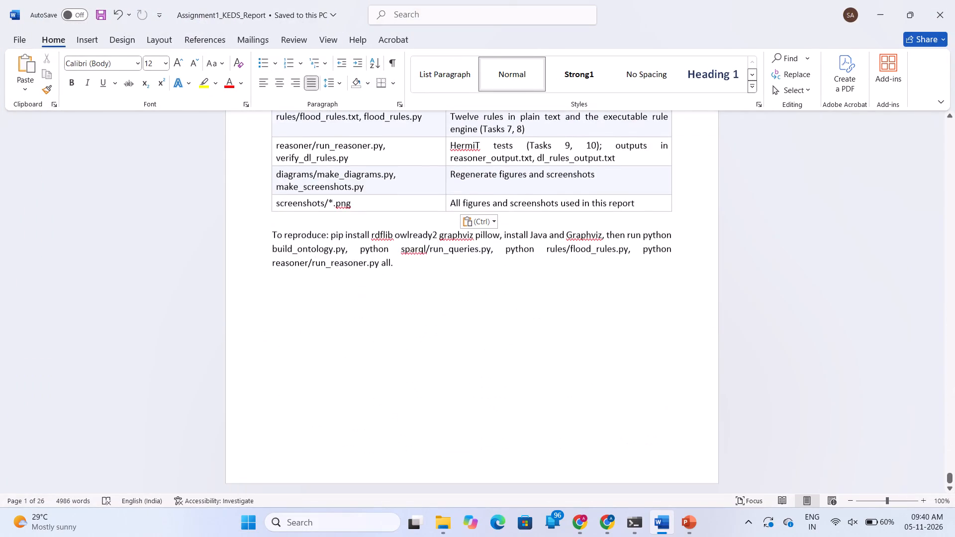
{"action": "scroll", "coordinate": [572, 306], "scroll_direction": "down", "scroll_amount": 1}
{"action": "scroll", "coordinate": [572, 306], "scroll_direction": "up", "scroll_amount": 3}
{"action": "right_click", "coordinate": [572, 306]}
{"action": "scroll", "coordinate": [572, 306], "scroll_direction": "up", "scroll_amount": 16}
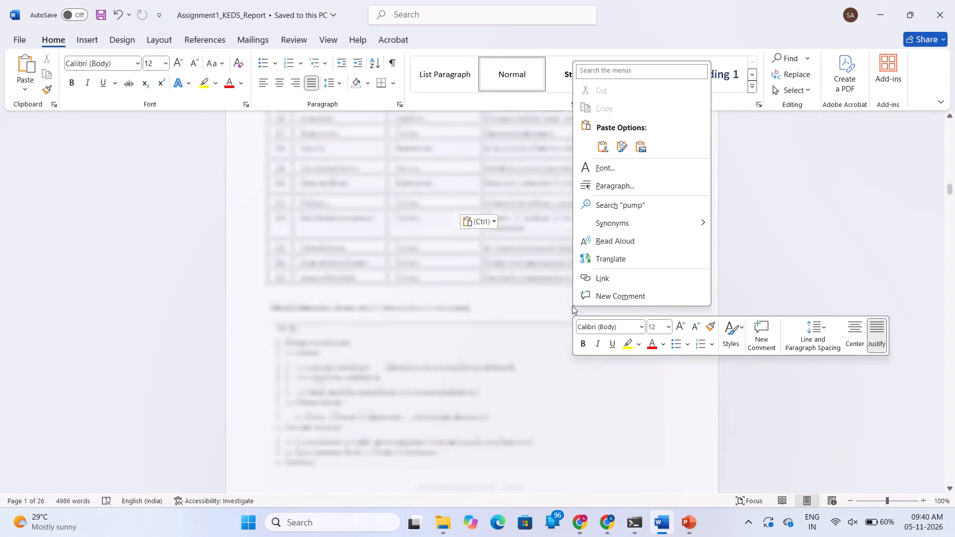
{"action": "scroll", "coordinate": [572, 306], "scroll_direction": "up", "scroll_amount": 13}
{"action": "left_click", "coordinate": [847, 225]}
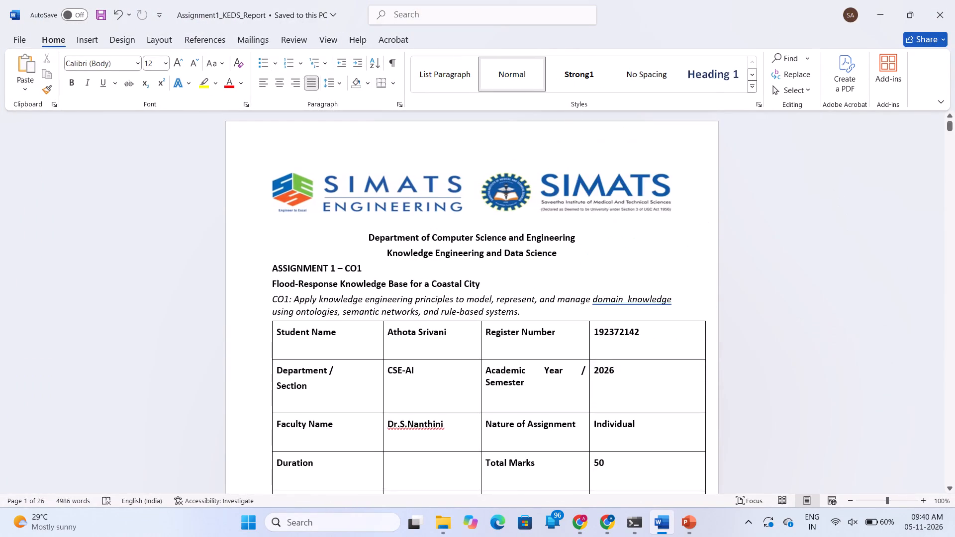
Zoom the report out to 50% with several pages per row and examine the layout of Tasks 8 to 12 and the appendix.
{"action": "key", "text": "ctrl+a"}
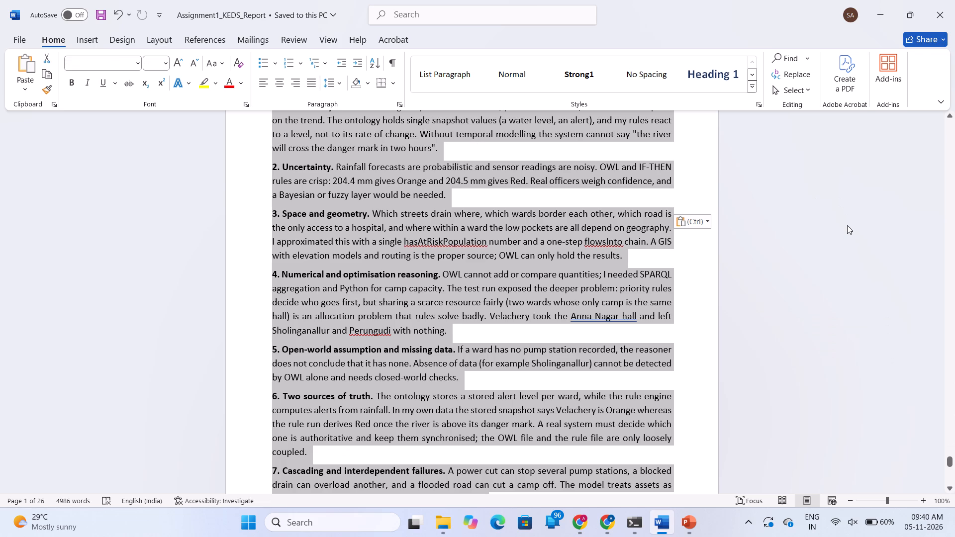
{"action": "scroll", "coordinate": [847, 225], "scroll_direction": "up", "scroll_amount": 6}
{"action": "scroll", "coordinate": [847, 225], "scroll_direction": "down", "scroll_amount": 8, "text": "ctrl"}
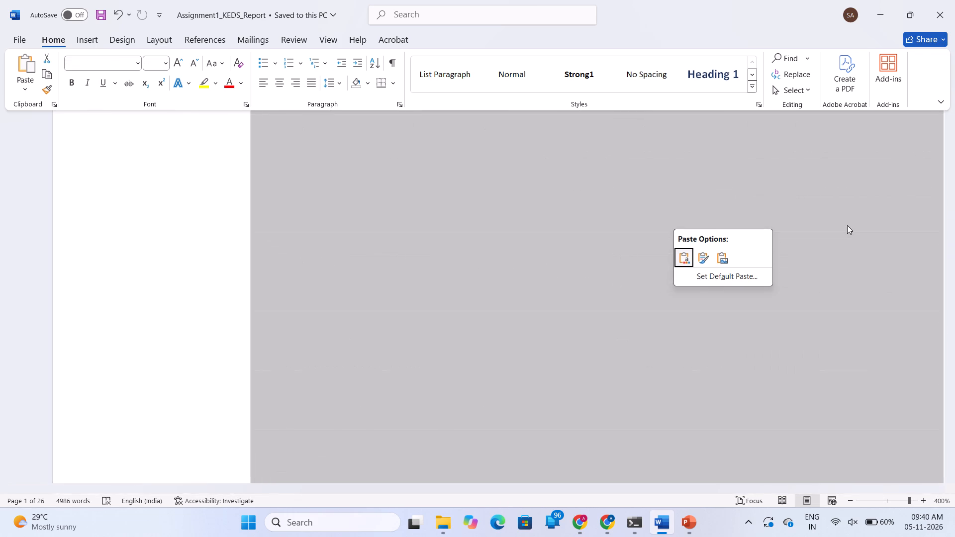
{"action": "scroll", "coordinate": [847, 225], "scroll_direction": "down", "scroll_amount": 17, "text": "ctrl"}
{"action": "scroll", "coordinate": [847, 225], "scroll_direction": "down", "scroll_amount": 10, "text": "ctrl"}
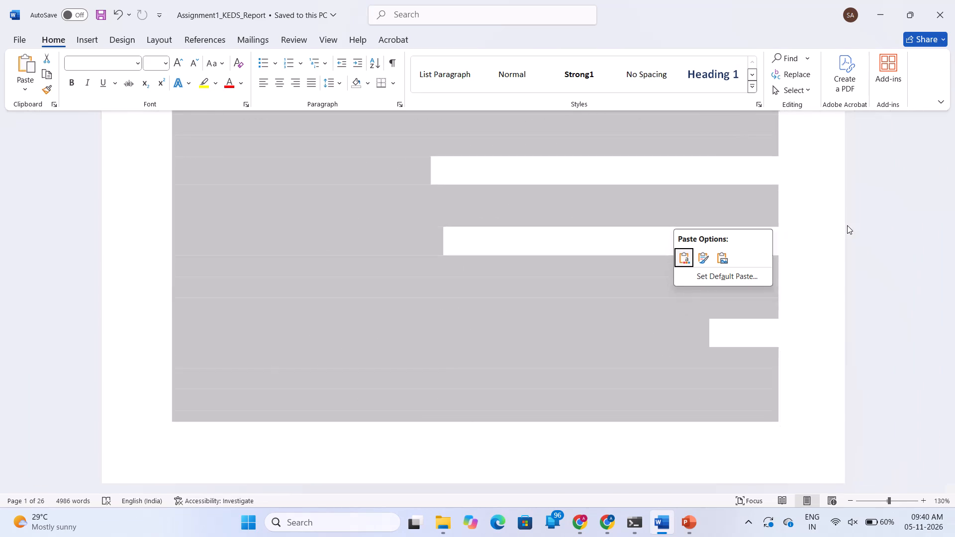
{"action": "scroll", "coordinate": [847, 225], "scroll_direction": "down", "scroll_amount": 8, "text": "ctrl"}
{"action": "left_click", "coordinate": [900, 303]}
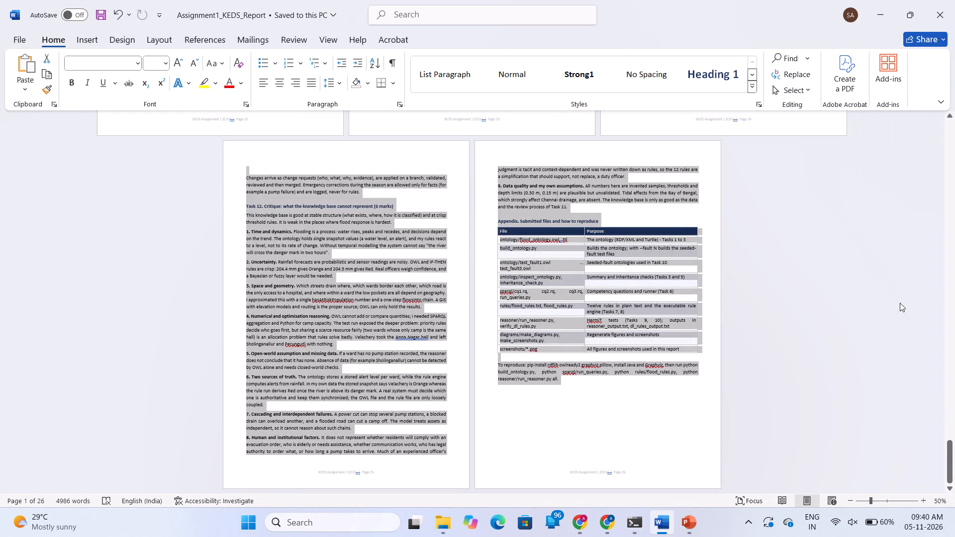
{"action": "scroll", "coordinate": [527, 245], "scroll_direction": "up", "scroll_amount": 8}
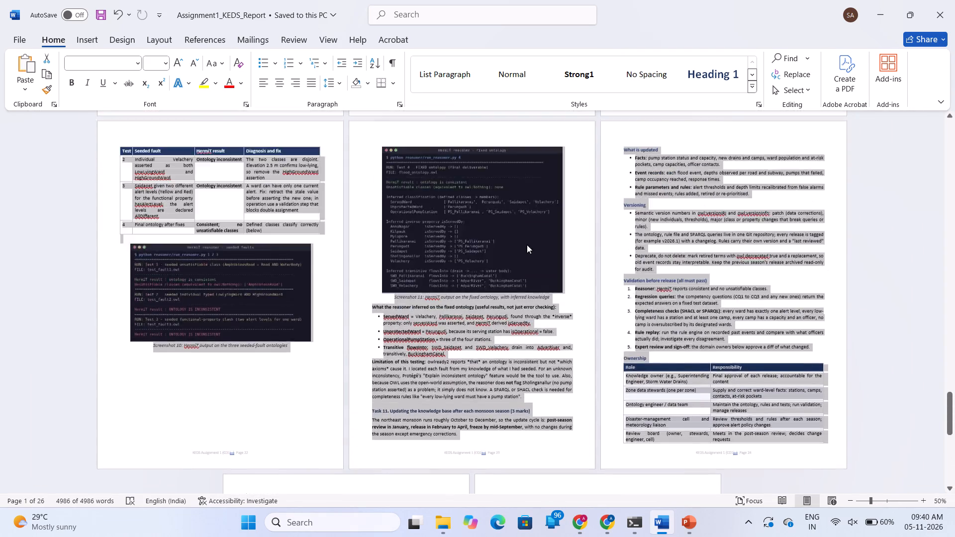
{"action": "right_click", "coordinate": [527, 245]}
{"action": "left_click", "coordinate": [884, 319]}
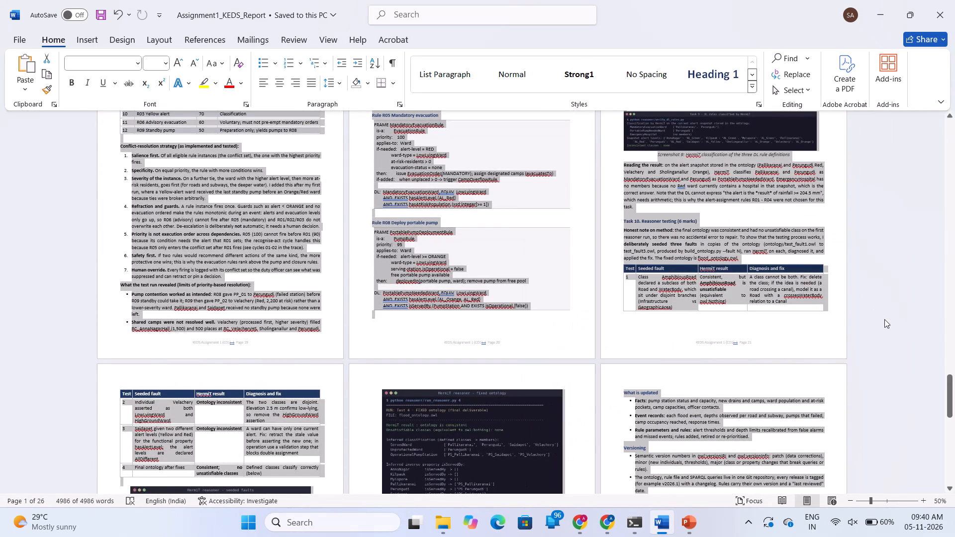
{"action": "left_click", "coordinate": [884, 319]}
{"action": "scroll", "coordinate": [795, 376], "scroll_direction": "down", "scroll_amount": 4}
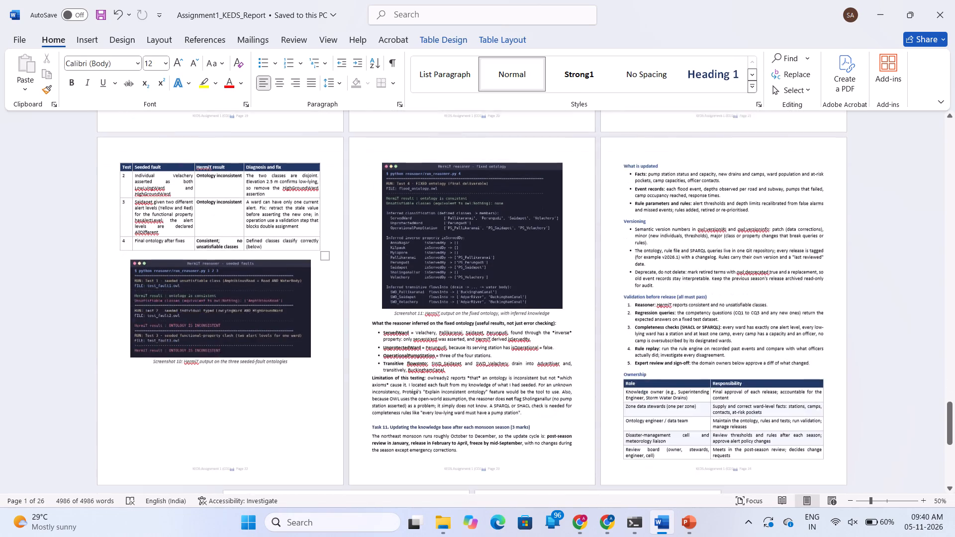
{"action": "scroll", "coordinate": [795, 376], "scroll_direction": "down", "scroll_amount": 7}
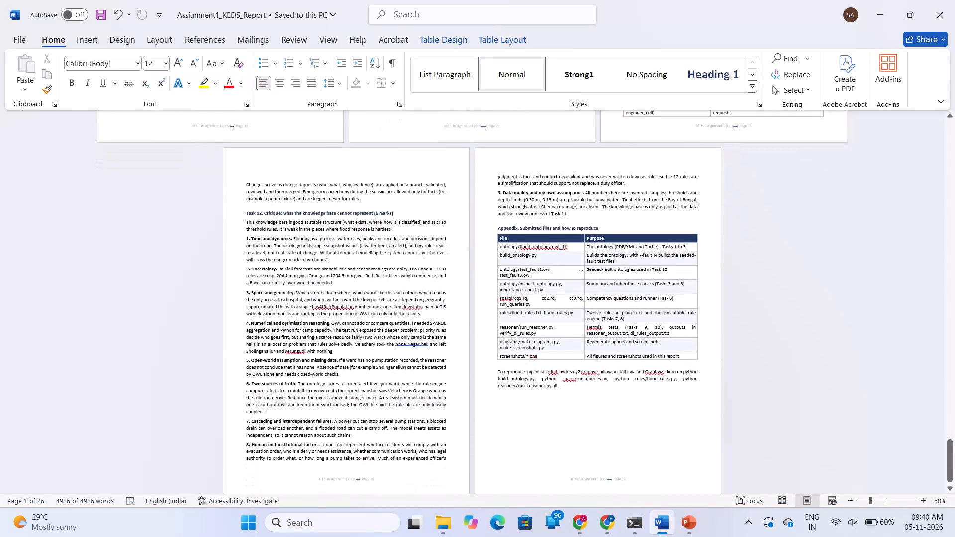
Undo the last edits made in the report.
{"action": "scroll", "coordinate": [795, 376], "scroll_direction": "up", "scroll_amount": 5}
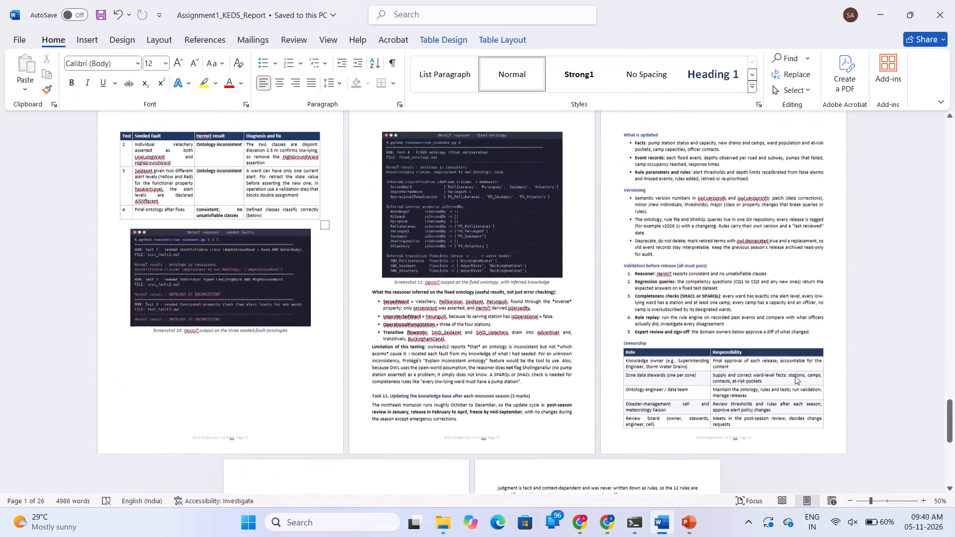
{"action": "right_click", "coordinate": [795, 376]}
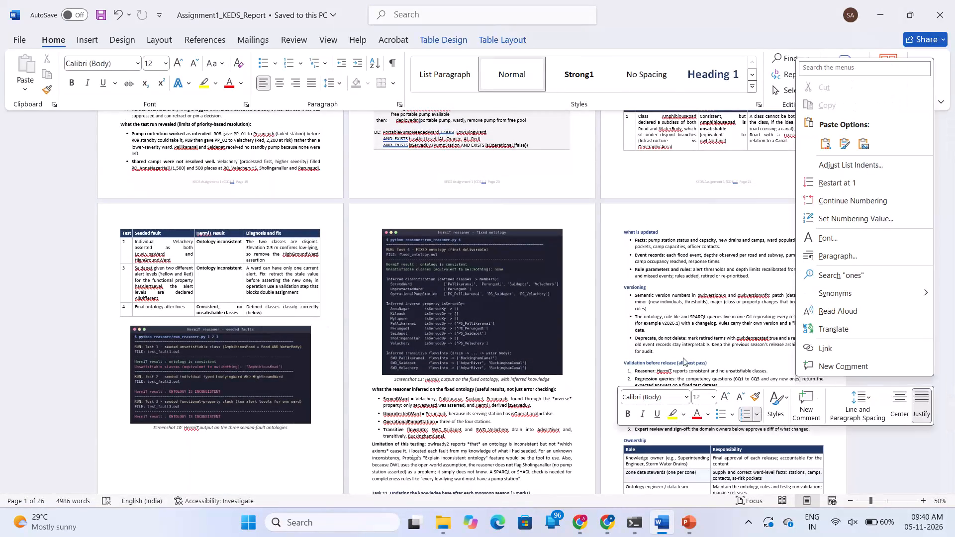
{"action": "key", "text": "ctrl+z"}
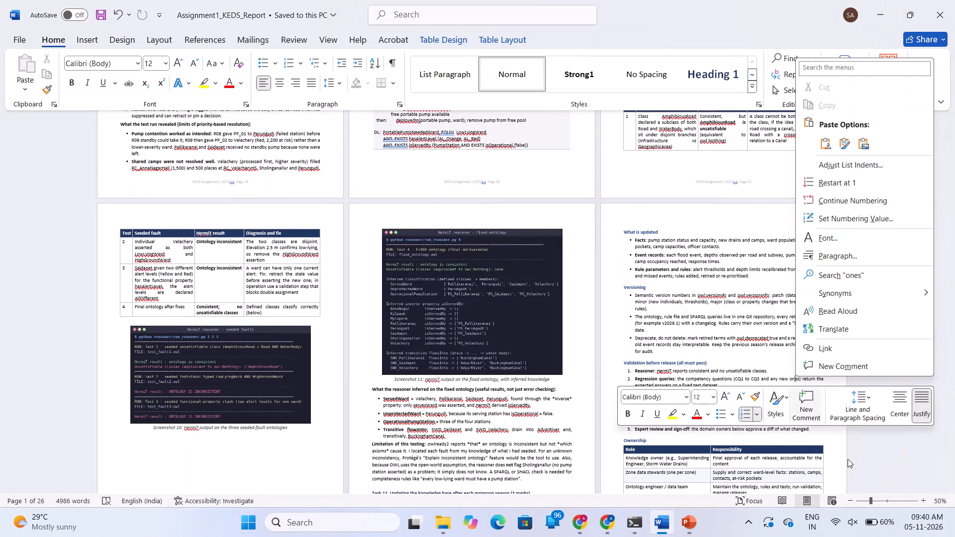
{"action": "left_click", "coordinate": [875, 463]}
{"action": "key", "text": "ctrl+z"}
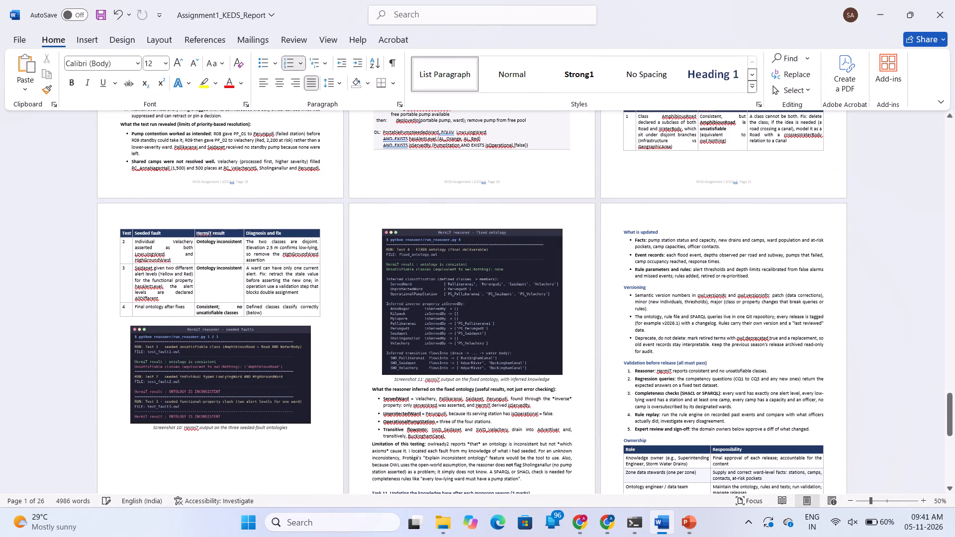
Paste the SIMATS Engineering and SIMATS logo banner on the first page, above the Department of Computer Science and Engineering line.
{"action": "scroll", "coordinate": [819, 377], "scroll_direction": "down", "scroll_amount": 7}
{"action": "scroll", "coordinate": [819, 377], "scroll_direction": "up", "scroll_amount": 7}
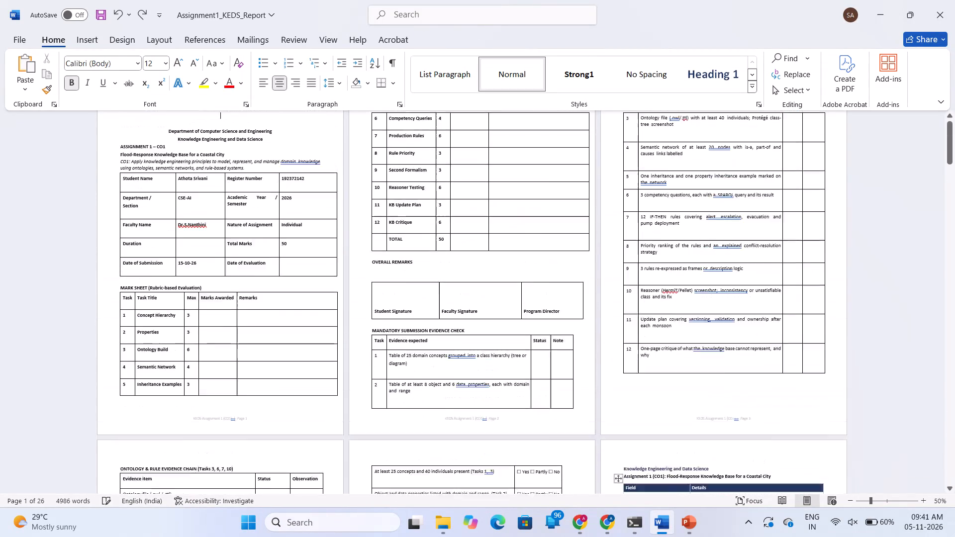
{"action": "scroll", "coordinate": [819, 377], "scroll_direction": "up", "scroll_amount": 2}
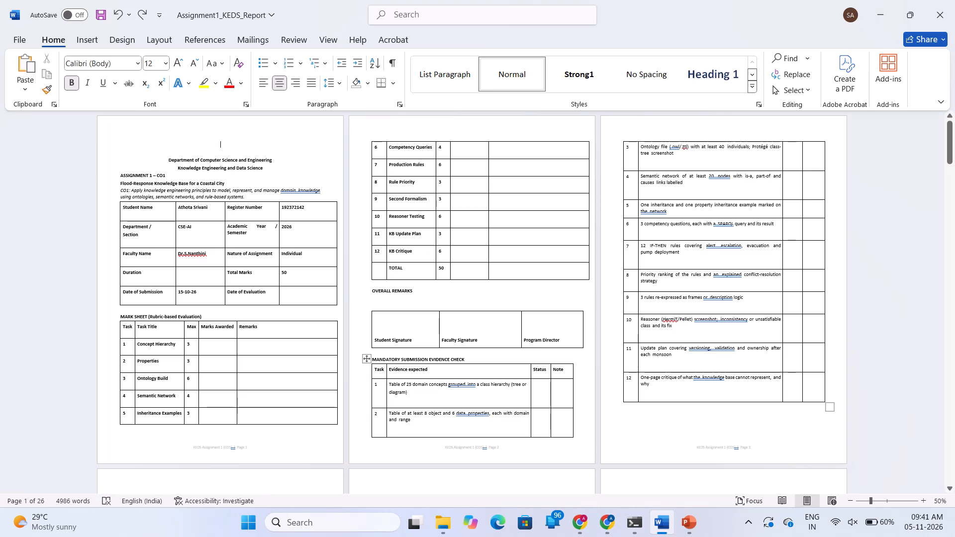
{"action": "key", "text": "ctrl+v"}
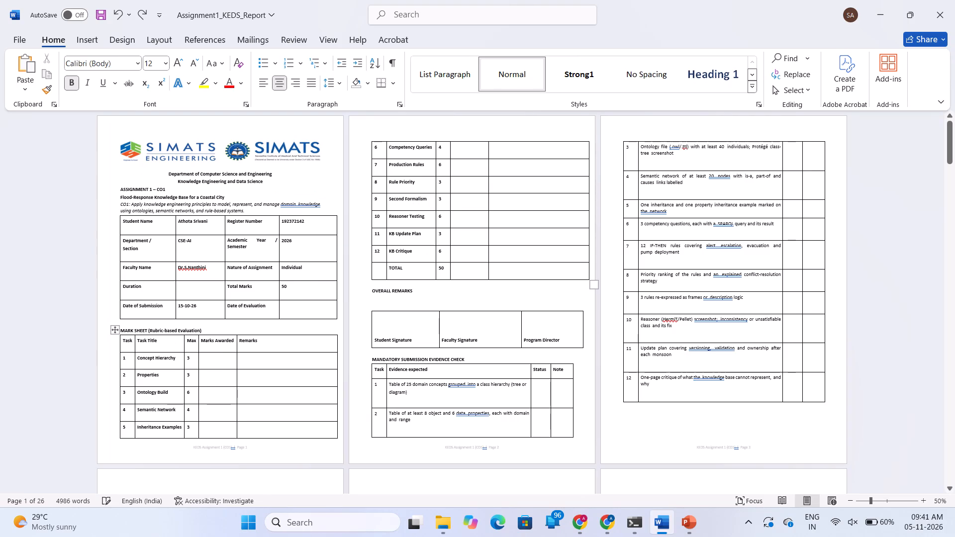
Insert the Signature picture from this device above the Student Signature label in the signature table under Overall Remarks.
{"action": "left_click", "coordinate": [396, 320]}
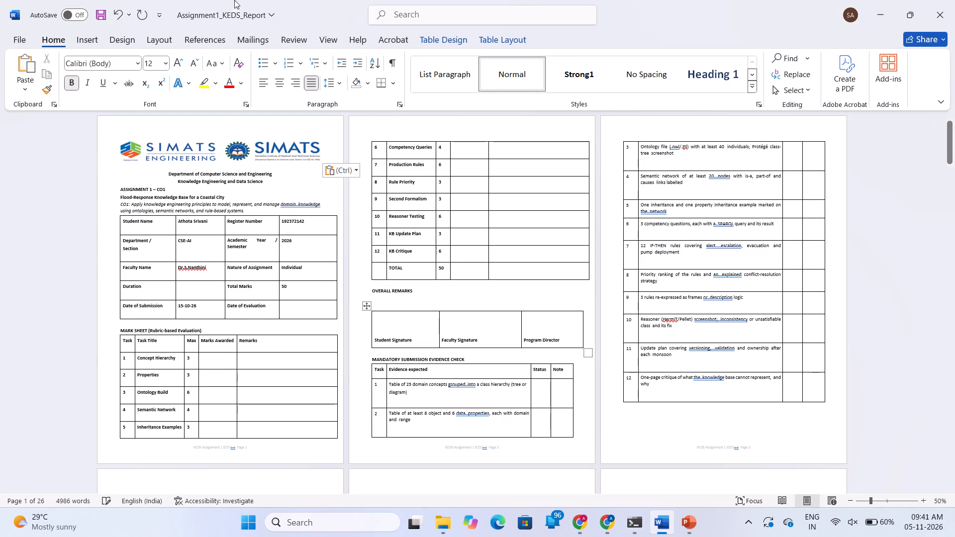
{"action": "left_click", "coordinate": [89, 37]}
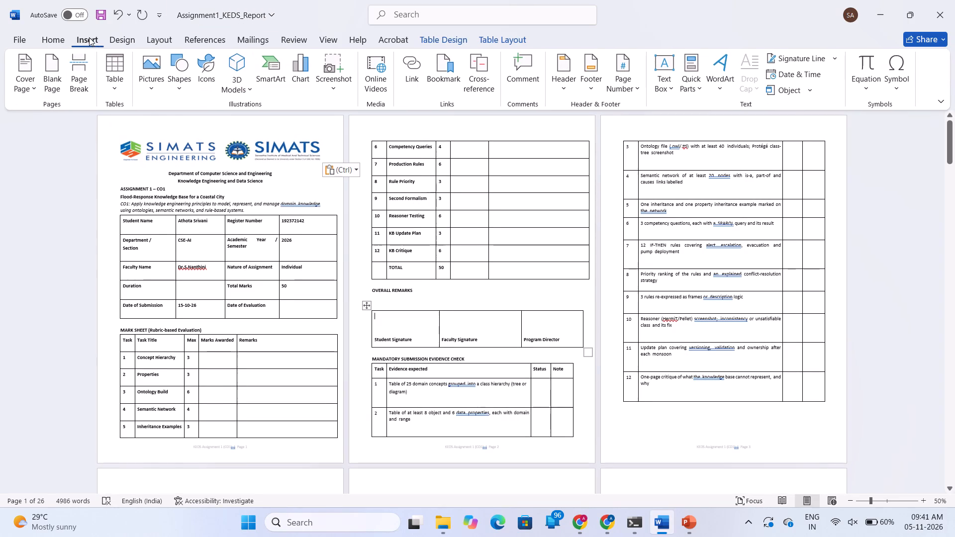
{"action": "left_click", "coordinate": [154, 87]}
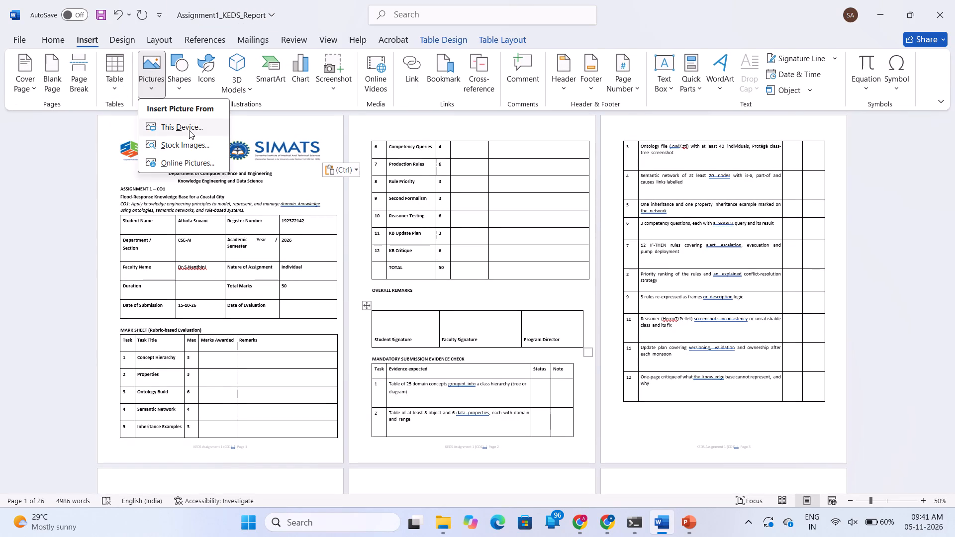
{"action": "left_click", "coordinate": [189, 130]}
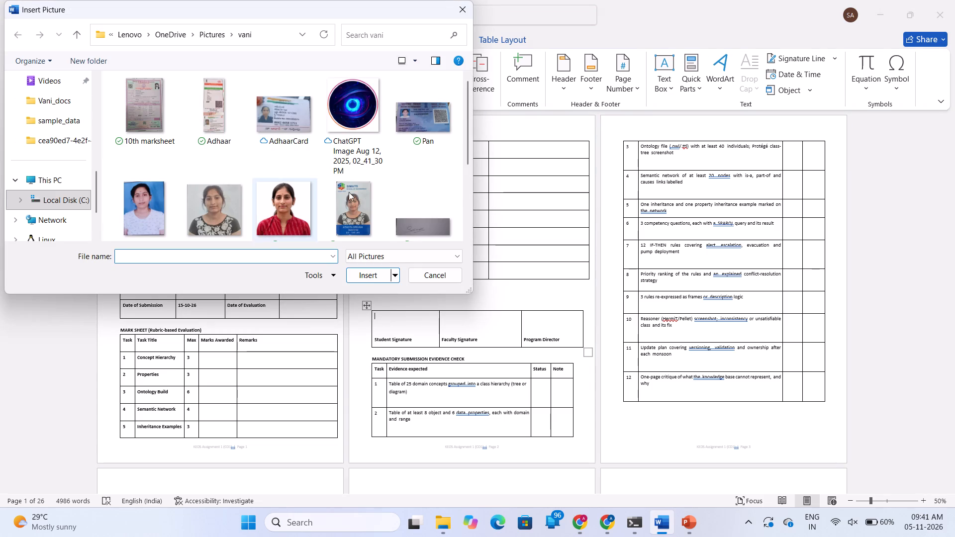
{"action": "left_click", "coordinate": [418, 229]}
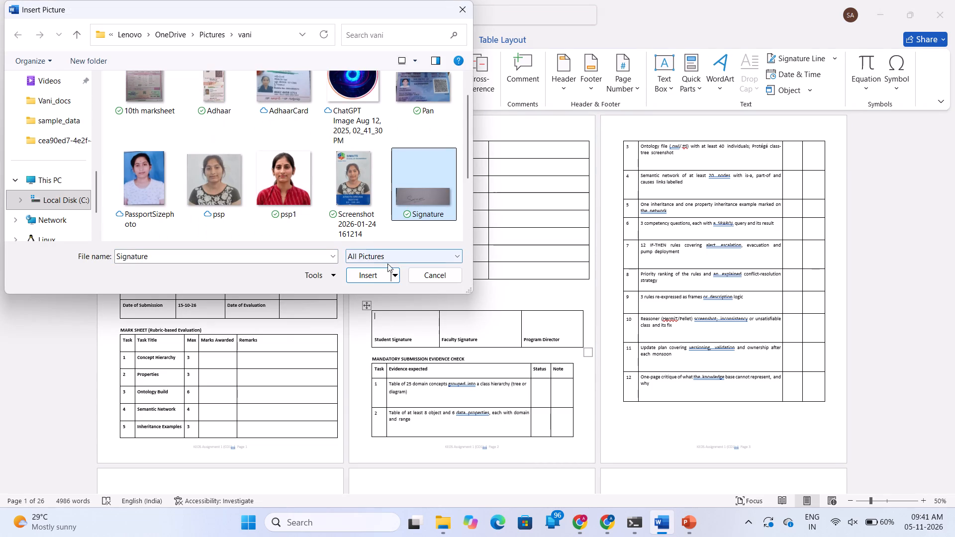
{"action": "left_click", "coordinate": [374, 271]}
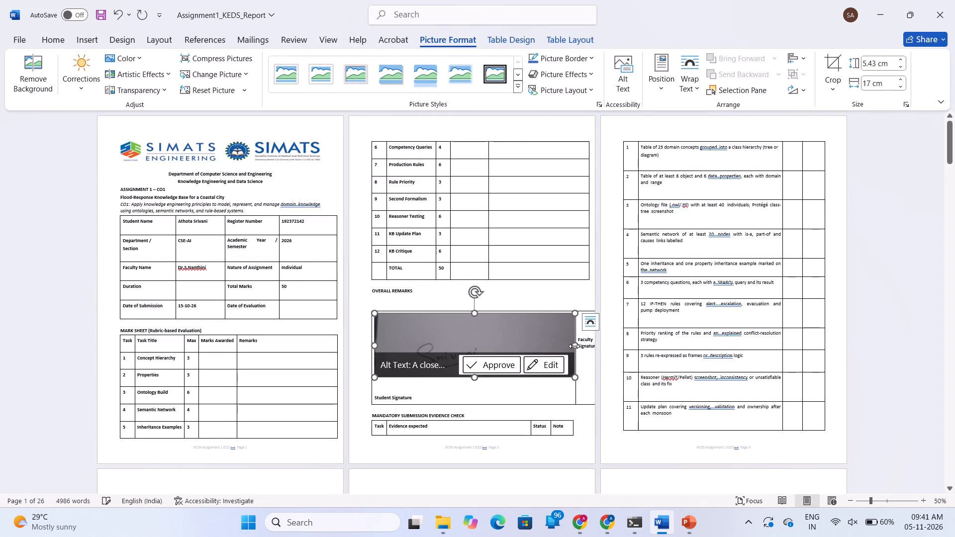
Shrink the signature picture to about 4 cm wide and 2 cm high so it fits inside the Student Signature cell.
{"action": "left_click_drag", "start_coordinate": [574, 346], "coordinate": [420, 345]}
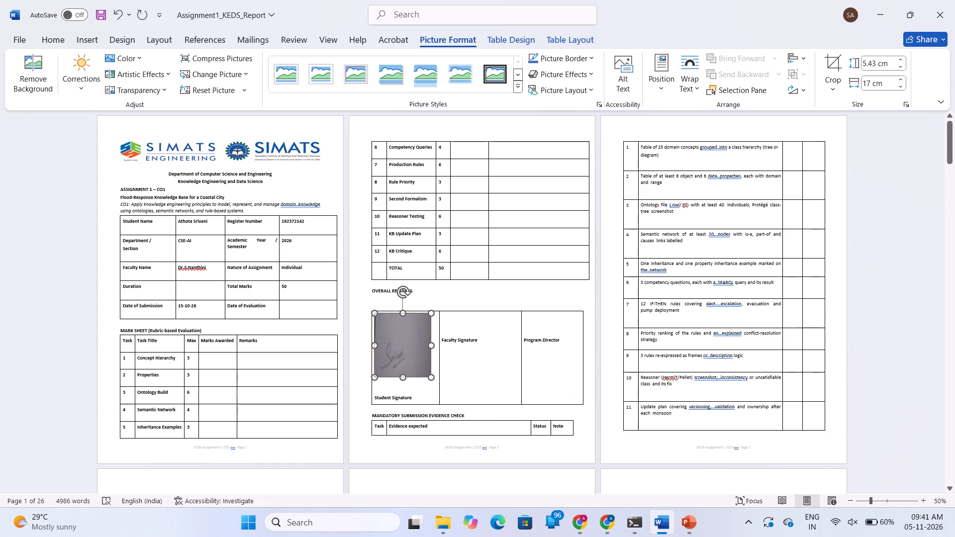
{"action": "left_click_drag", "start_coordinate": [420, 345], "coordinate": [419, 345]}
{"action": "left_click_drag", "start_coordinate": [399, 378], "coordinate": [397, 345]}
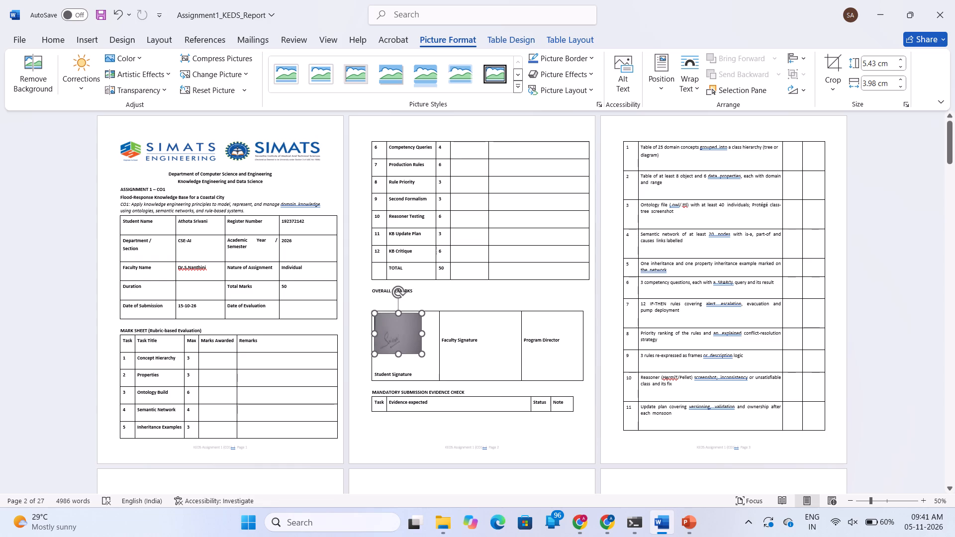
{"action": "left_click_drag", "start_coordinate": [397, 345], "coordinate": [395, 336]}
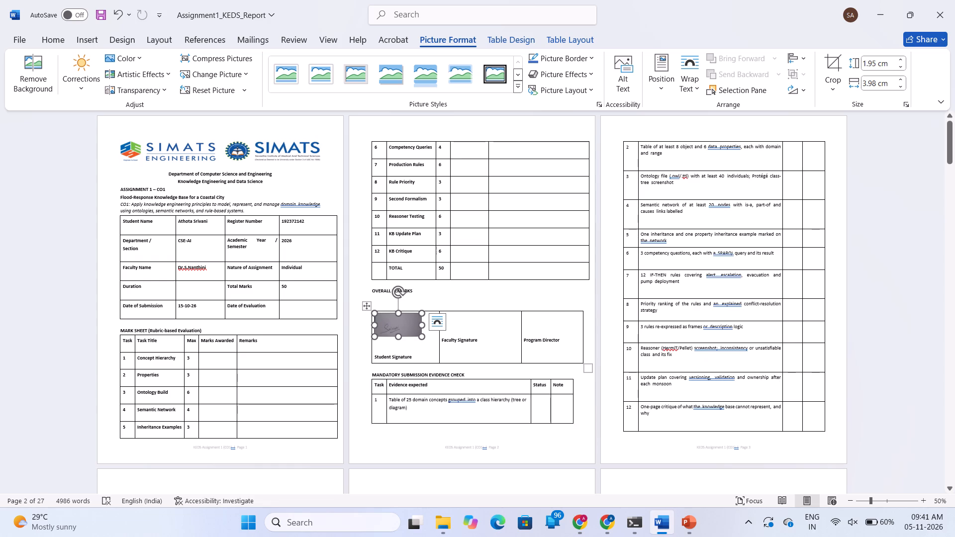
{"action": "left_click_drag", "start_coordinate": [394, 319], "coordinate": [396, 327]}
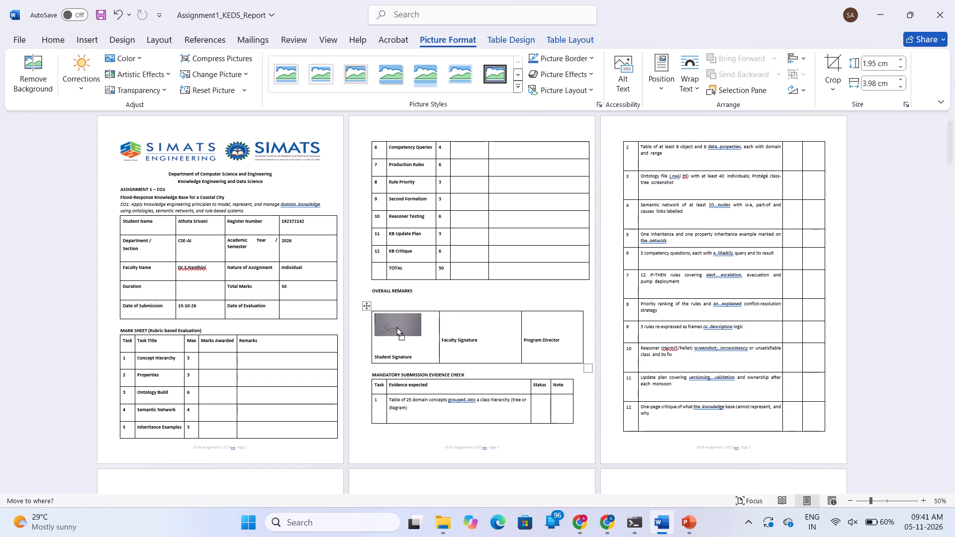
{"action": "left_click_drag", "start_coordinate": [396, 327], "coordinate": [396, 327]}
{"action": "left_click", "coordinate": [398, 339]}
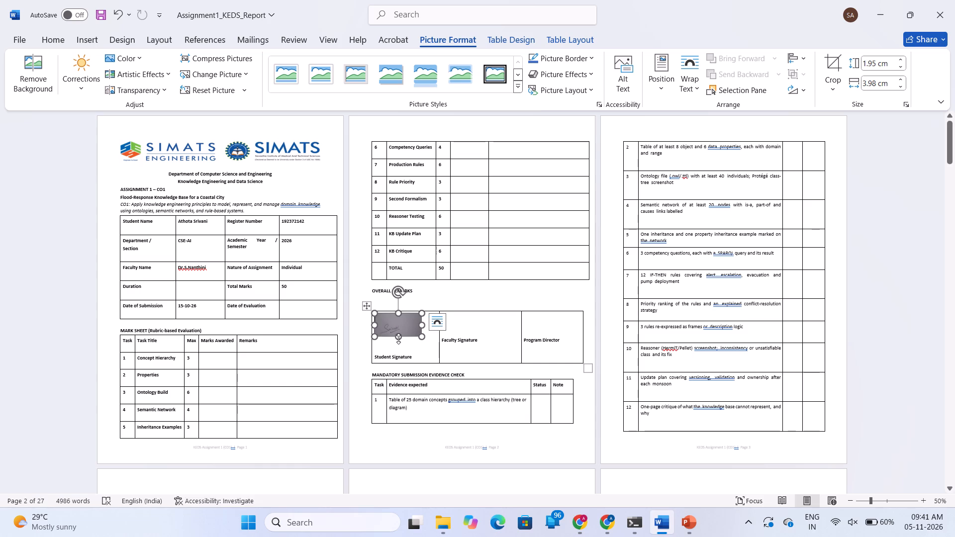
Add nine blank lines between Overall Remarks and the signature table, pushing the Mandatory Submission Evidence Check onto the following page.
{"action": "left_click", "coordinate": [515, 305]}
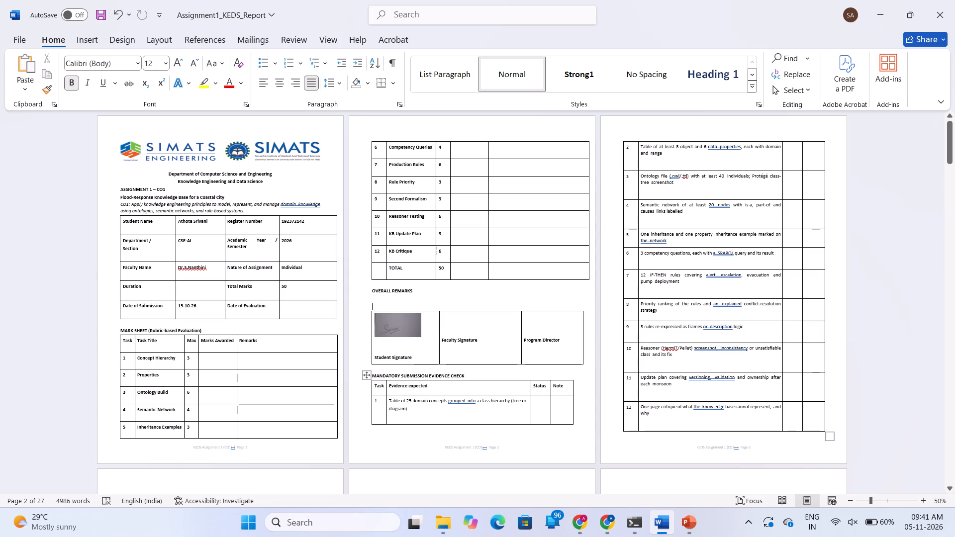
{"action": "key", "text": "Return"}
{"action": "key", "text": "Return"}
{"action": "key", "text": "Return"}
{"action": "key", "text": "Return"}
{"action": "key", "text": "Return"}
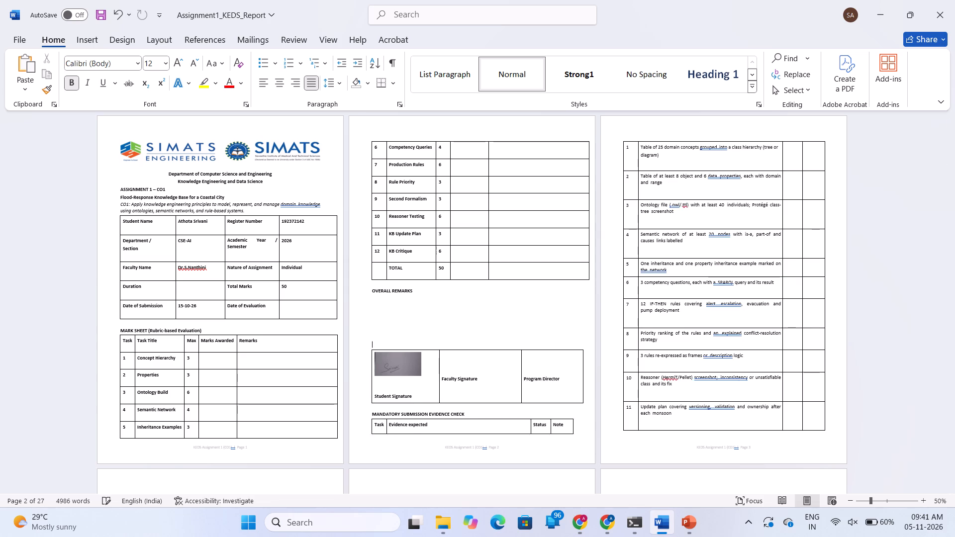
{"action": "key", "text": "Return"}
{"action": "key", "text": "Return"}
{"action": "key", "text": "Return"}
{"action": "key", "text": "Return"}
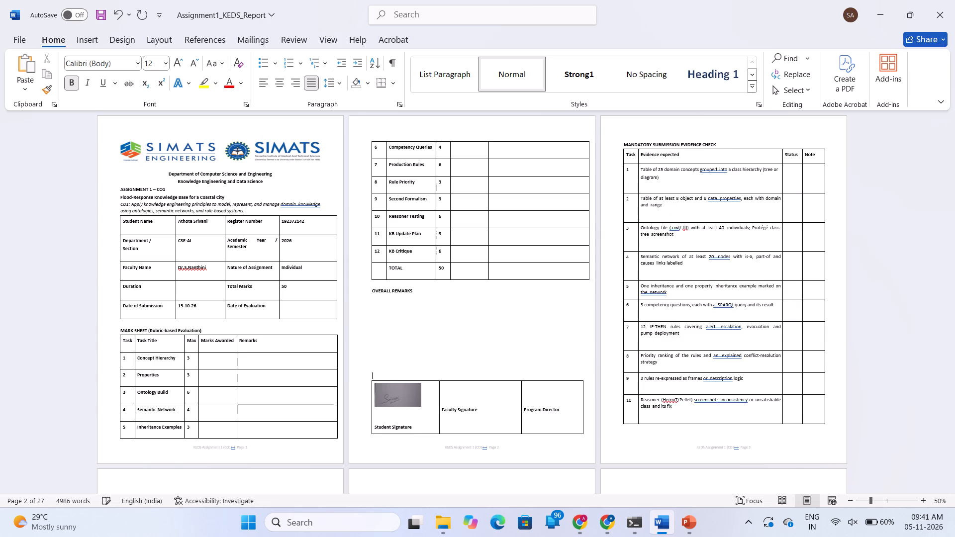
Delete the blank lines above the Submission Checklist heading so it starts at the top of its page.
{"action": "scroll", "coordinate": [617, 356], "scroll_direction": "down", "scroll_amount": 2}
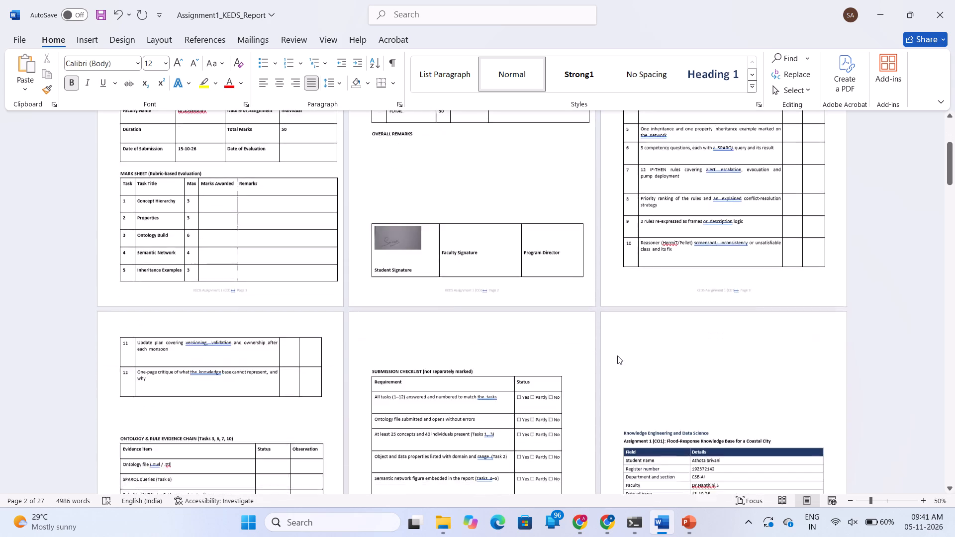
{"action": "scroll", "coordinate": [617, 356], "scroll_direction": "down", "scroll_amount": 1}
{"action": "left_click", "coordinate": [402, 324]}
{"action": "key", "text": "BackSpace"}
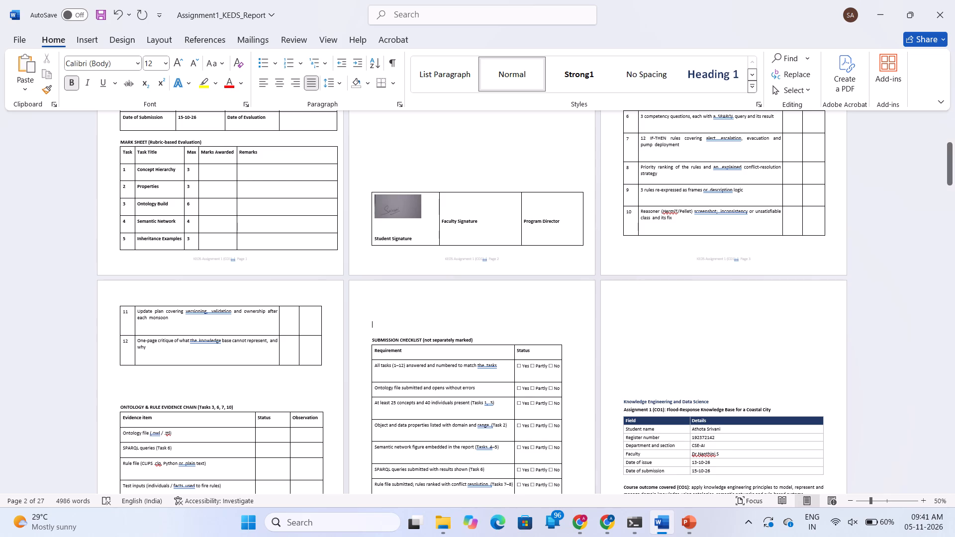
{"action": "key", "text": "BackSpace"}
{"action": "key", "text": "BackSpace"}
{"action": "key", "text": "BackSpace"}
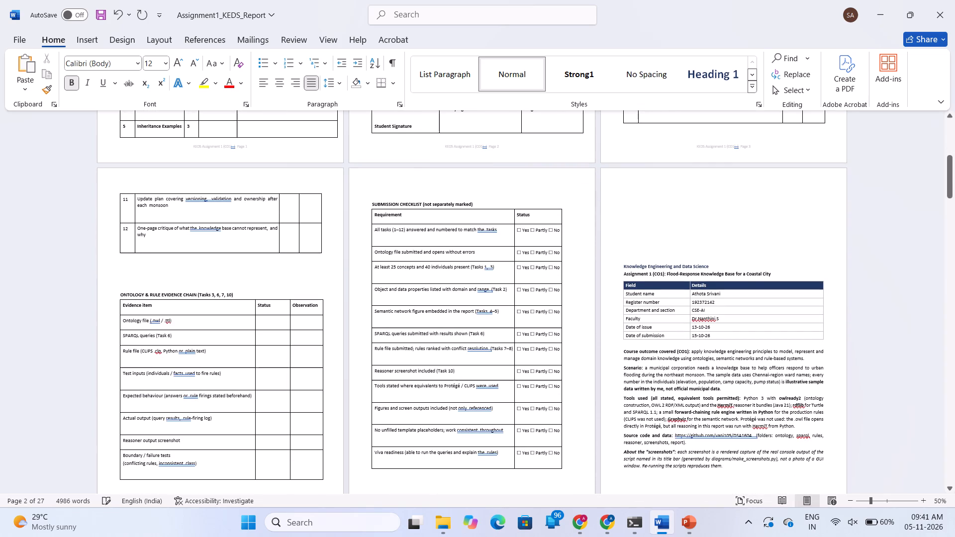
Remove the blank lines above the blue Knowledge Engineering and Data Science heading, keeping it at the top of the page after the checklist.
{"action": "scroll", "coordinate": [371, 339], "scroll_direction": "down", "scroll_amount": 1}
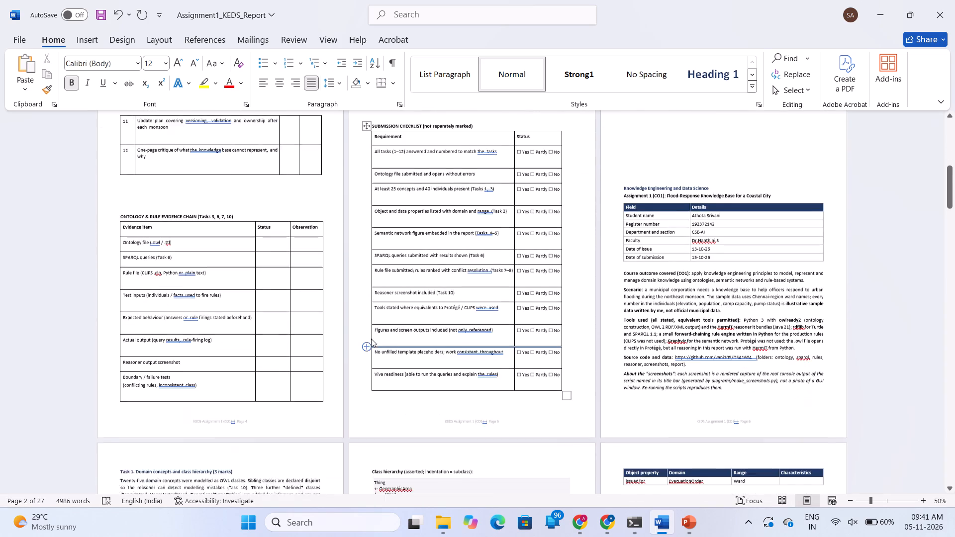
{"action": "scroll", "coordinate": [371, 339], "scroll_direction": "down", "scroll_amount": 1}
{"action": "scroll", "coordinate": [461, 356], "scroll_direction": "up", "scroll_amount": 1}
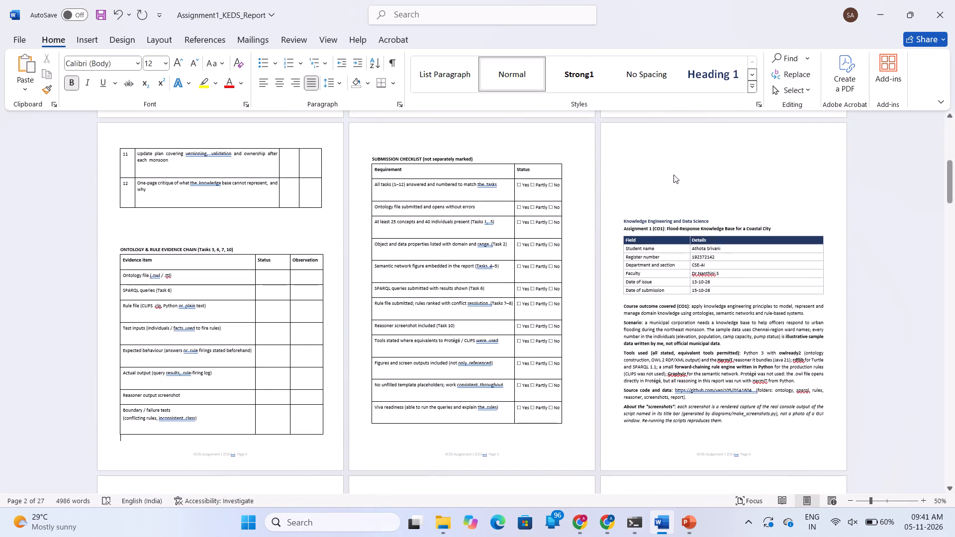
{"action": "left_click", "coordinate": [657, 201]}
{"action": "key", "text": "Down"}
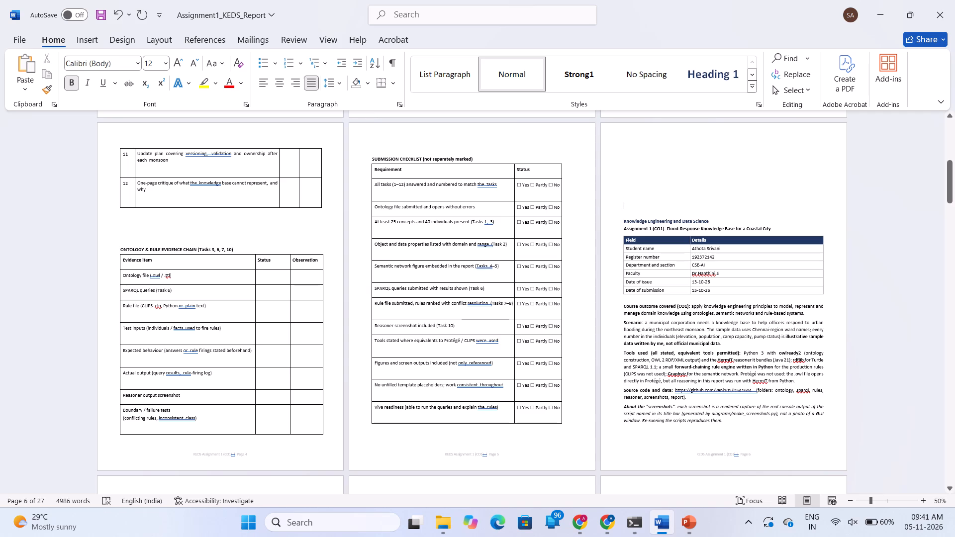
{"action": "key", "text": "Down"}
{"action": "key", "text": "BackSpace"}
{"action": "key", "text": "BackSpace"}
{"action": "key", "text": "BackSpace"}
{"action": "key", "text": "BackSpace"}
{"action": "key", "text": "BackSpace"}
{"action": "key", "text": "BackSpace"}
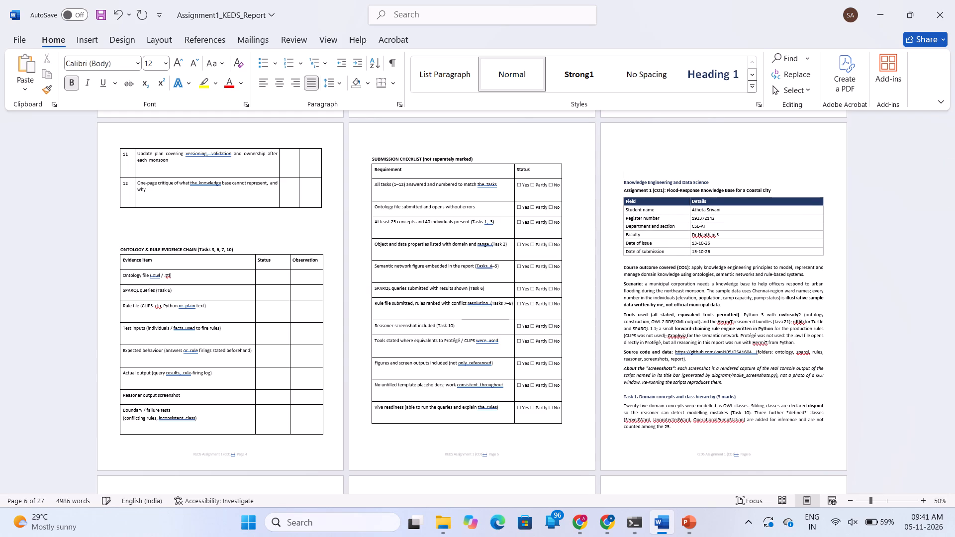
{"action": "key", "text": "BackSpace"}
{"action": "key", "text": "BackSpace"}
{"action": "key", "text": "BackSpace"}
{"action": "key", "text": "BackSpace"}
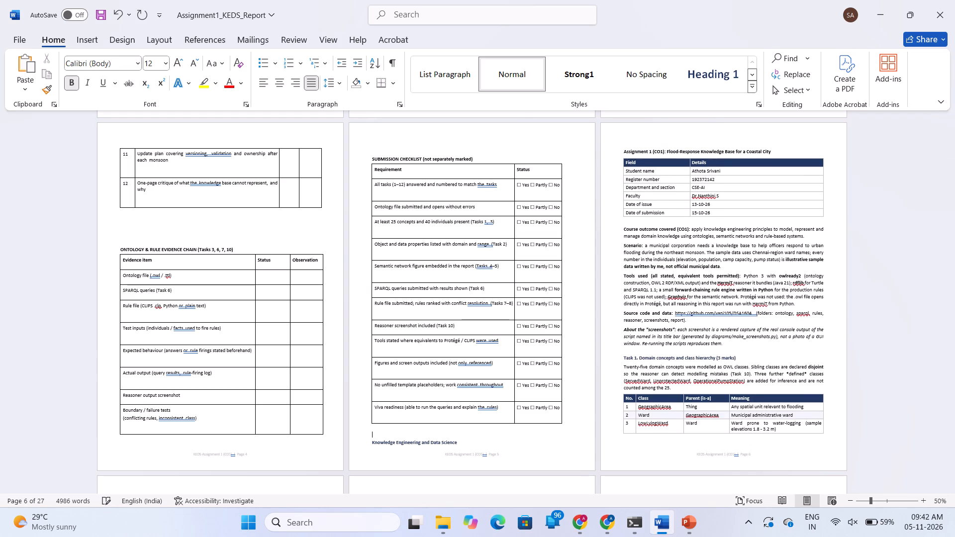
{"action": "key", "text": "Return"}
Look through the report from the Task 1 class table to the appendix, examining the page layout of tables, figures and code blocks.
{"action": "scroll", "coordinate": [759, 331], "scroll_direction": "down", "scroll_amount": 1}
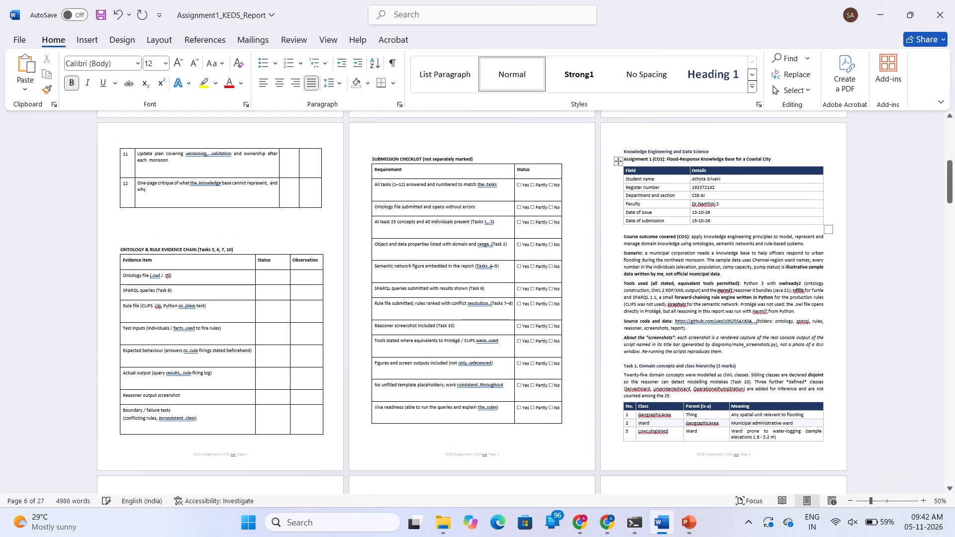
{"action": "scroll", "coordinate": [759, 331], "scroll_direction": "down", "scroll_amount": 1}
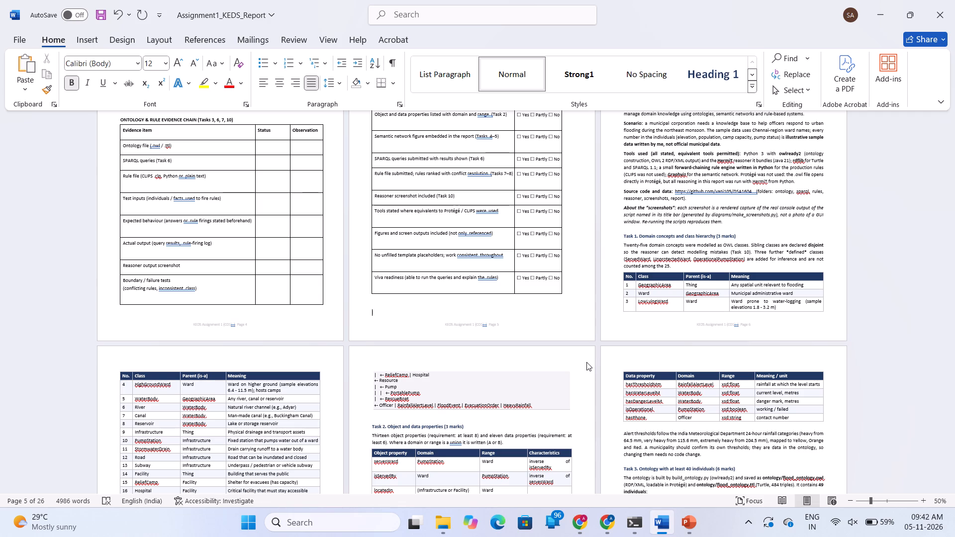
{"action": "scroll", "coordinate": [586, 362], "scroll_direction": "down", "scroll_amount": 6}
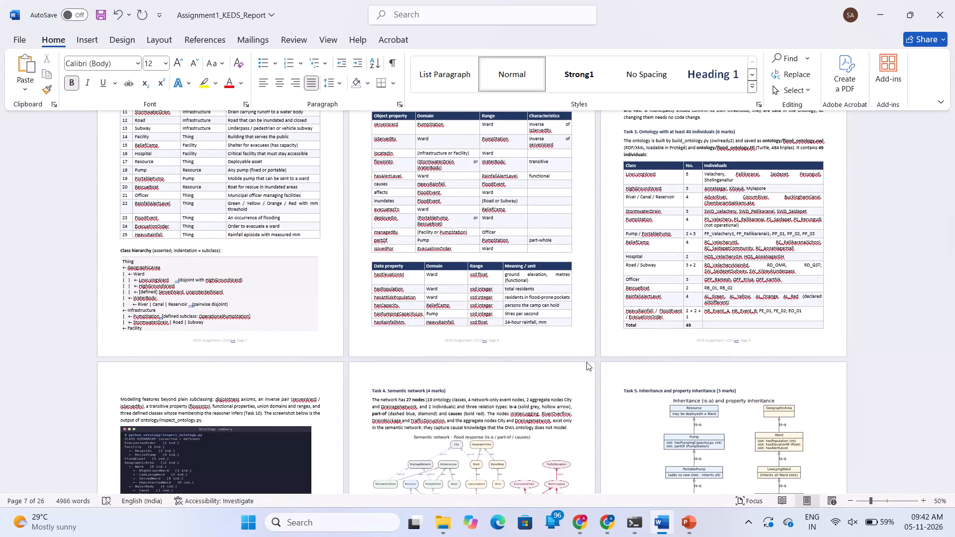
{"action": "scroll", "coordinate": [586, 362], "scroll_direction": "down", "scroll_amount": 3}
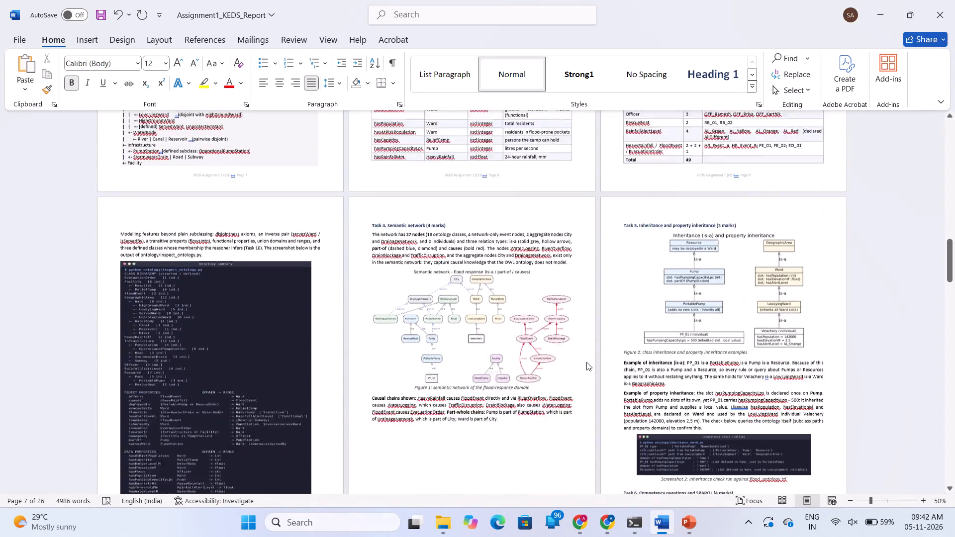
{"action": "scroll", "coordinate": [586, 362], "scroll_direction": "down", "scroll_amount": 15}
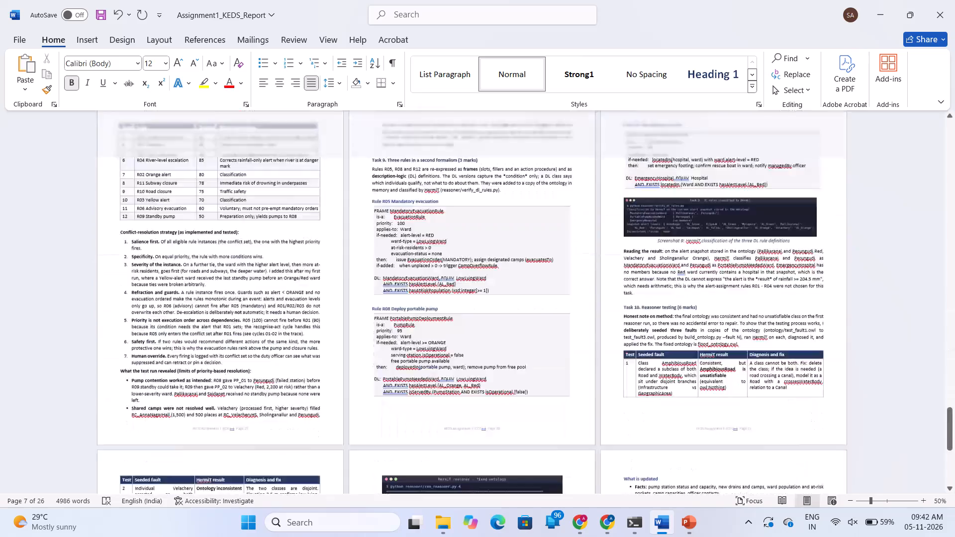
{"action": "scroll", "coordinate": [586, 362], "scroll_direction": "down", "scroll_amount": 9}
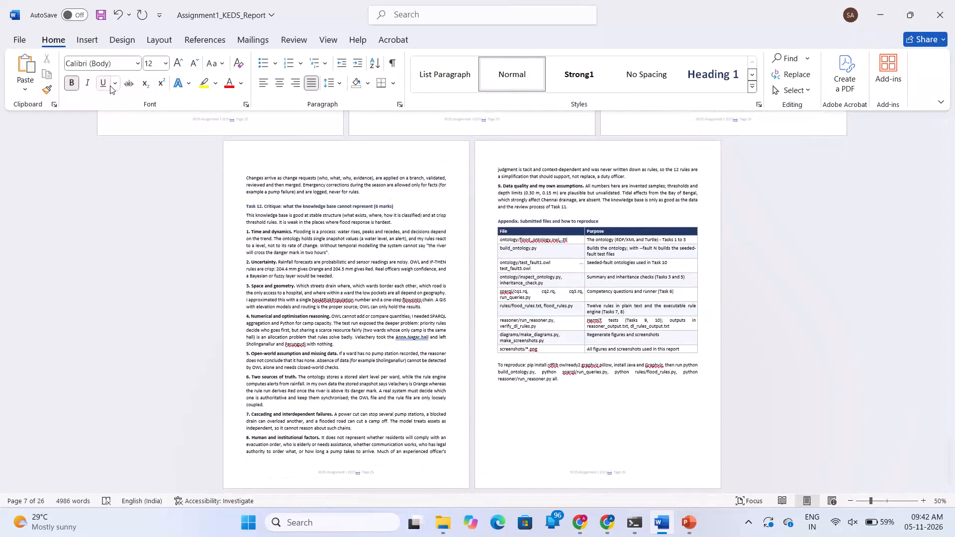
Save the report as a PDF named Assignment1_KEDS_Report in the Downloads folder.
{"action": "left_click", "coordinate": [21, 38]}
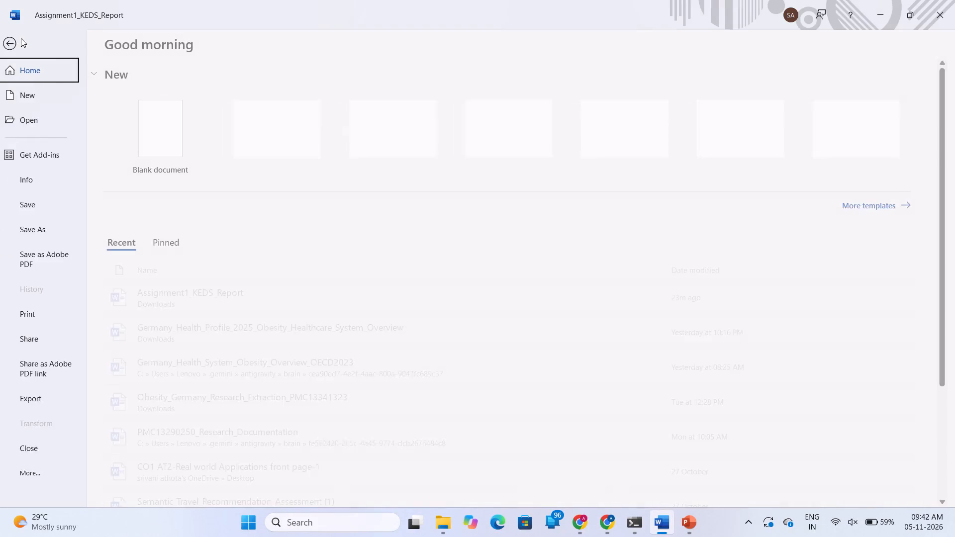
{"action": "left_click", "coordinate": [52, 233]}
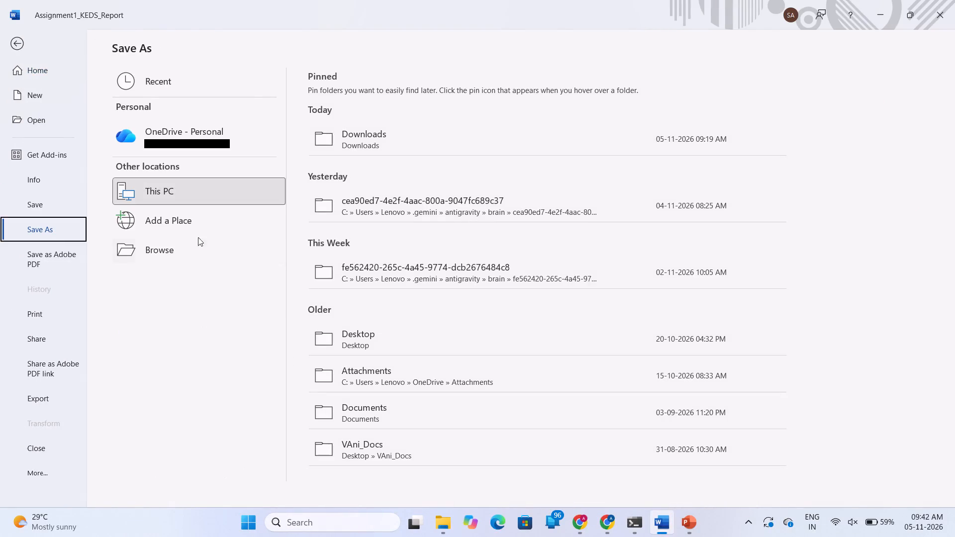
{"action": "left_click", "coordinate": [192, 246]}
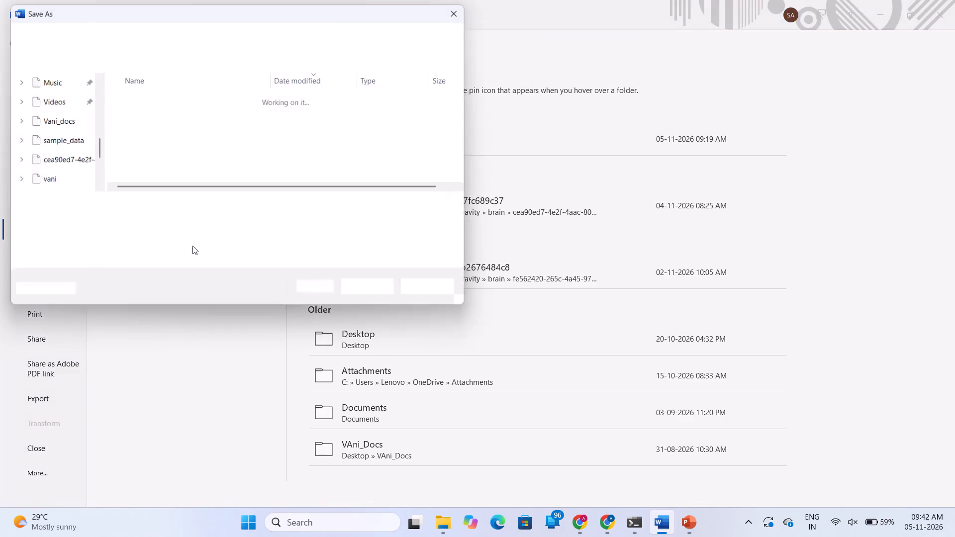
{"action": "left_click", "coordinate": [264, 224]}
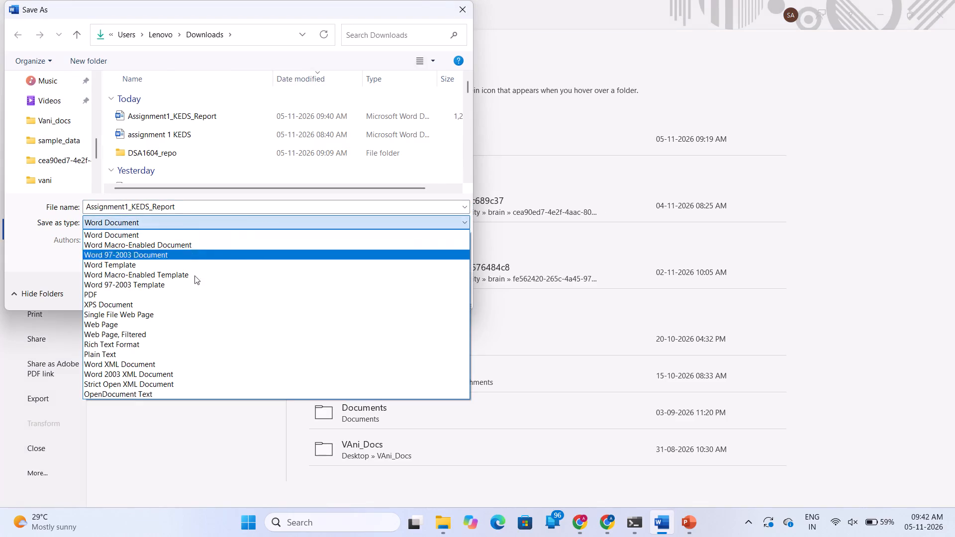
{"action": "left_click", "coordinate": [164, 294]}
{"action": "left_click", "coordinate": [386, 319]}
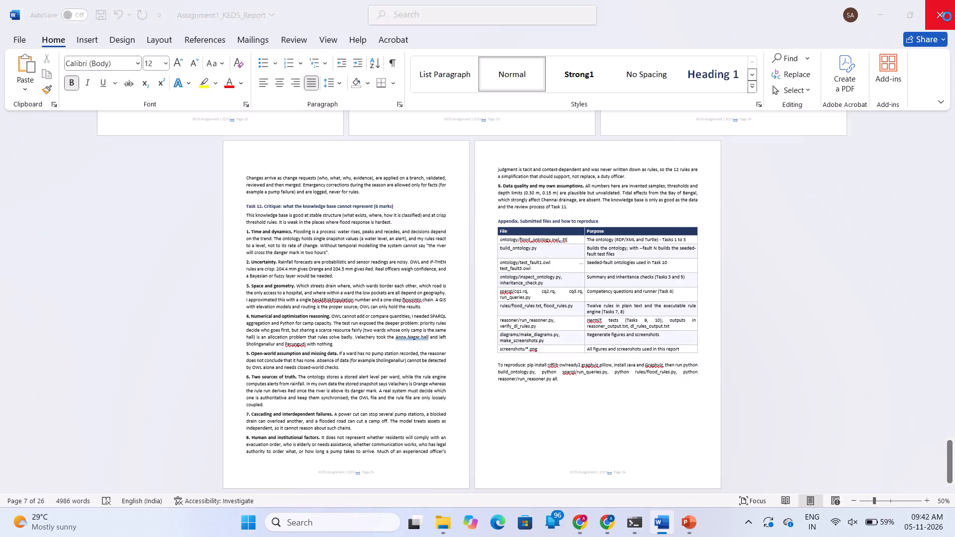
{"action": "left_click", "coordinate": [947, 16]}
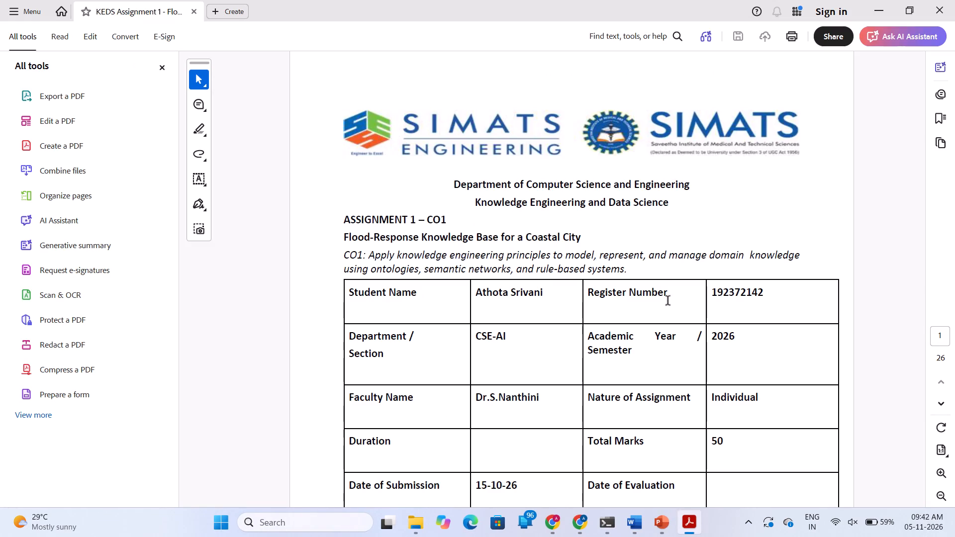
Look through the exported PDF in Acrobat from the cover page to the appendix, examining page breaks, tables, signature and figures.
{"action": "scroll", "coordinate": [668, 301], "scroll_direction": "down", "scroll_amount": 3}
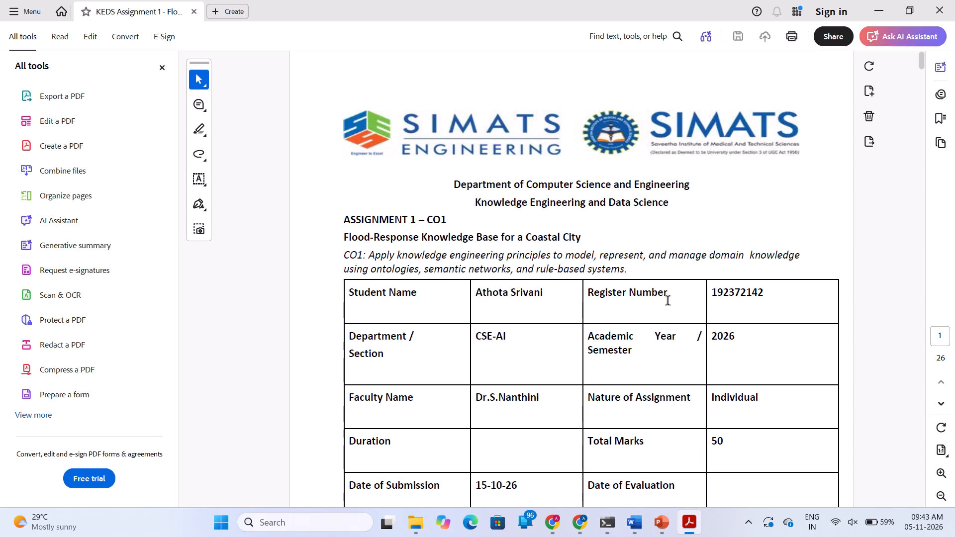
{"action": "left_click", "coordinate": [288, 214]}
{"action": "scroll", "coordinate": [560, 342], "scroll_direction": "down", "scroll_amount": 5}
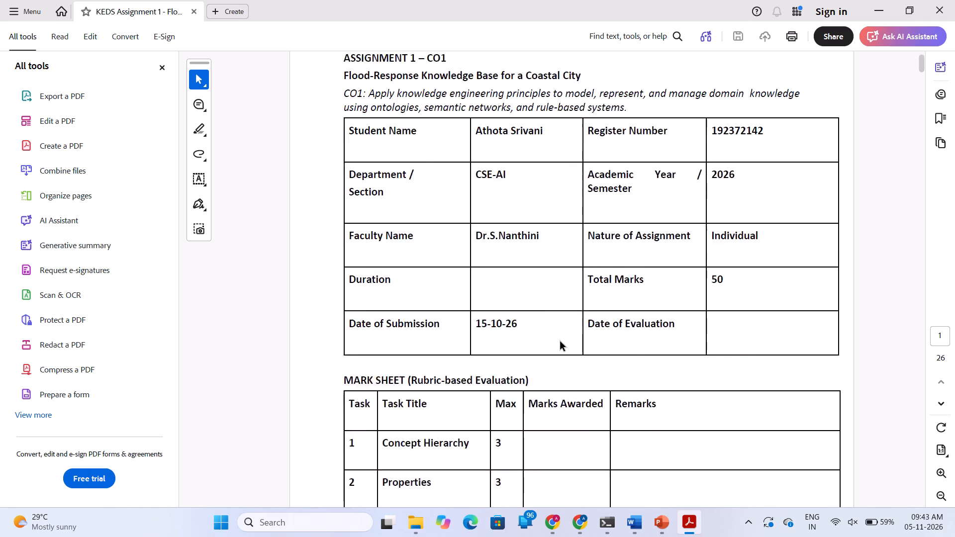
{"action": "scroll", "coordinate": [560, 342], "scroll_direction": "down", "scroll_amount": 11}
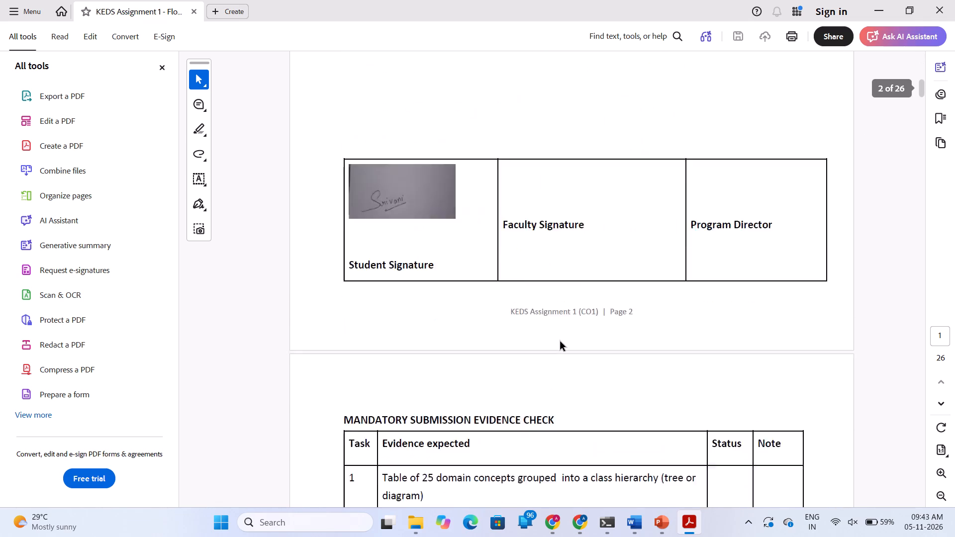
{"action": "scroll", "coordinate": [560, 342], "scroll_direction": "down", "scroll_amount": 4}
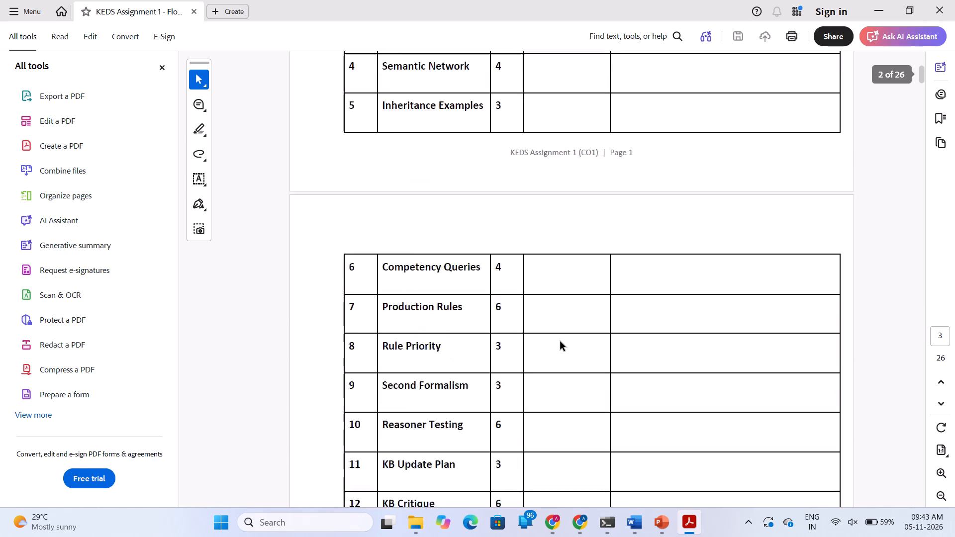
{"action": "scroll", "coordinate": [560, 342], "scroll_direction": "down", "scroll_amount": 15}
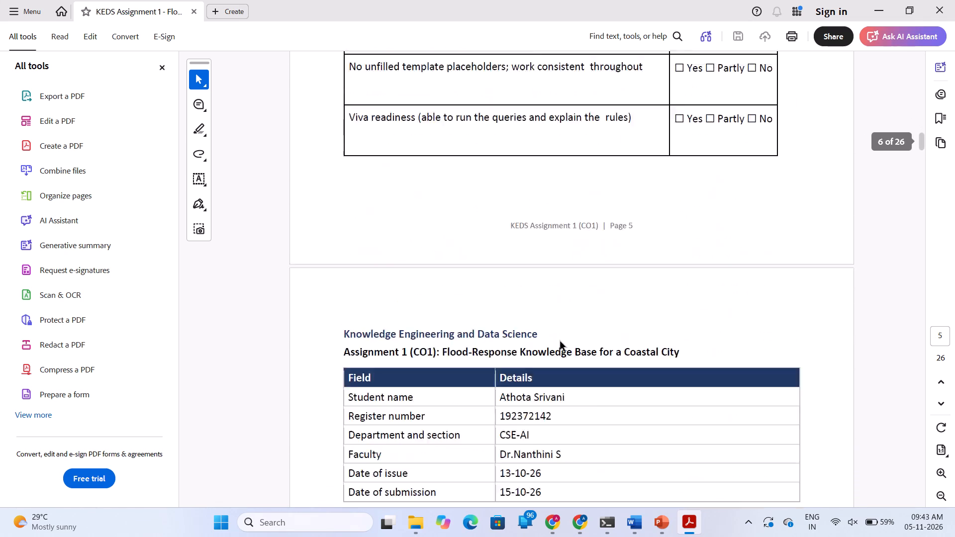
{"action": "scroll", "coordinate": [560, 342], "scroll_direction": "down", "scroll_amount": 9}
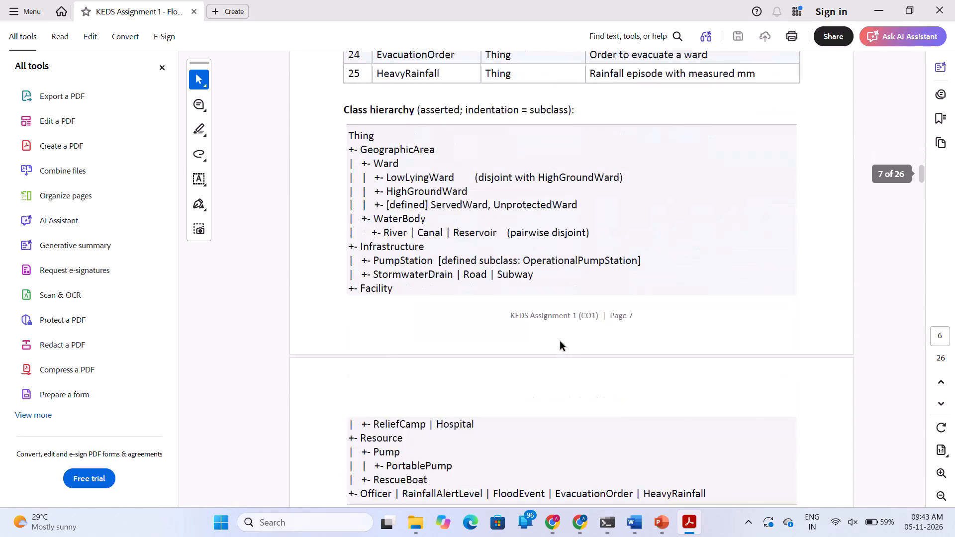
{"action": "scroll", "coordinate": [560, 342], "scroll_direction": "down", "scroll_amount": 9}
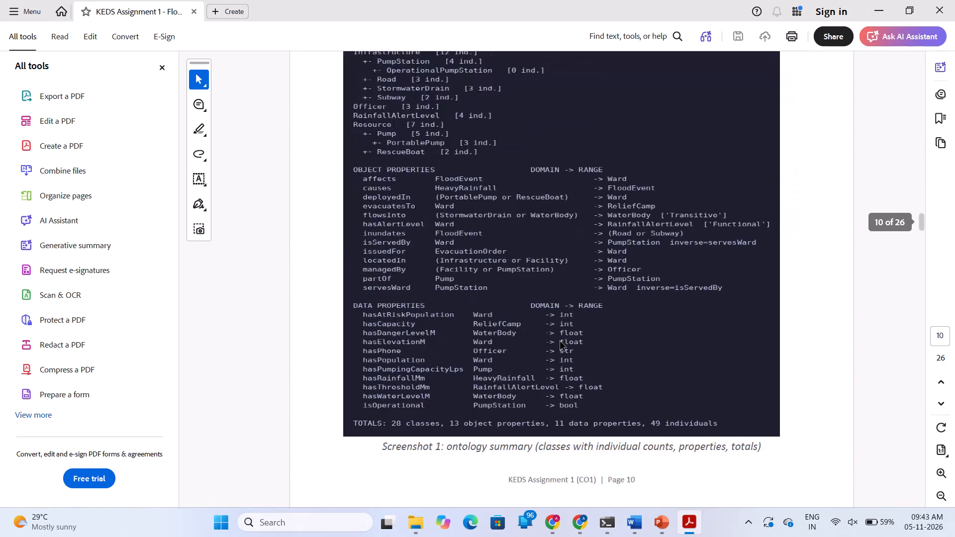
{"action": "scroll", "coordinate": [560, 342], "scroll_direction": "down", "scroll_amount": 11}
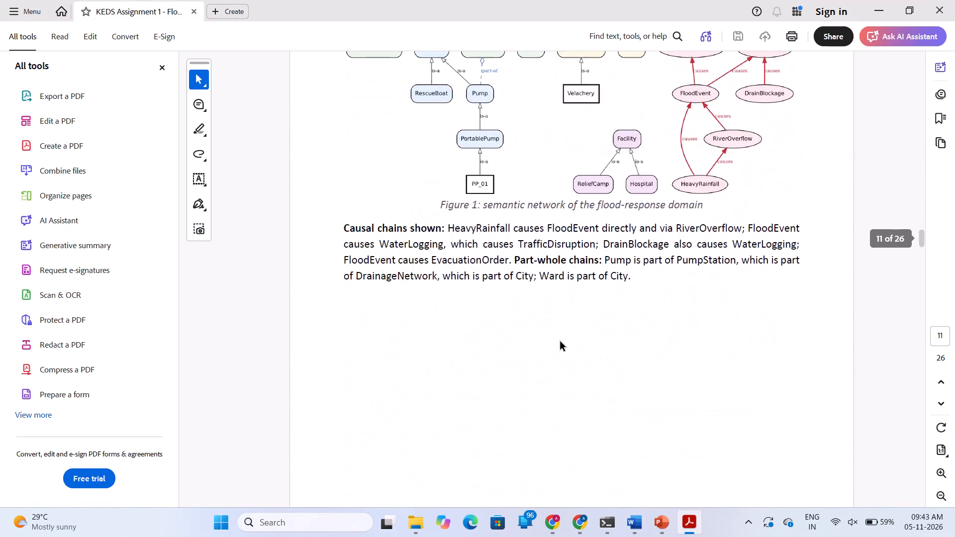
{"action": "scroll", "coordinate": [560, 342], "scroll_direction": "down", "scroll_amount": 9}
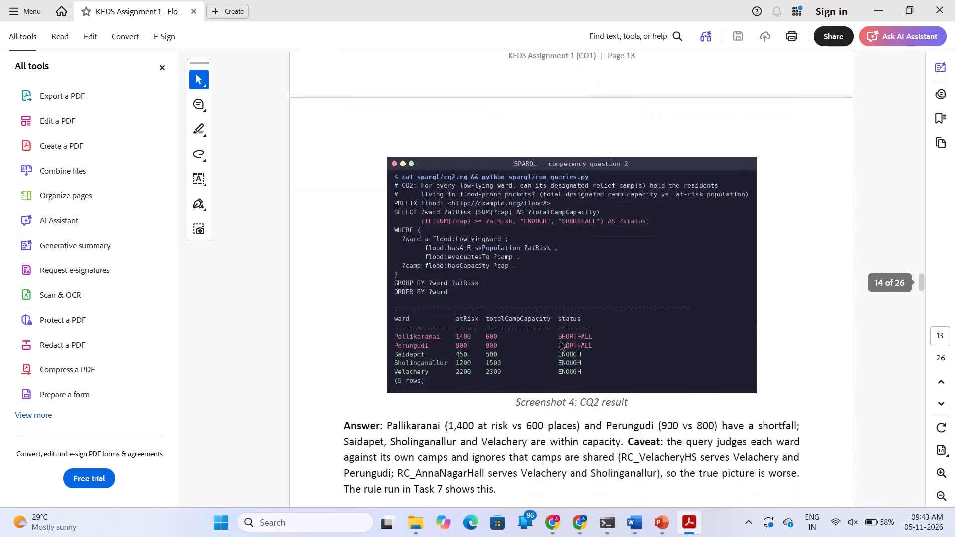
{"action": "scroll", "coordinate": [560, 342], "scroll_direction": "down", "scroll_amount": 9}
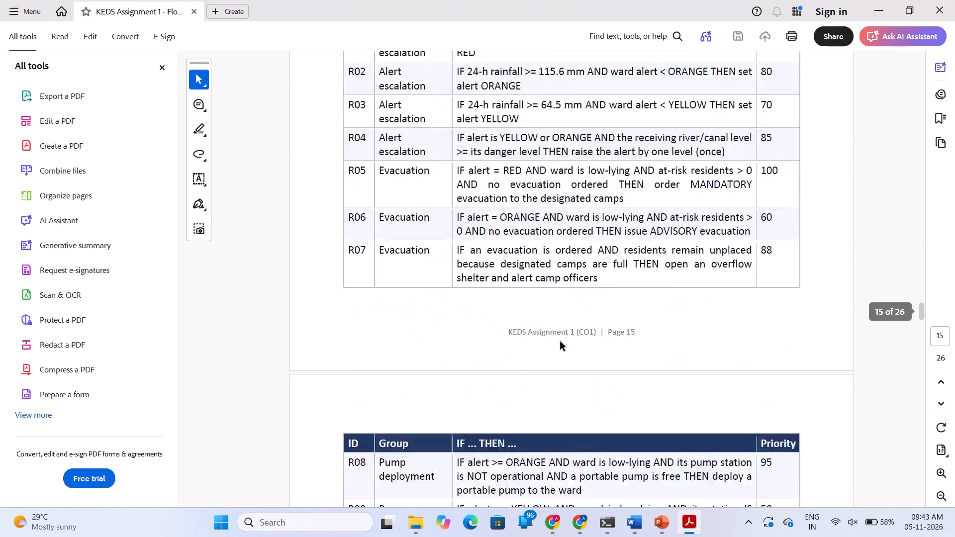
{"action": "scroll", "coordinate": [560, 342], "scroll_direction": "down", "scroll_amount": 10}
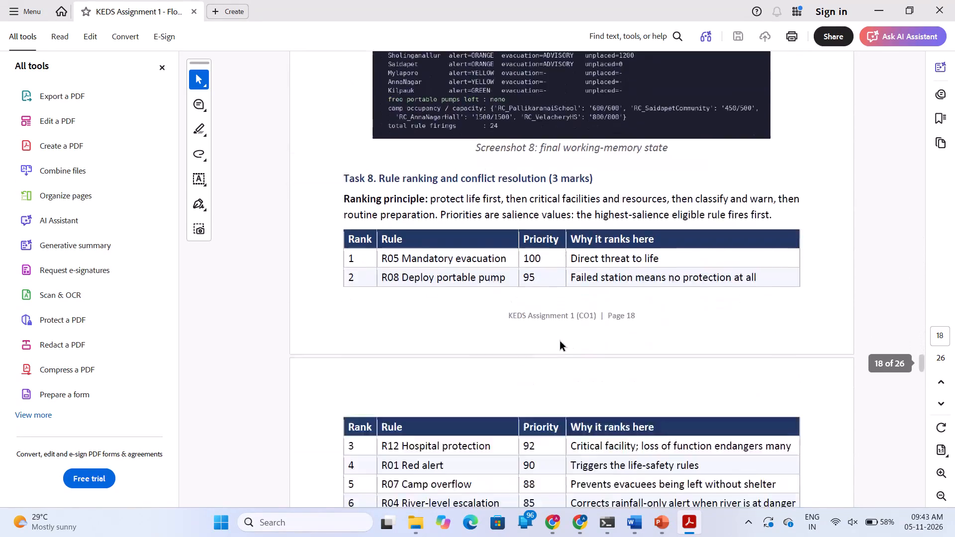
{"action": "scroll", "coordinate": [560, 342], "scroll_direction": "down", "scroll_amount": 10}
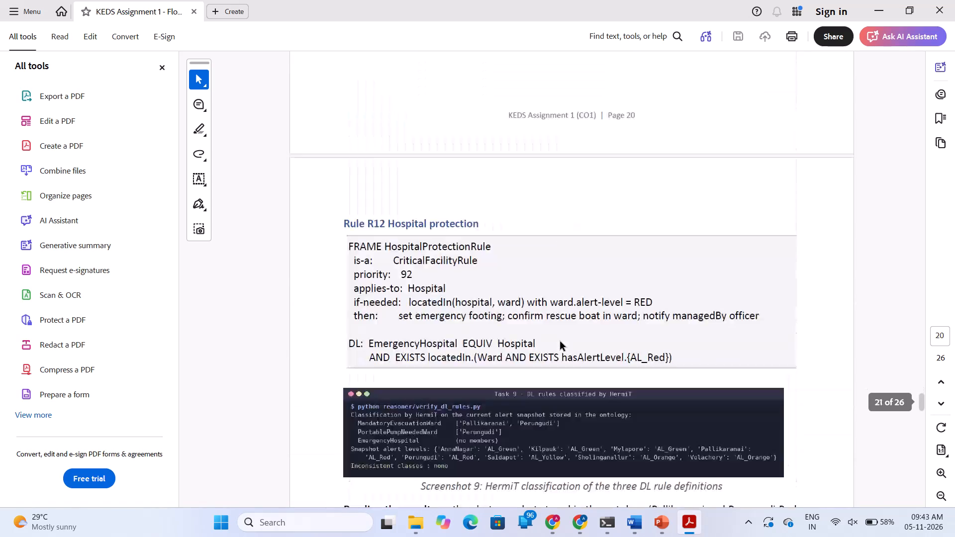
{"action": "scroll", "coordinate": [560, 342], "scroll_direction": "down", "scroll_amount": 8}
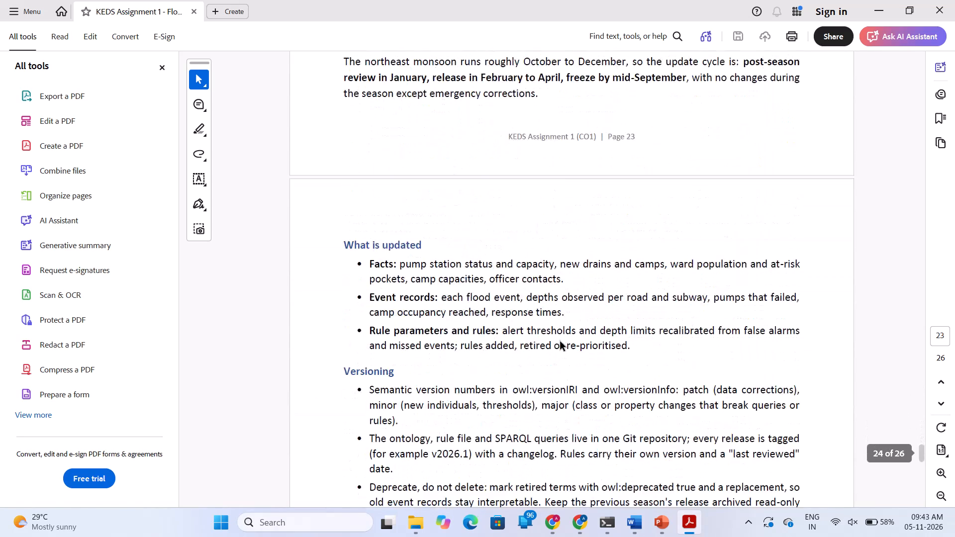
{"action": "scroll", "coordinate": [560, 342], "scroll_direction": "down", "scroll_amount": 6}
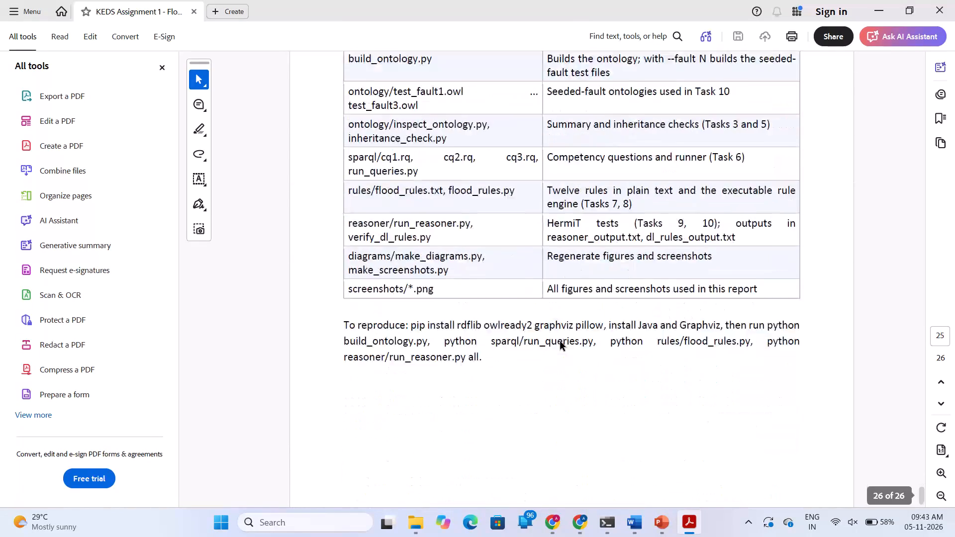
{"action": "scroll", "coordinate": [560, 342], "scroll_direction": "down", "scroll_amount": 6}
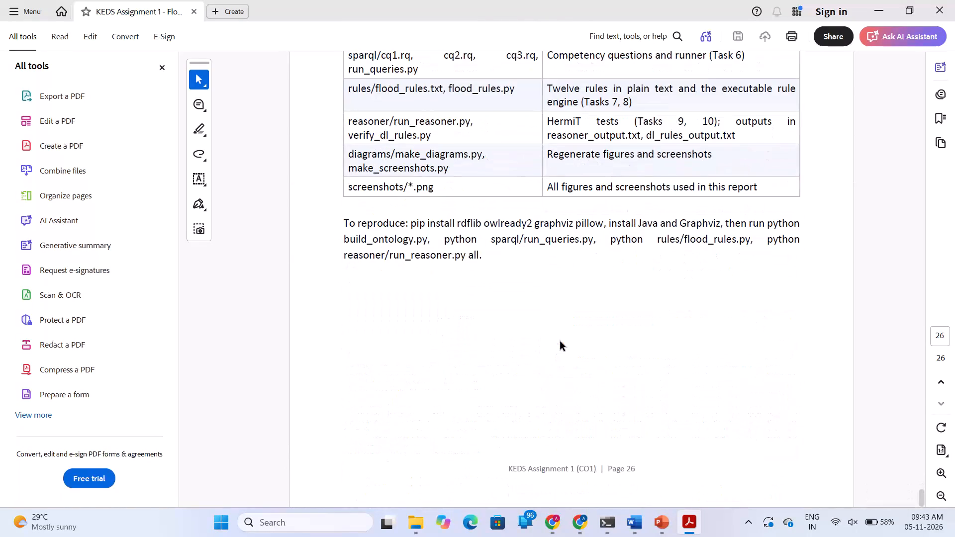
{"action": "scroll", "coordinate": [560, 342], "scroll_direction": "down", "scroll_amount": 2}
Look back through the PDF from the appendix to the first page, rechecking the layout, student details table and mark sheet.
{"action": "scroll", "coordinate": [560, 342], "scroll_direction": "up", "scroll_amount": 3}
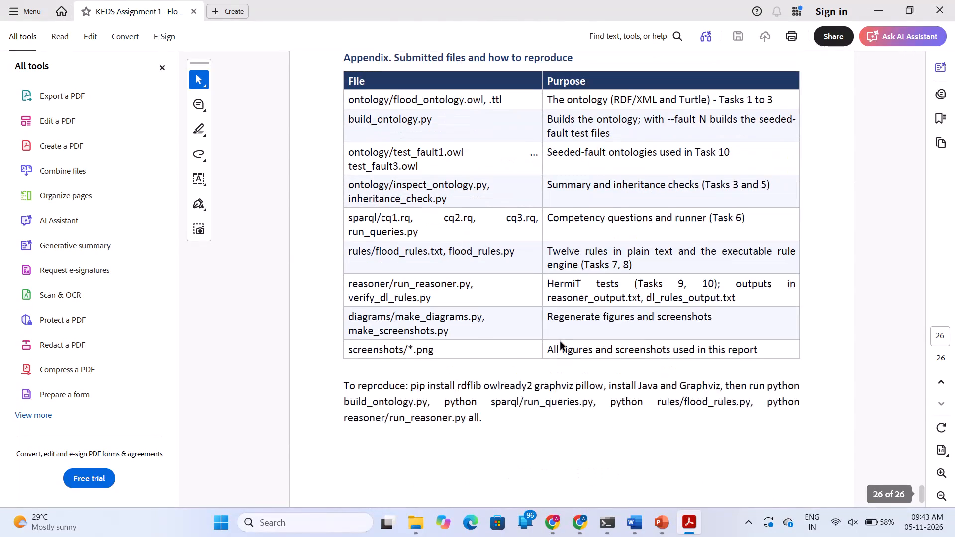
{"action": "scroll", "coordinate": [560, 342], "scroll_direction": "up", "scroll_amount": 6}
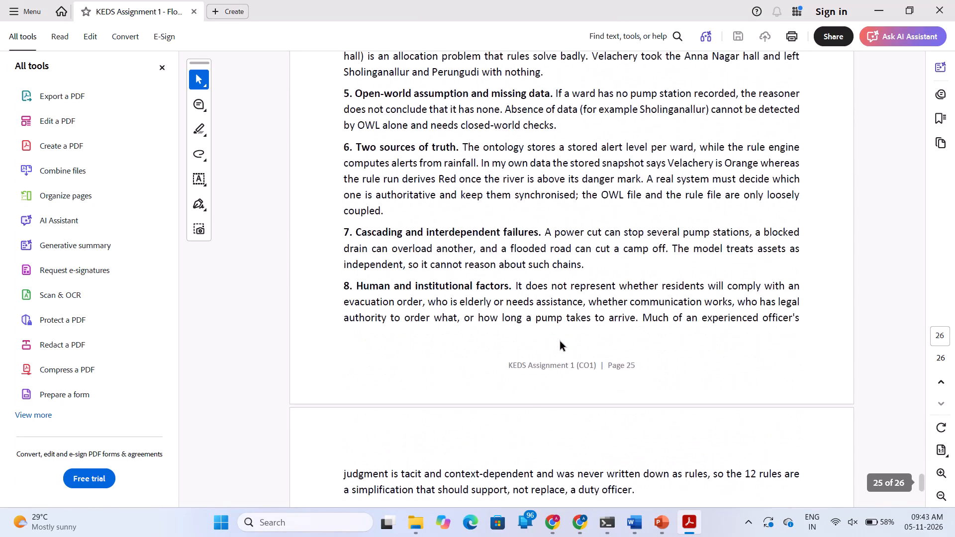
{"action": "scroll", "coordinate": [560, 342], "scroll_direction": "up", "scroll_amount": 6}
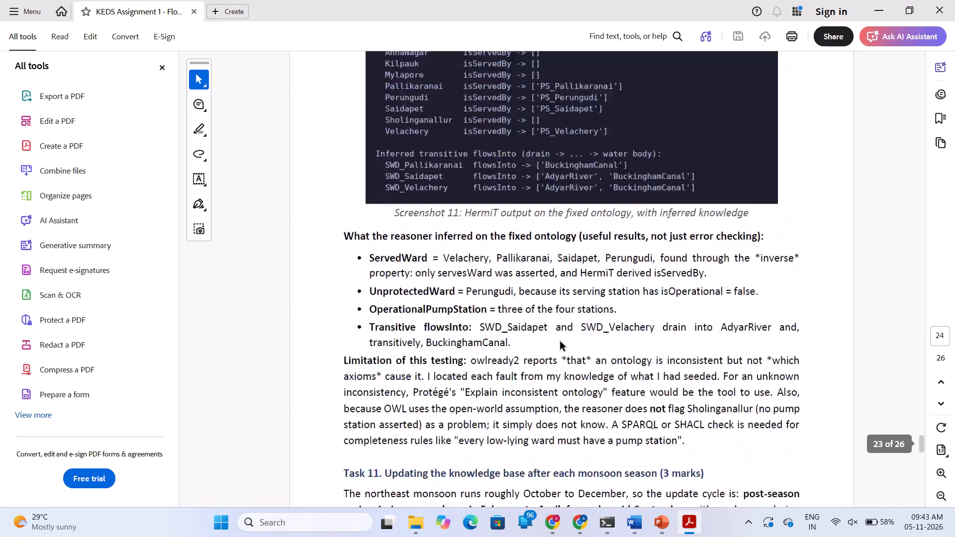
{"action": "scroll", "coordinate": [560, 342], "scroll_direction": "up", "scroll_amount": 4}
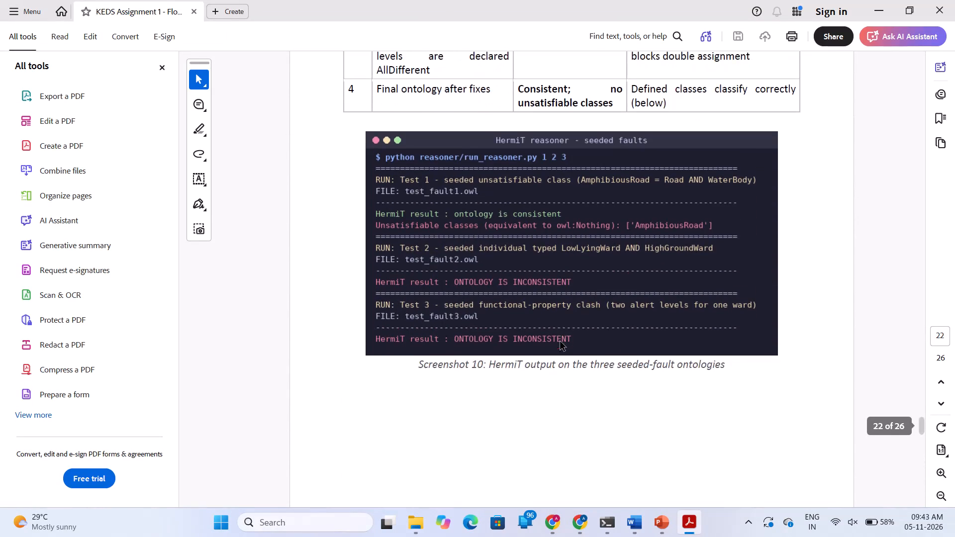
{"action": "scroll", "coordinate": [560, 342], "scroll_direction": "up", "scroll_amount": 10}
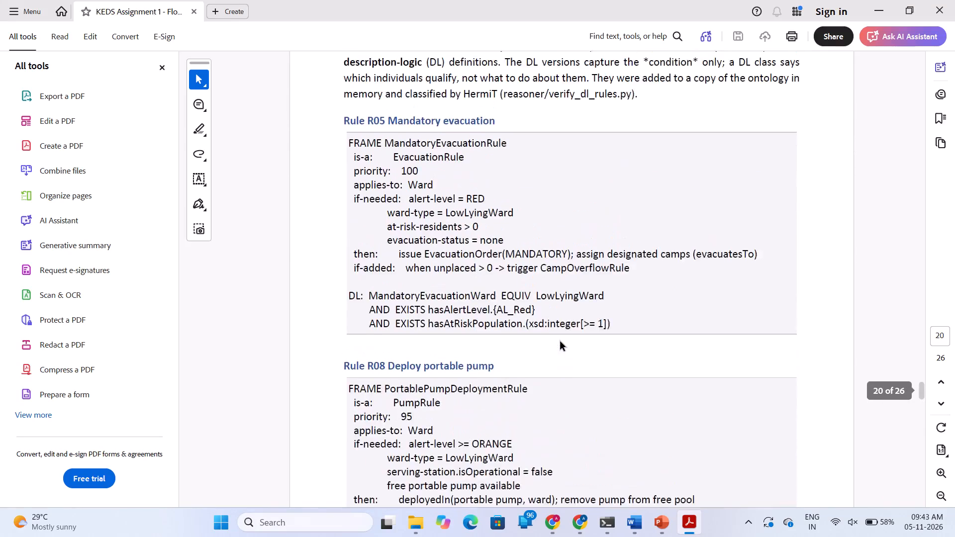
{"action": "scroll", "coordinate": [560, 342], "scroll_direction": "up", "scroll_amount": 9}
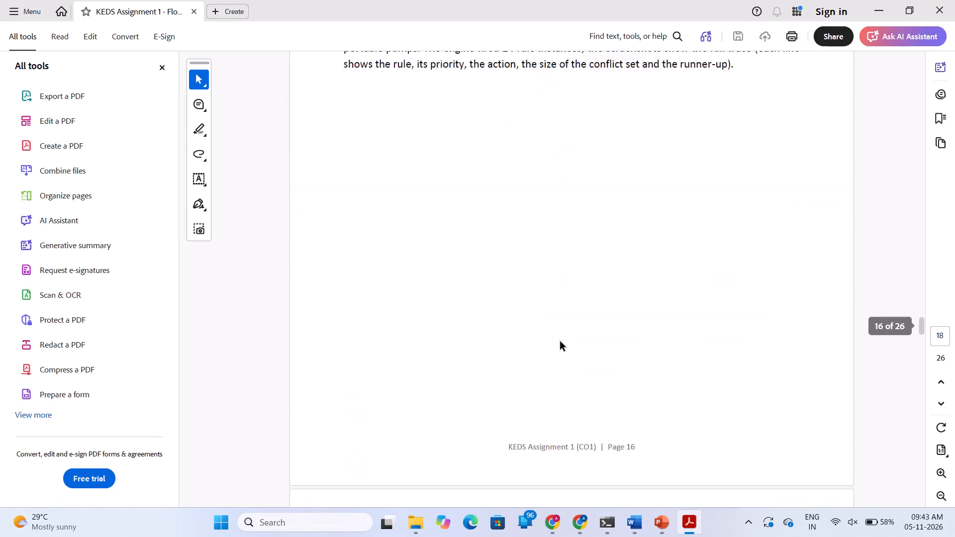
{"action": "scroll", "coordinate": [560, 342], "scroll_direction": "up", "scroll_amount": 12}
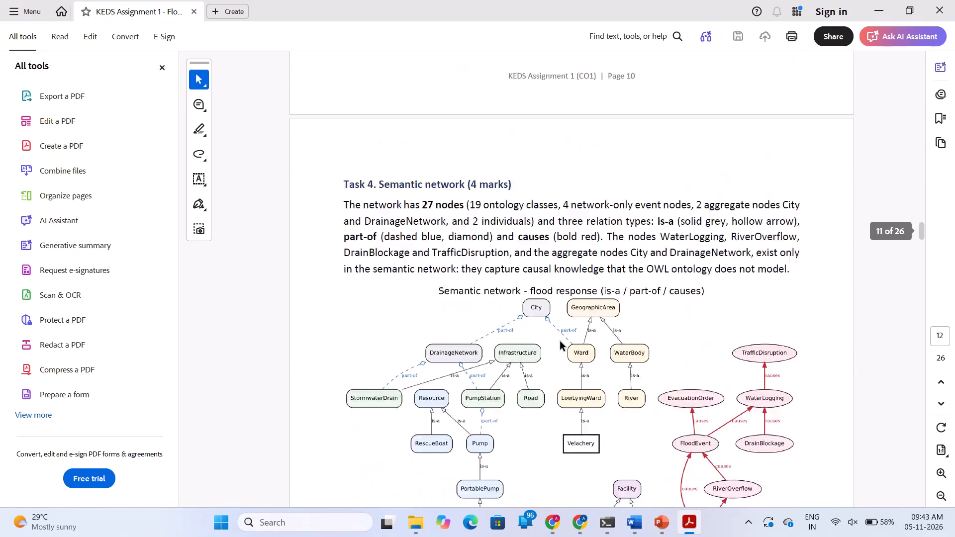
{"action": "scroll", "coordinate": [560, 342], "scroll_direction": "up", "scroll_amount": 12}
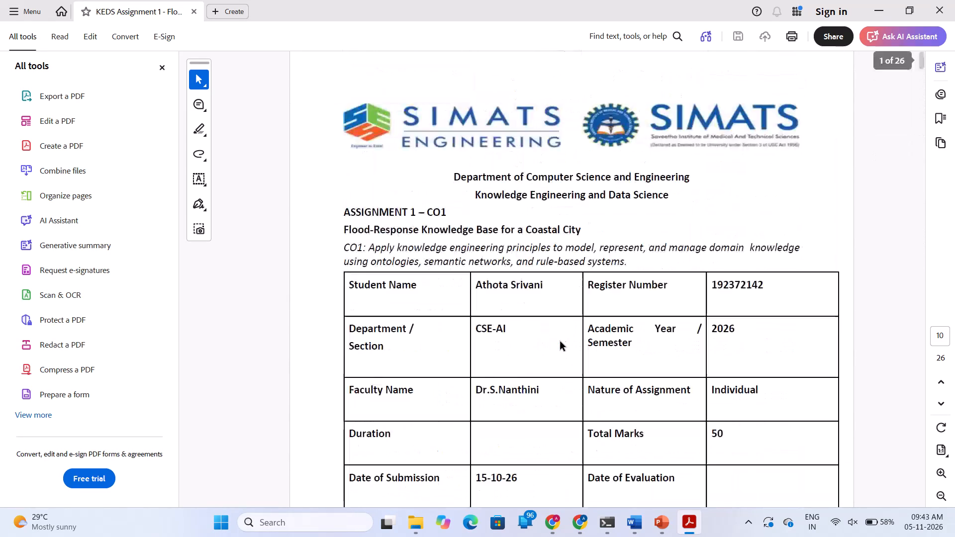
{"action": "scroll", "coordinate": [560, 342], "scroll_direction": "up", "scroll_amount": 2}
{"action": "scroll", "coordinate": [560, 342], "scroll_direction": "down", "scroll_amount": 1}
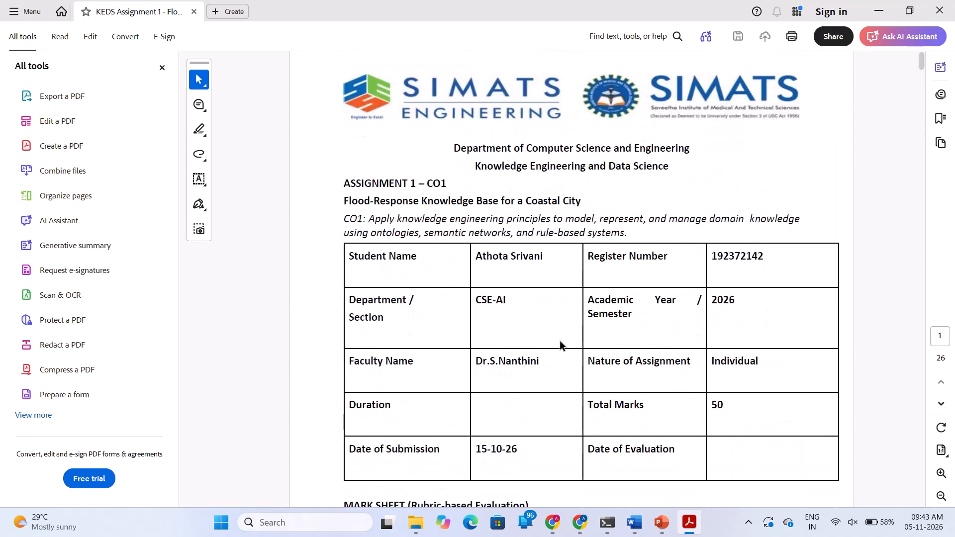
{"action": "scroll", "coordinate": [560, 342], "scroll_direction": "down", "scroll_amount": 4}
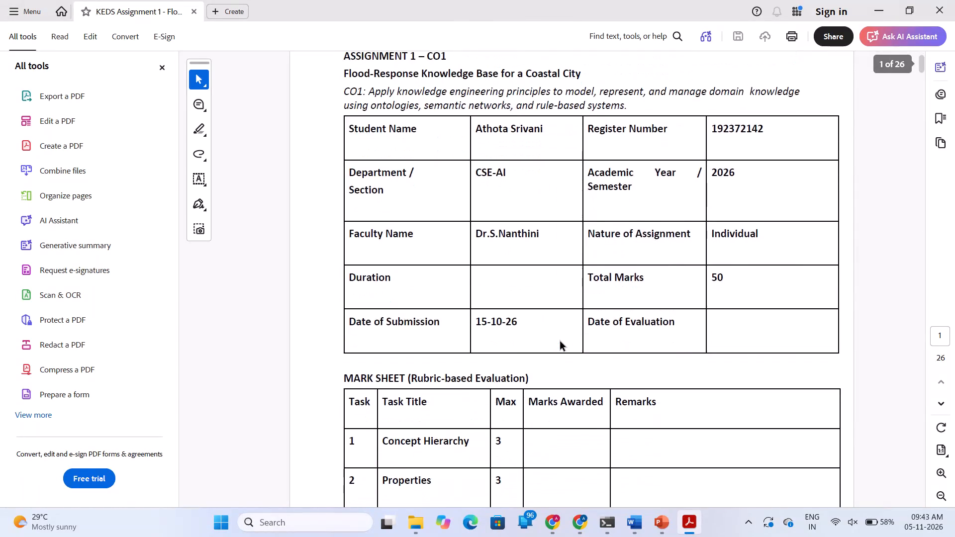
{"action": "scroll", "coordinate": [560, 342], "scroll_direction": "down", "scroll_amount": 2}
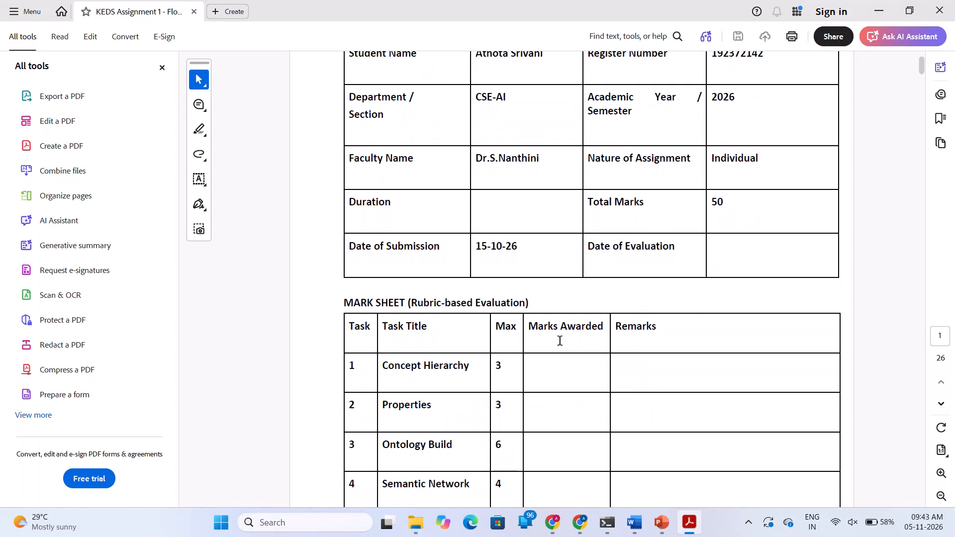
{"action": "scroll", "coordinate": [560, 342], "scroll_direction": "down", "scroll_amount": 6}
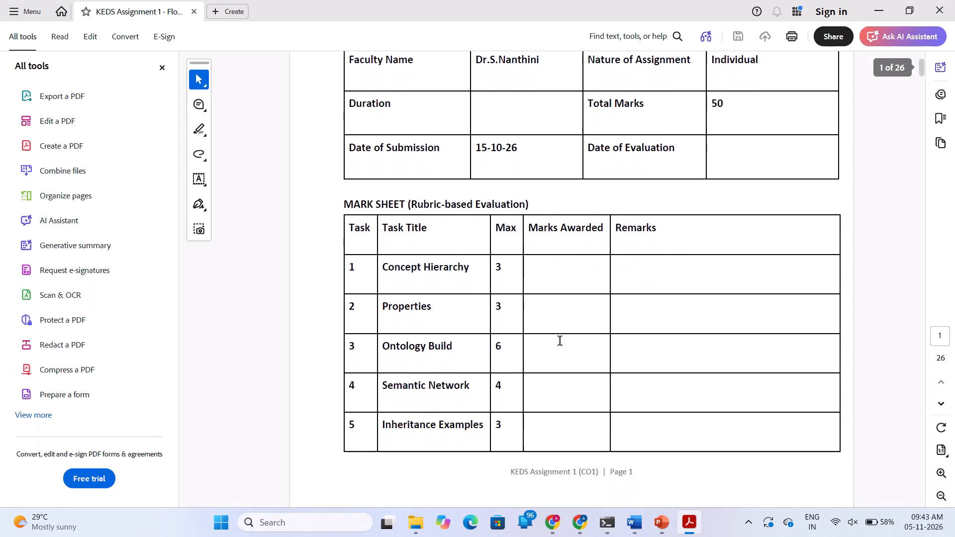
Look through the PDF from the mark sheet and evaluation checklists to the student details table, checking table layout and the issue and submission dates.
{"action": "scroll", "coordinate": [560, 342], "scroll_direction": "down", "scroll_amount": 8}
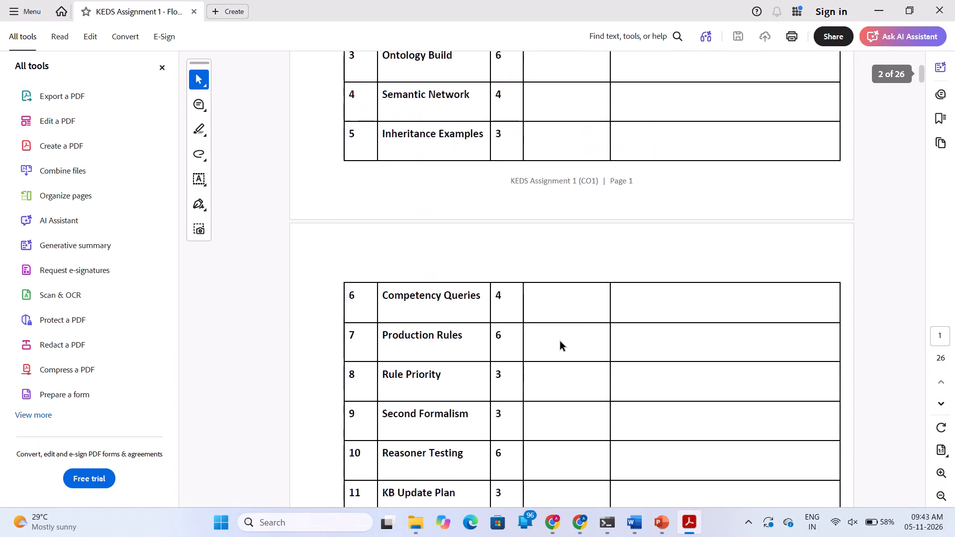
{"action": "scroll", "coordinate": [560, 342], "scroll_direction": "down", "scroll_amount": 5}
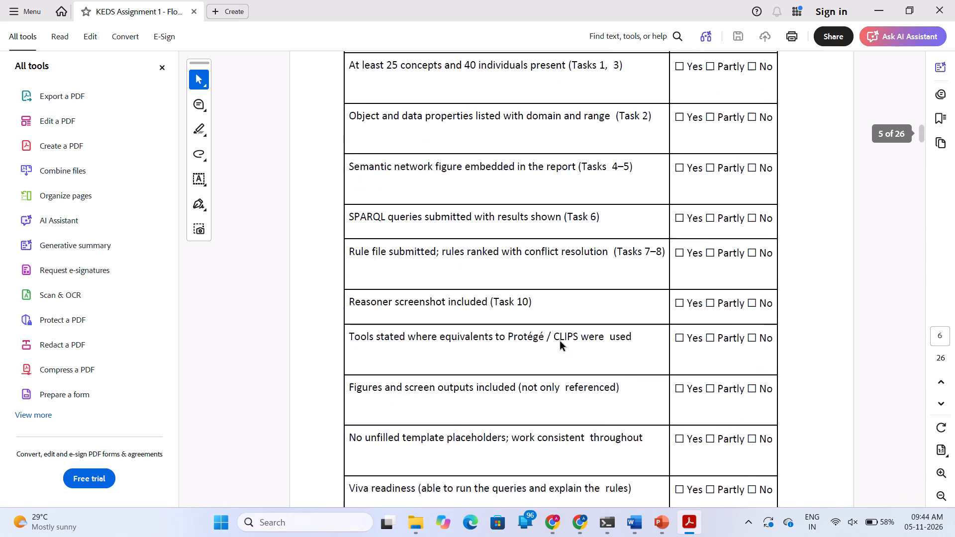
{"action": "scroll", "coordinate": [560, 342], "scroll_direction": "up", "scroll_amount": 3}
{"action": "scroll", "coordinate": [560, 342], "scroll_direction": "down", "scroll_amount": 1}
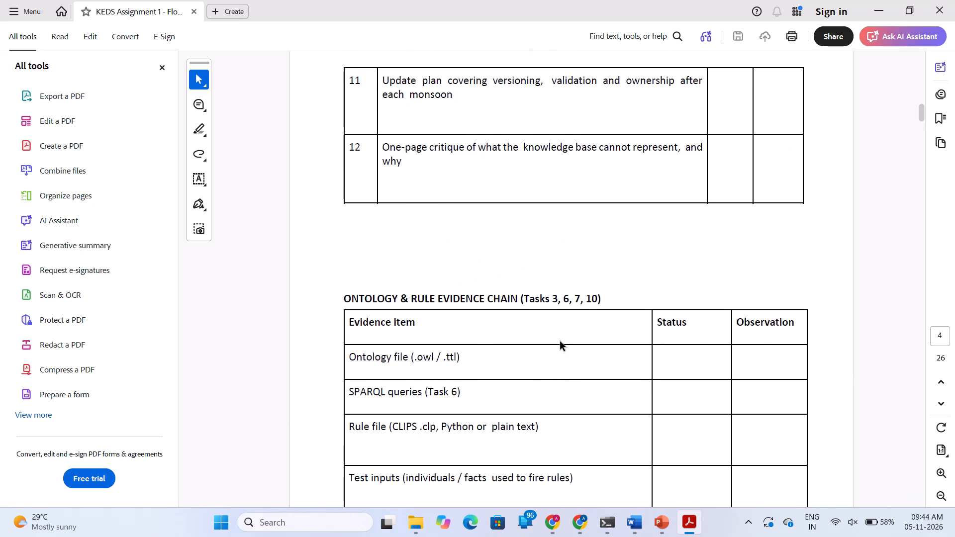
{"action": "scroll", "coordinate": [560, 342], "scroll_direction": "down", "scroll_amount": 10}
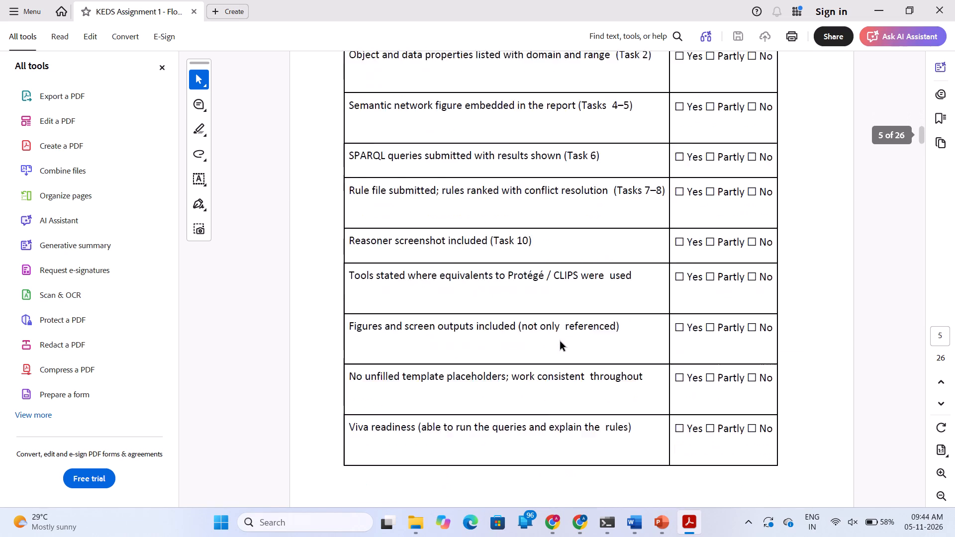
{"action": "scroll", "coordinate": [560, 342], "scroll_direction": "down", "scroll_amount": 3}
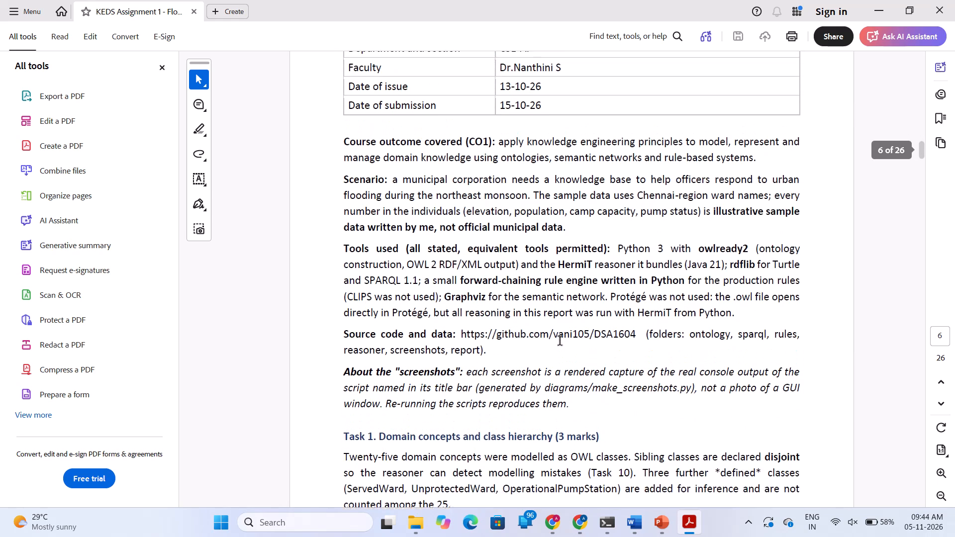
{"action": "scroll", "coordinate": [560, 342], "scroll_direction": "up", "scroll_amount": 3}
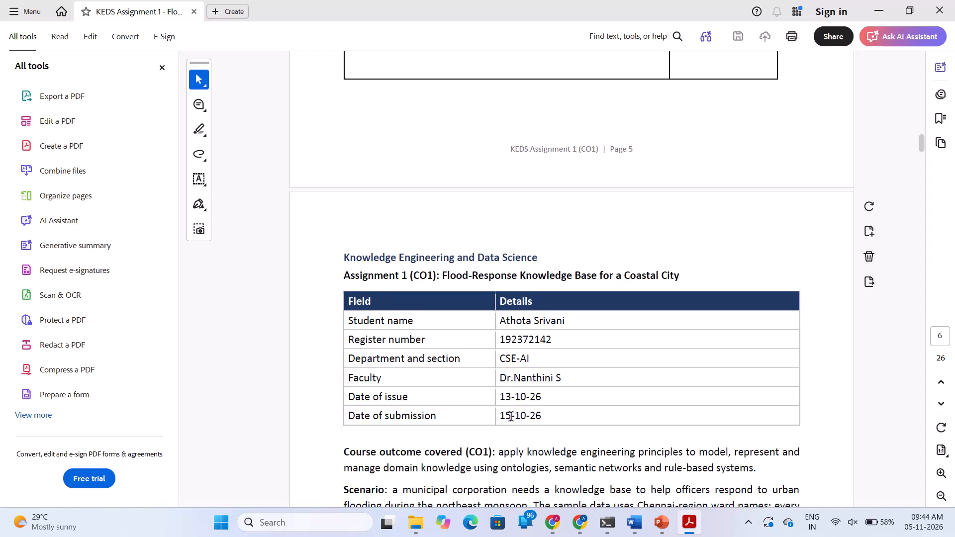
Look through the PDF from the course outcome section across all task sections to the last page, examining tables, code blocks, figures and page breaks.
{"action": "scroll", "coordinate": [550, 449], "scroll_direction": "down", "scroll_amount": 3}
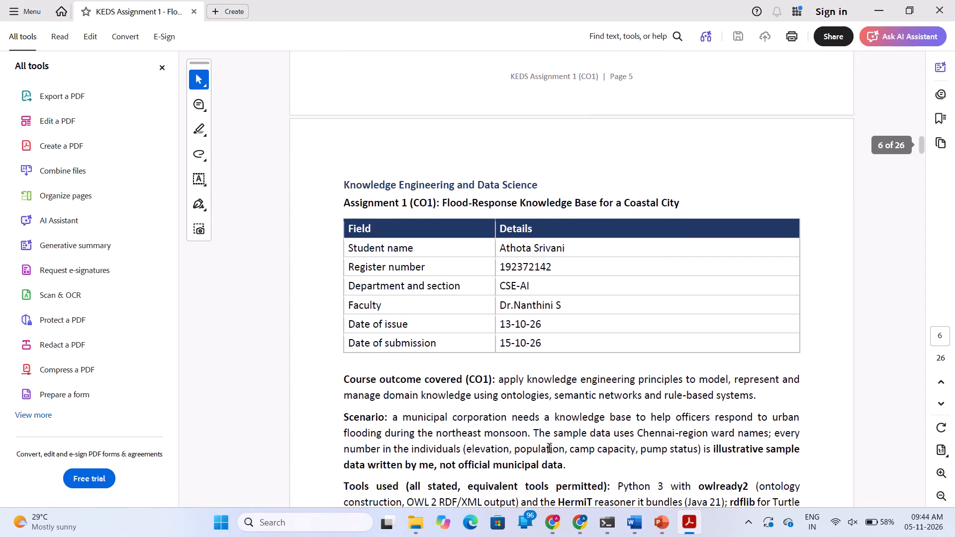
{"action": "scroll", "coordinate": [550, 449], "scroll_direction": "down", "scroll_amount": 8}
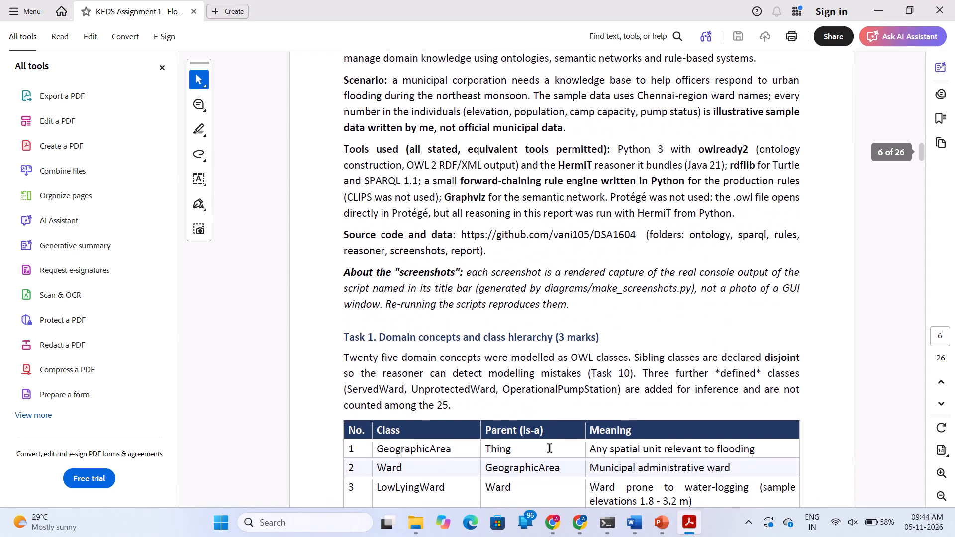
{"action": "scroll", "coordinate": [550, 449], "scroll_direction": "down", "scroll_amount": 7}
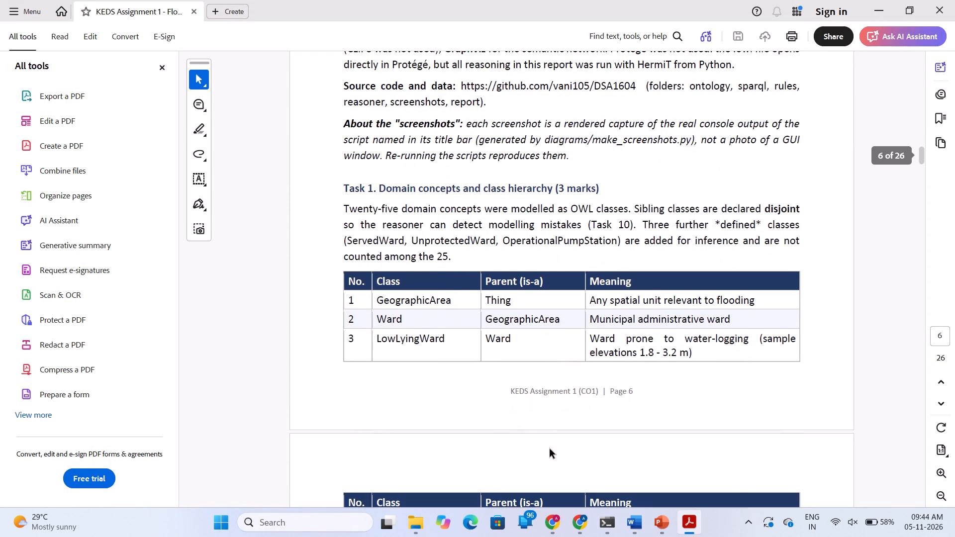
{"action": "scroll", "coordinate": [550, 449], "scroll_direction": "down", "scroll_amount": 5}
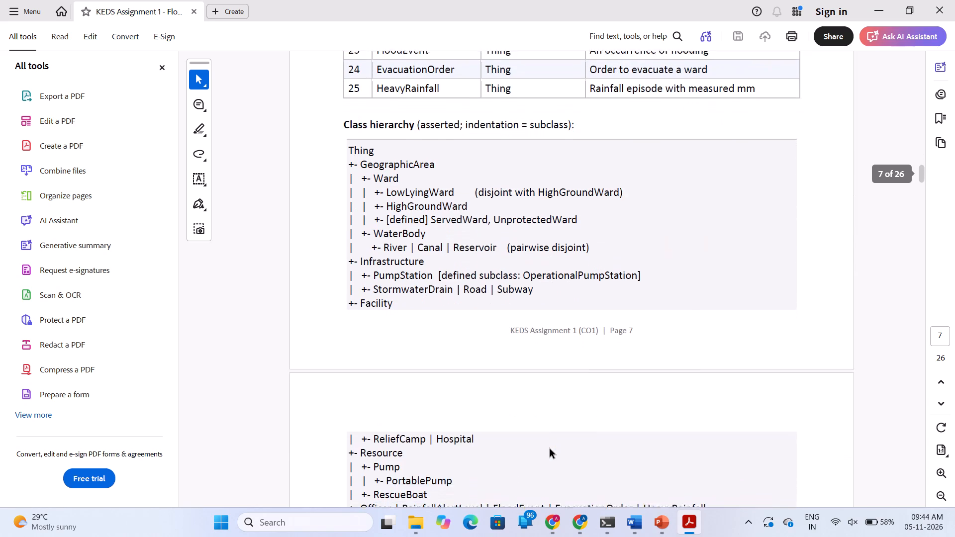
{"action": "scroll", "coordinate": [550, 449], "scroll_direction": "down", "scroll_amount": 3}
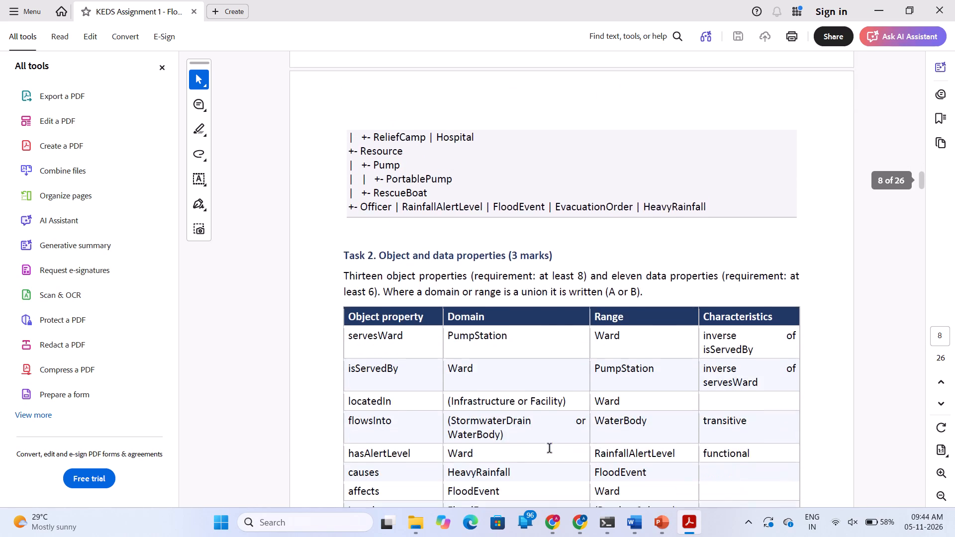
{"action": "scroll", "coordinate": [550, 449], "scroll_direction": "down", "scroll_amount": 6}
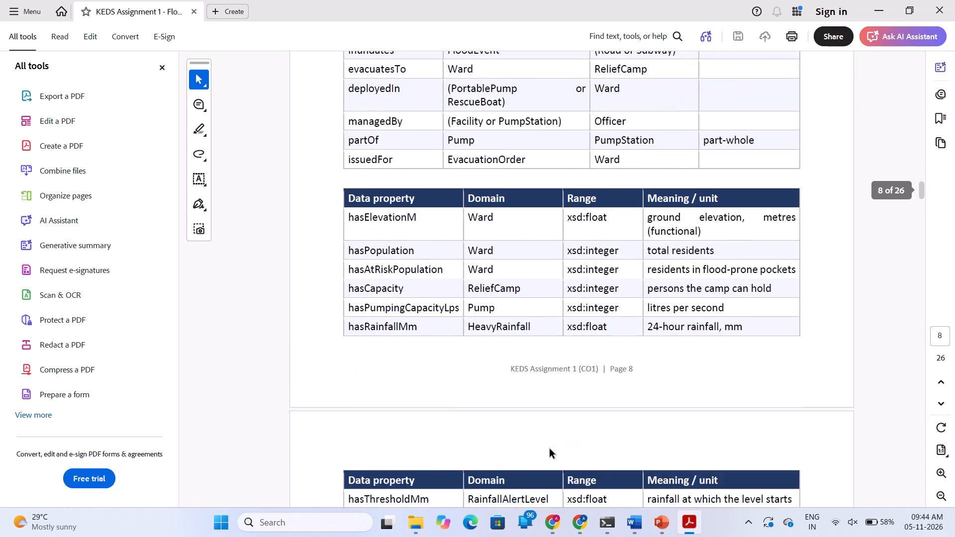
{"action": "scroll", "coordinate": [550, 449], "scroll_direction": "down", "scroll_amount": 7}
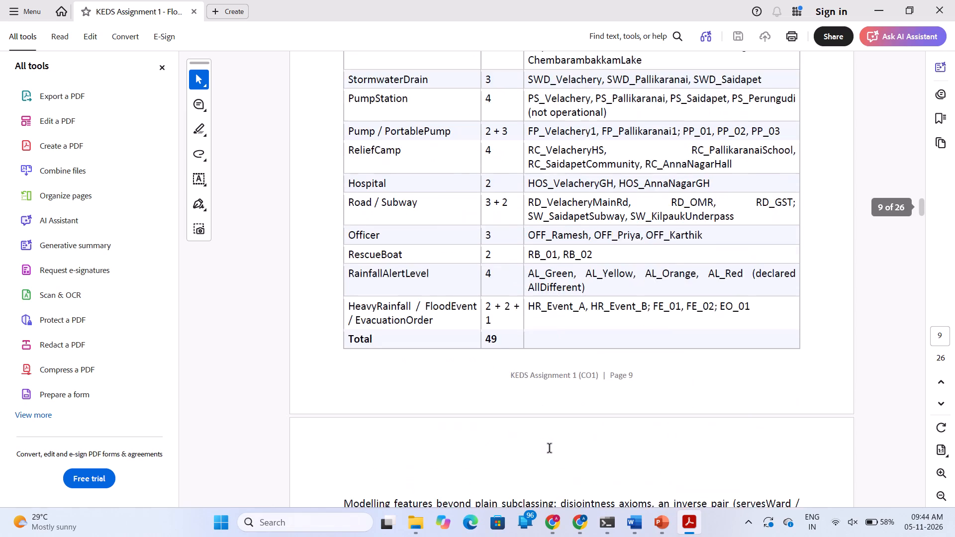
{"action": "scroll", "coordinate": [550, 449], "scroll_direction": "down", "scroll_amount": 8}
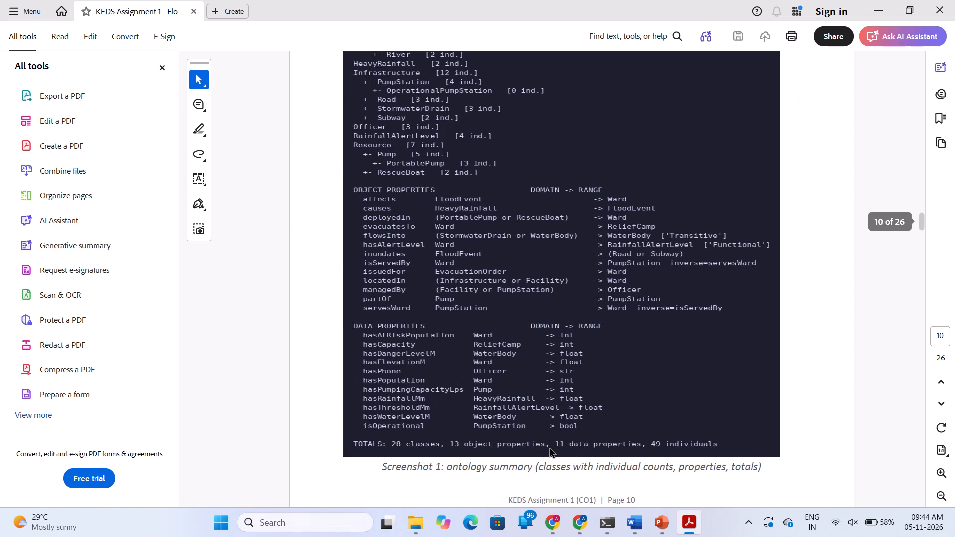
{"action": "scroll", "coordinate": [550, 449], "scroll_direction": "down", "scroll_amount": 9}
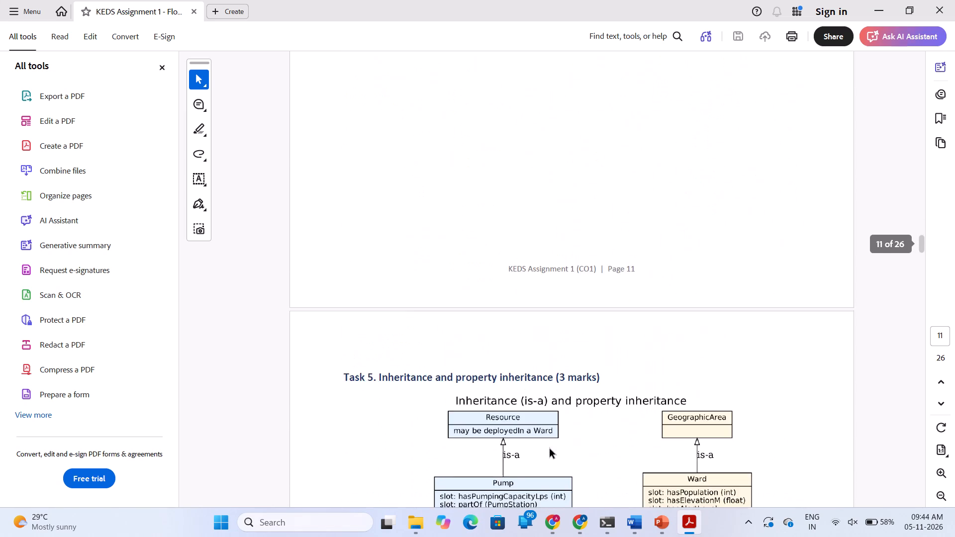
{"action": "scroll", "coordinate": [550, 449], "scroll_direction": "down", "scroll_amount": 9}
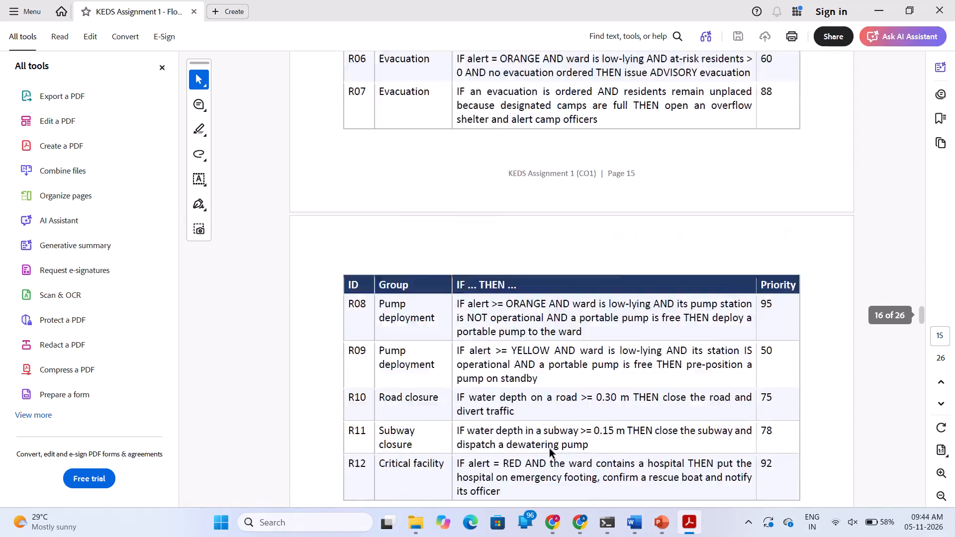
{"action": "scroll", "coordinate": [550, 449], "scroll_direction": "down", "scroll_amount": 9}
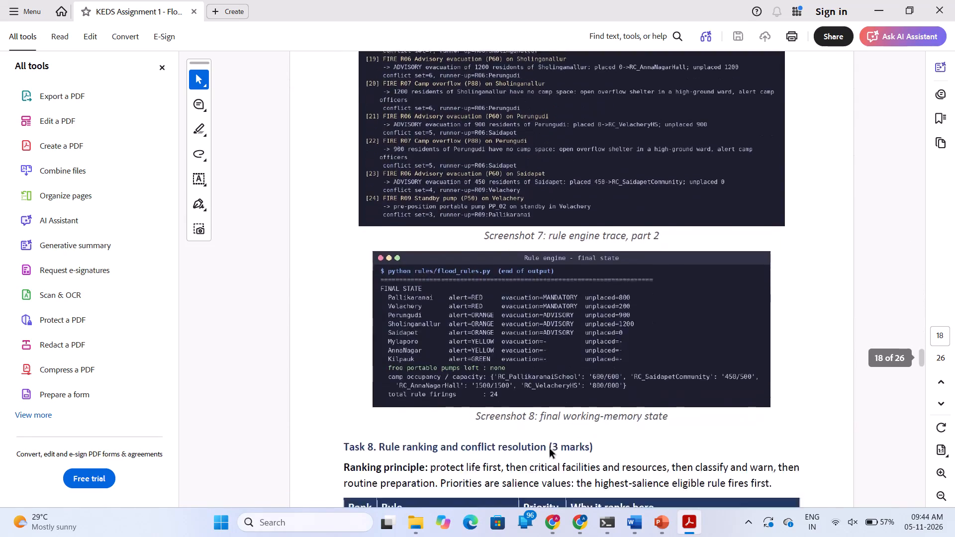
{"action": "scroll", "coordinate": [550, 449], "scroll_direction": "down", "scroll_amount": 9}
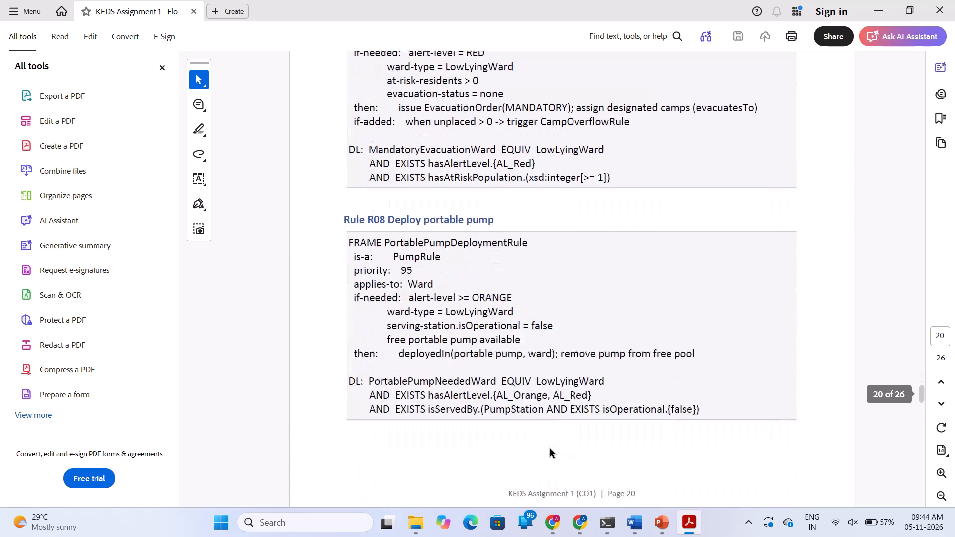
{"action": "scroll", "coordinate": [550, 449], "scroll_direction": "down", "scroll_amount": 9}
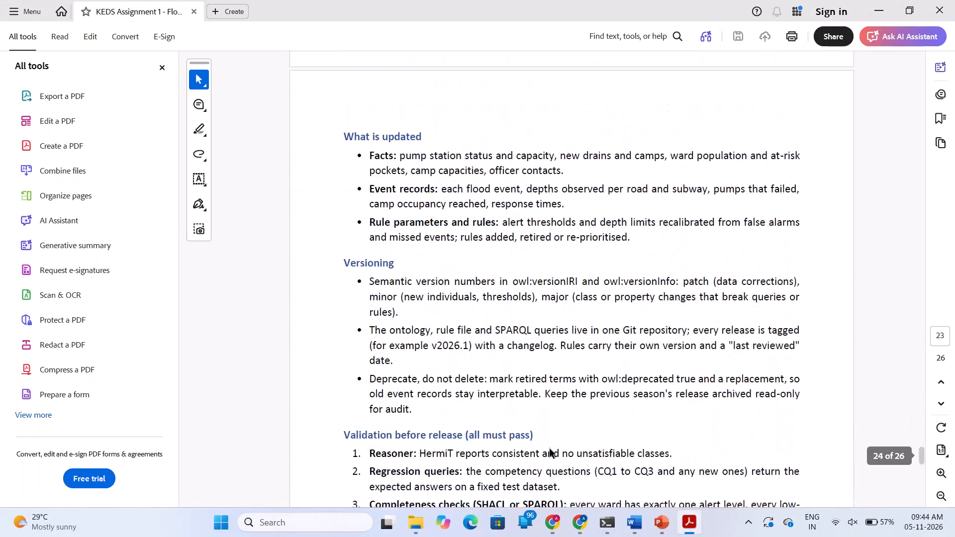
{"action": "scroll", "coordinate": [550, 449], "scroll_direction": "down", "scroll_amount": 8}
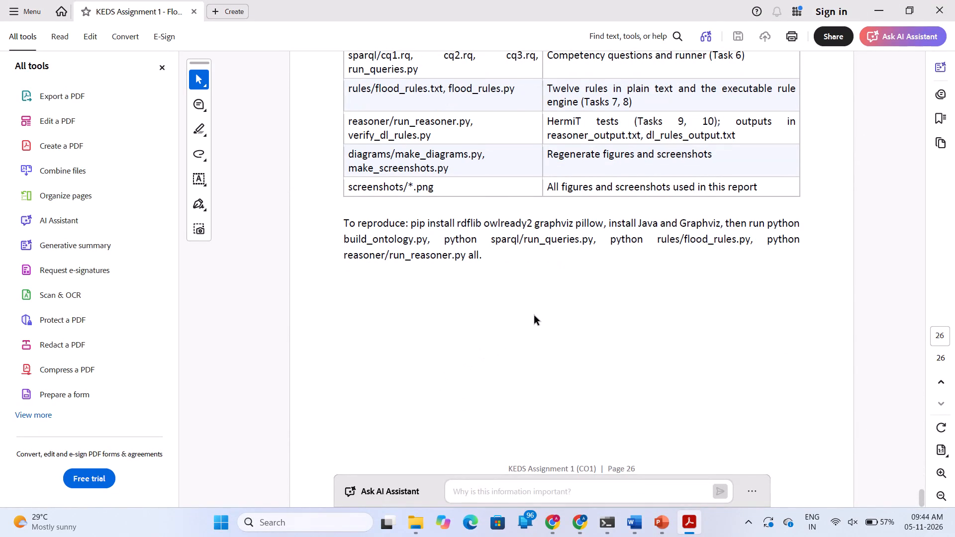
{"action": "scroll", "coordinate": [534, 316], "scroll_direction": "down", "scroll_amount": 3}
Examine the appendix table of submitted files and the reproduction instructions on the last page of the PDF.
{"action": "scroll", "coordinate": [534, 316], "scroll_direction": "up", "scroll_amount": 2}
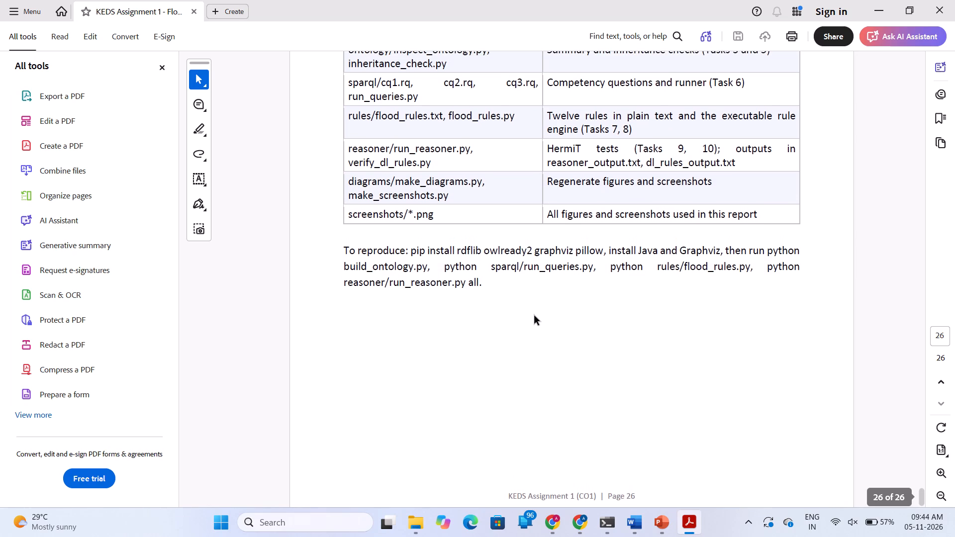
{"action": "scroll", "coordinate": [534, 316], "scroll_direction": "up", "scroll_amount": 2}
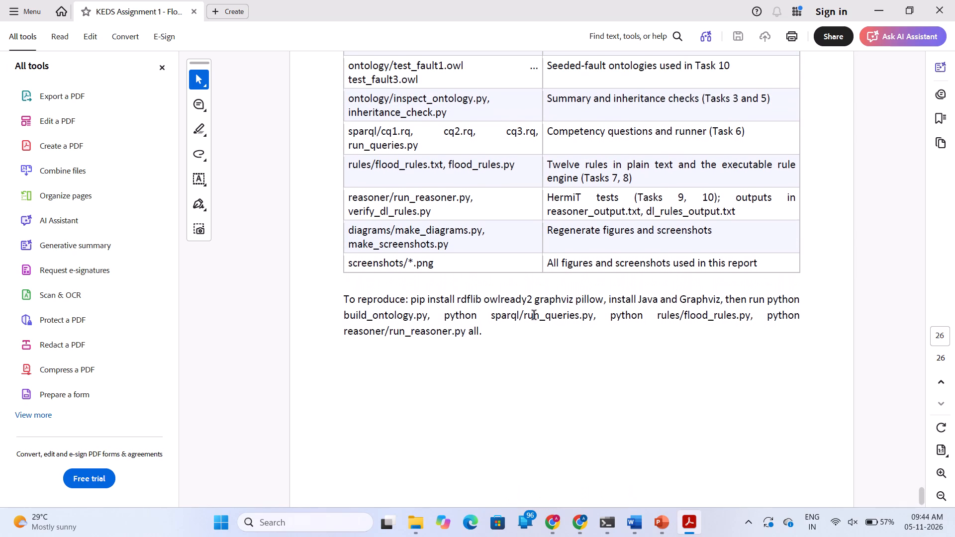
{"action": "scroll", "coordinate": [534, 316], "scroll_direction": "up", "scroll_amount": 2}
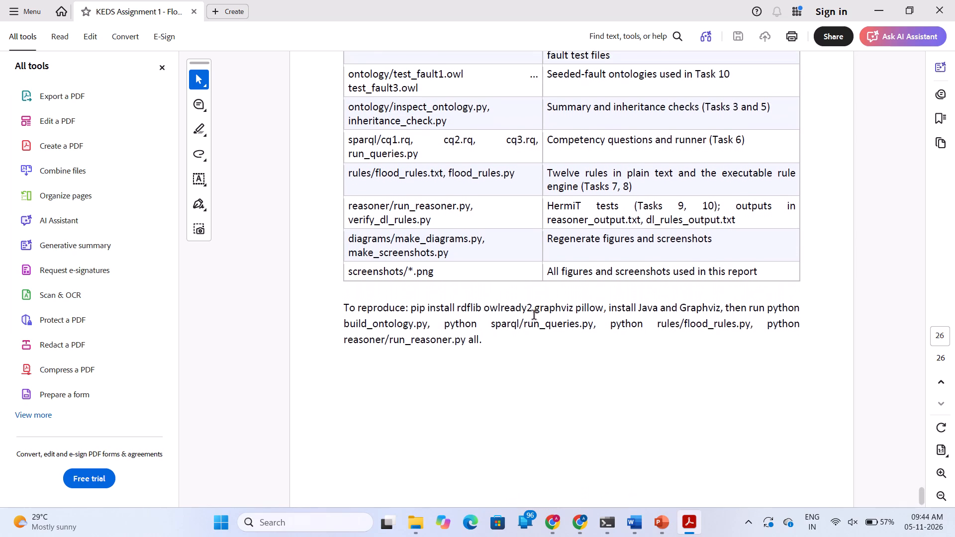
{"action": "scroll", "coordinate": [534, 316], "scroll_direction": "up", "scroll_amount": 4}
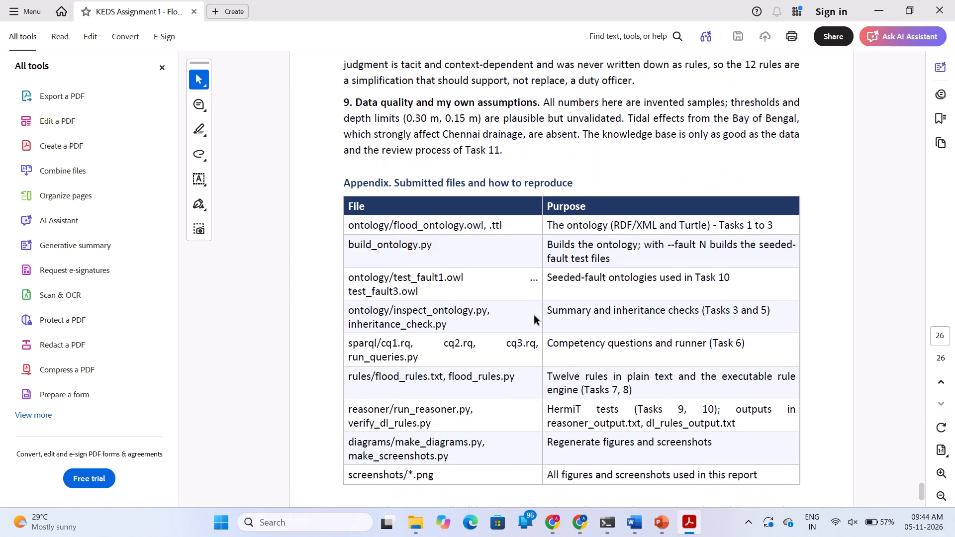
{"action": "scroll", "coordinate": [534, 316], "scroll_direction": "down", "scroll_amount": 1}
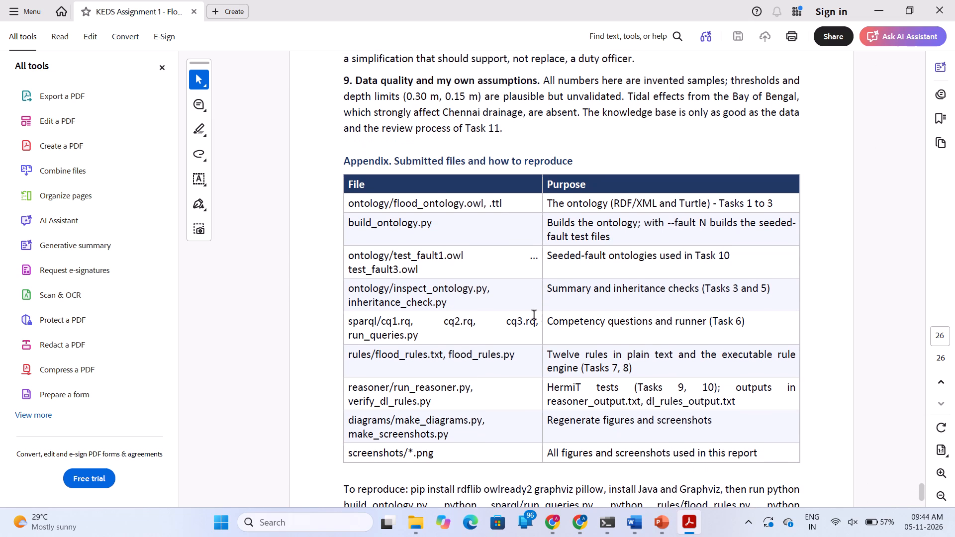
{"action": "scroll", "coordinate": [534, 316], "scroll_direction": "down", "scroll_amount": 2}
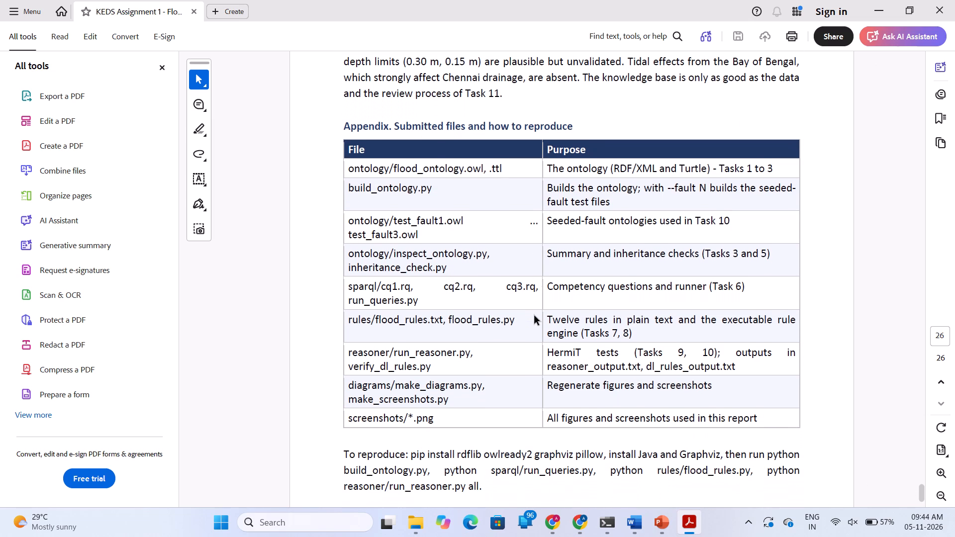
{"action": "scroll", "coordinate": [534, 316], "scroll_direction": "down", "scroll_amount": 1}
Look back through the PDF from the appendix over Task 12 and Task 11, rechecking the ownership table and page breaks.
{"action": "scroll", "coordinate": [534, 316], "scroll_direction": "up", "scroll_amount": 9}
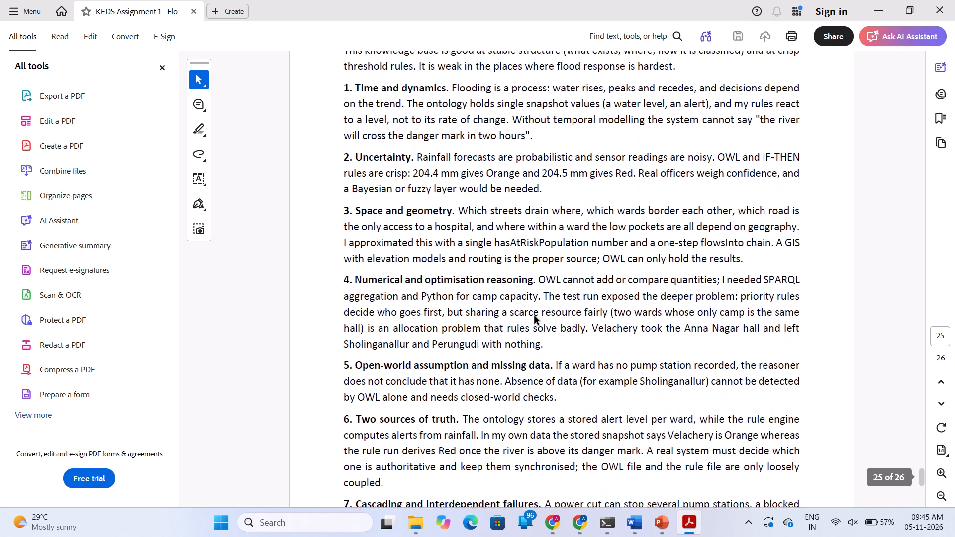
{"action": "scroll", "coordinate": [534, 316], "scroll_direction": "up", "scroll_amount": 4}
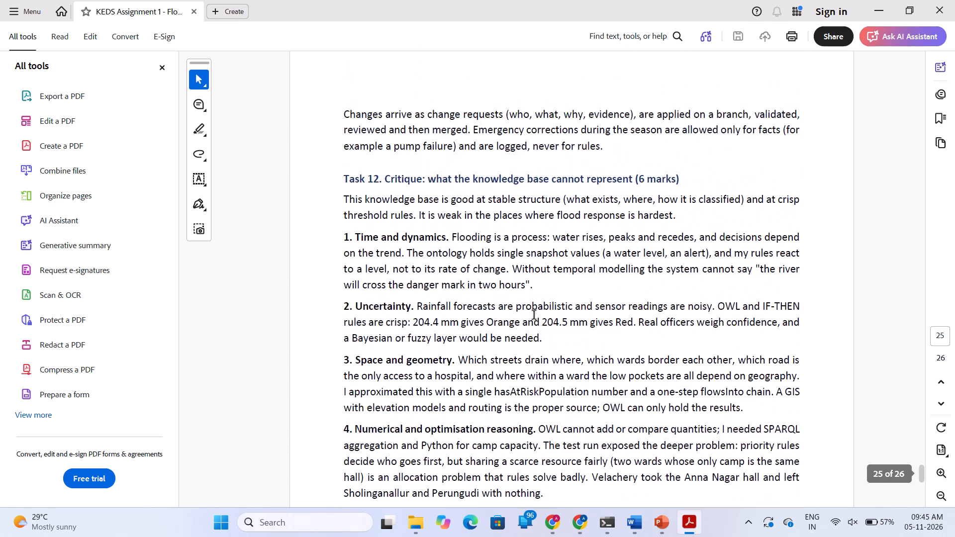
{"action": "scroll", "coordinate": [534, 316], "scroll_direction": "up", "scroll_amount": 6}
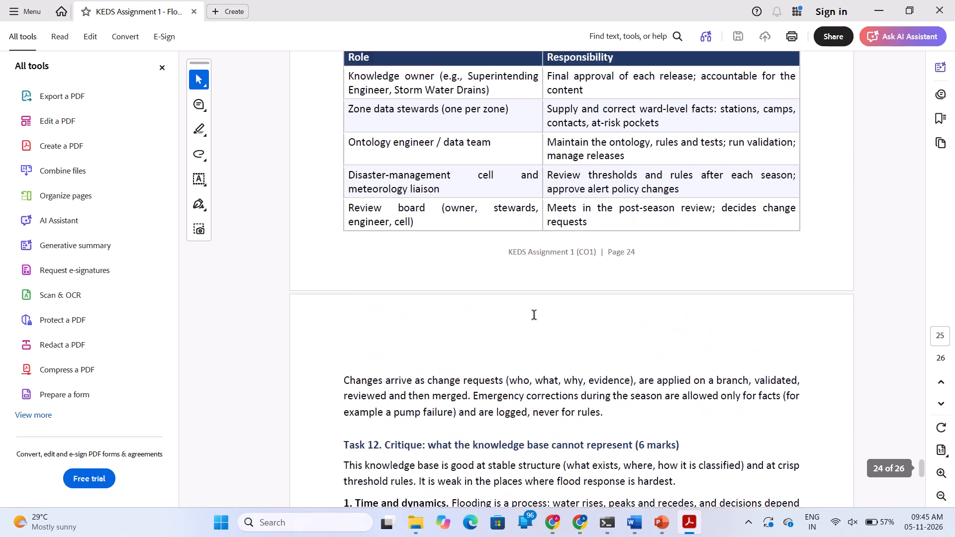
{"action": "scroll", "coordinate": [534, 316], "scroll_direction": "up", "scroll_amount": 4}
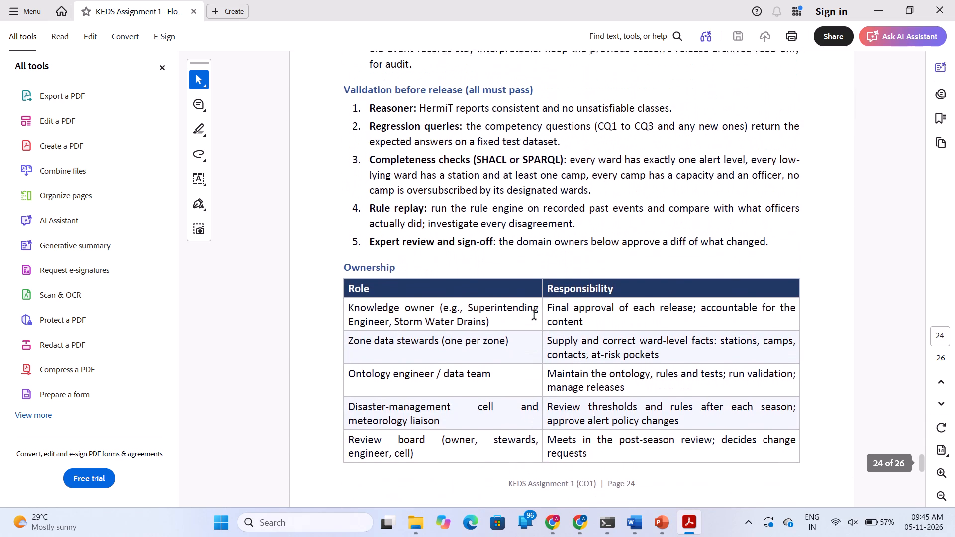
{"action": "scroll", "coordinate": [534, 316], "scroll_direction": "up", "scroll_amount": 4}
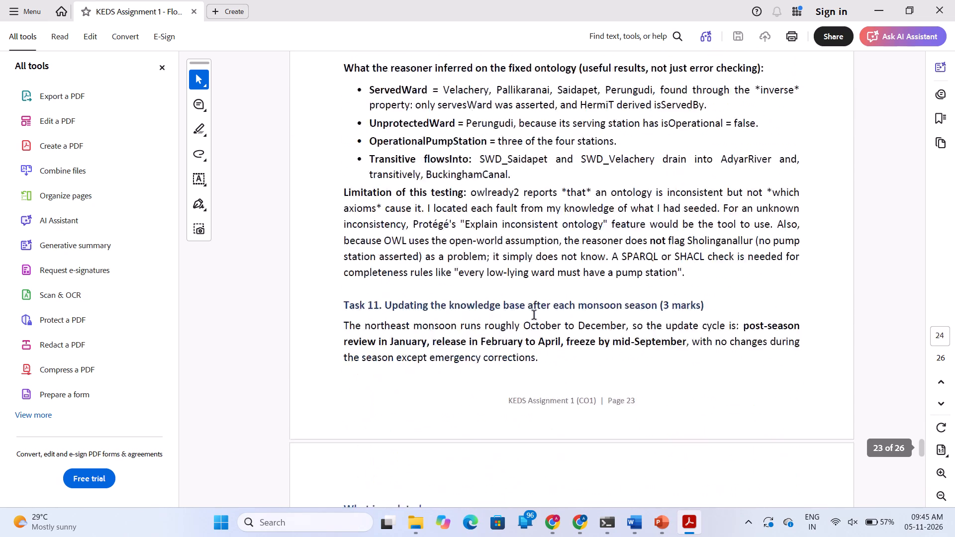
Look back over the PDF's Task 10 reasoner testing pages, examining the HermiT screenshots and how the seeded-fault table splits across pages.
{"action": "scroll", "coordinate": [534, 316], "scroll_direction": "up", "scroll_amount": 4}
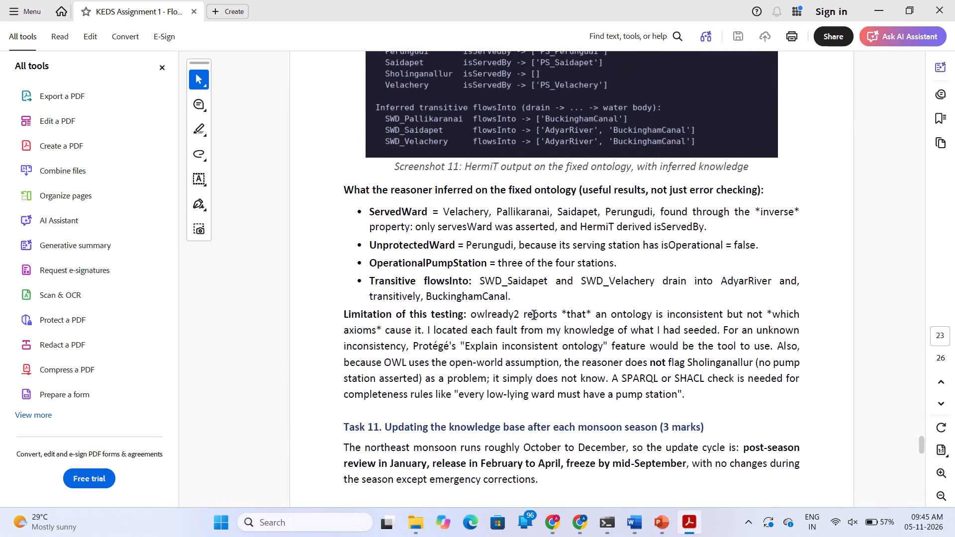
{"action": "scroll", "coordinate": [534, 316], "scroll_direction": "up", "scroll_amount": 5}
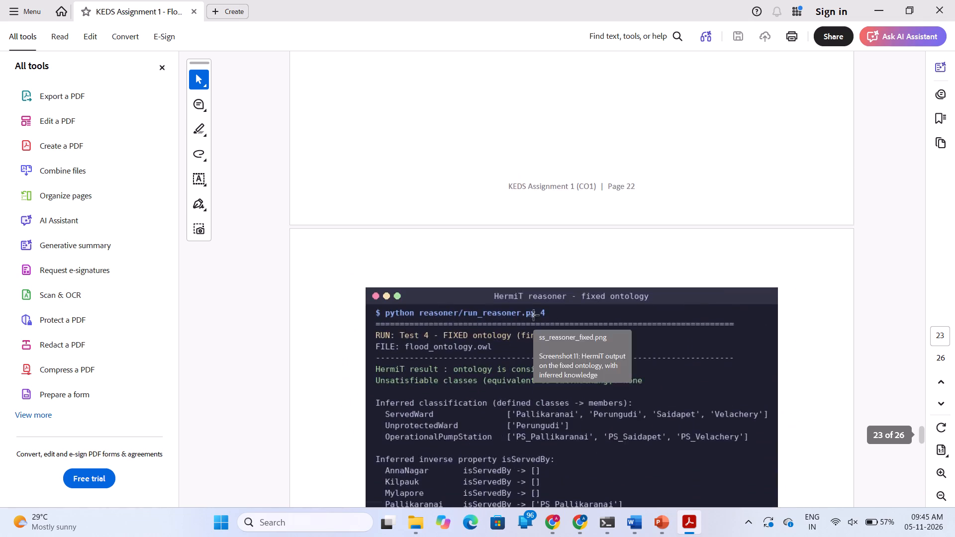
{"action": "scroll", "coordinate": [534, 316], "scroll_direction": "up", "scroll_amount": 5}
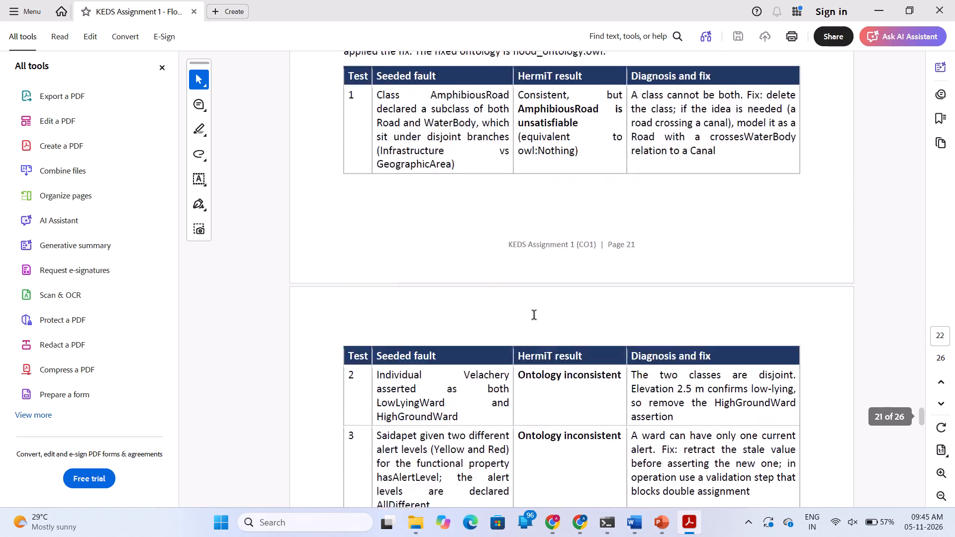
{"action": "scroll", "coordinate": [534, 316], "scroll_direction": "up", "scroll_amount": 4}
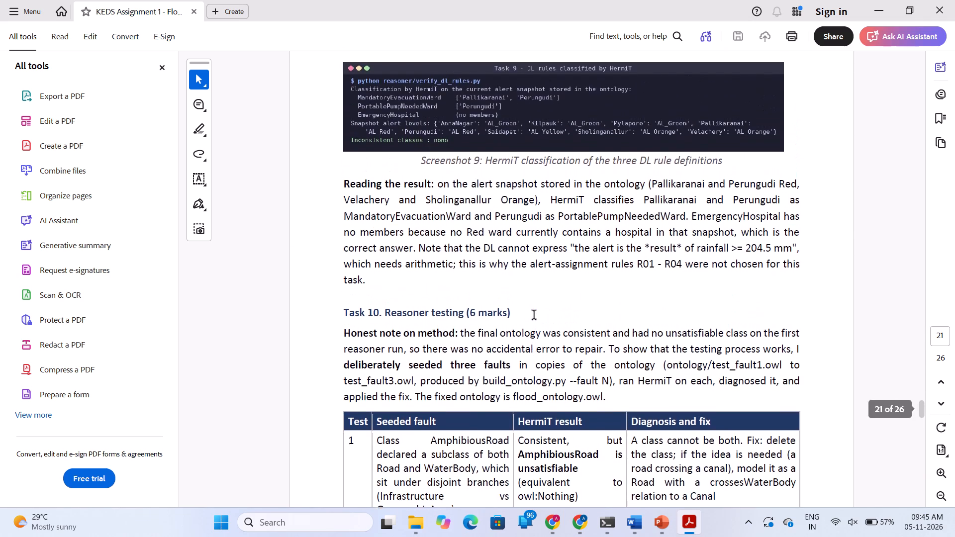
Skim back through the PDF from the Task 9 section over the figures and evidence checklists to the first page.
{"action": "scroll", "coordinate": [534, 316], "scroll_direction": "up", "scroll_amount": 7}
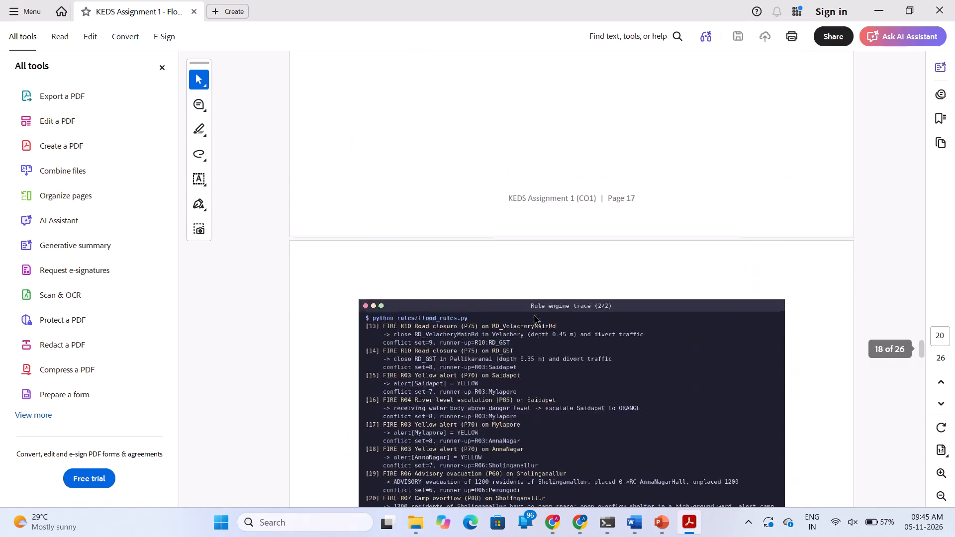
{"action": "scroll", "coordinate": [534, 316], "scroll_direction": "up", "scroll_amount": 10}
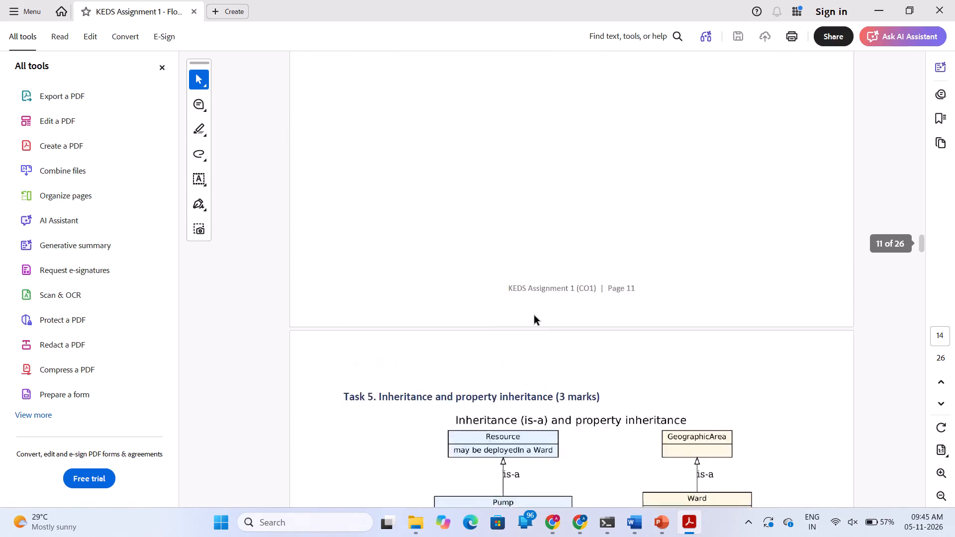
{"action": "scroll", "coordinate": [534, 316], "scroll_direction": "up", "scroll_amount": 12}
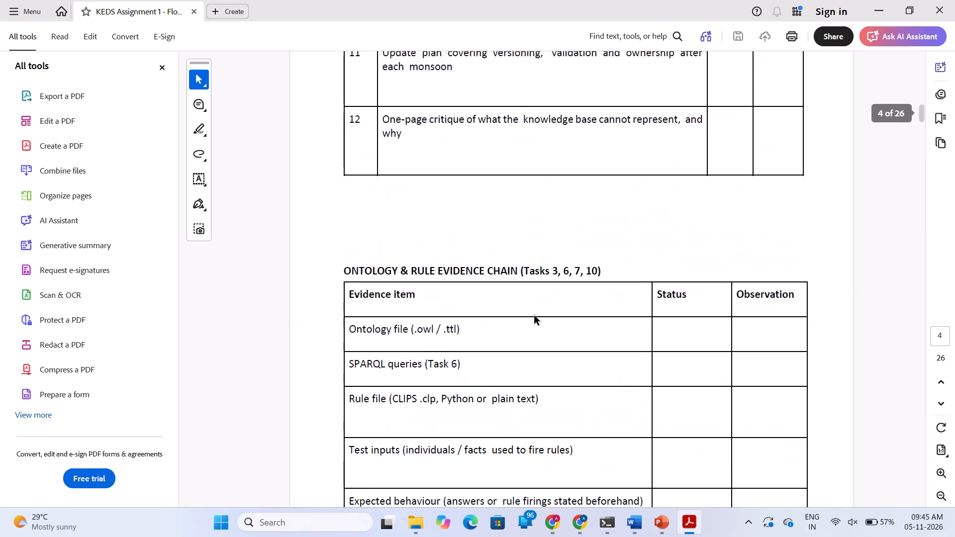
{"action": "scroll", "coordinate": [534, 316], "scroll_direction": "up", "scroll_amount": 6}
Check the student signature image in the signature table on page 2 of the PDF.
{"action": "scroll", "coordinate": [534, 316], "scroll_direction": "down", "scroll_amount": 5}
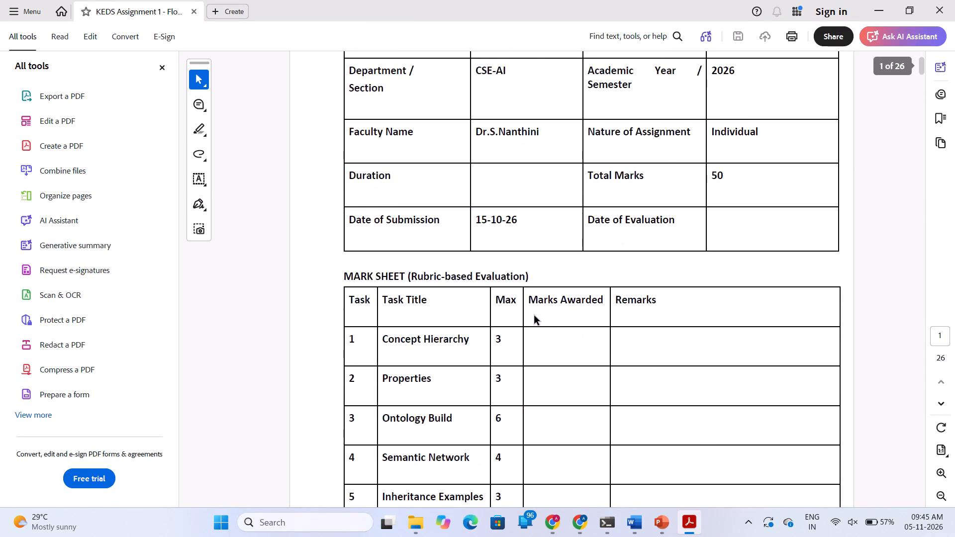
{"action": "scroll", "coordinate": [534, 316], "scroll_direction": "down", "scroll_amount": 8}
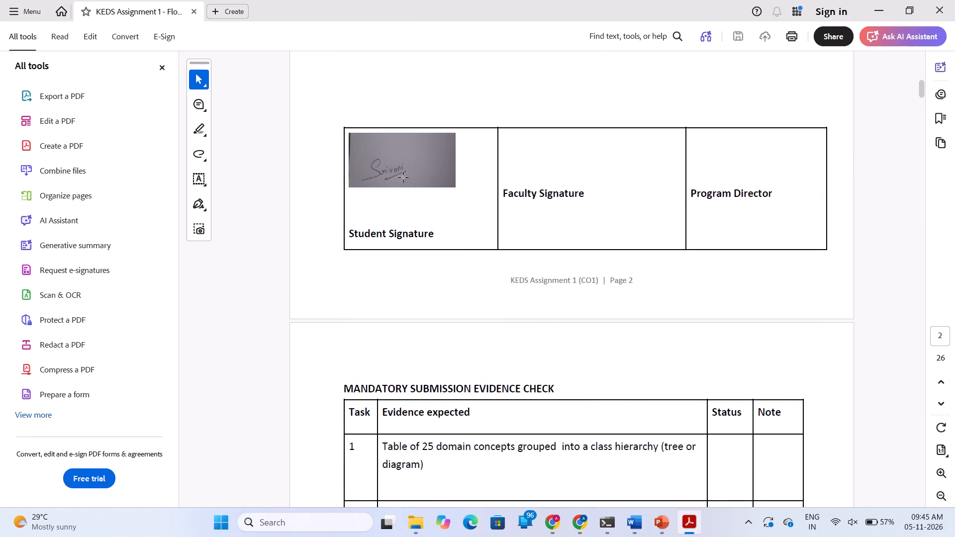
{"action": "left_click", "coordinate": [401, 179]}
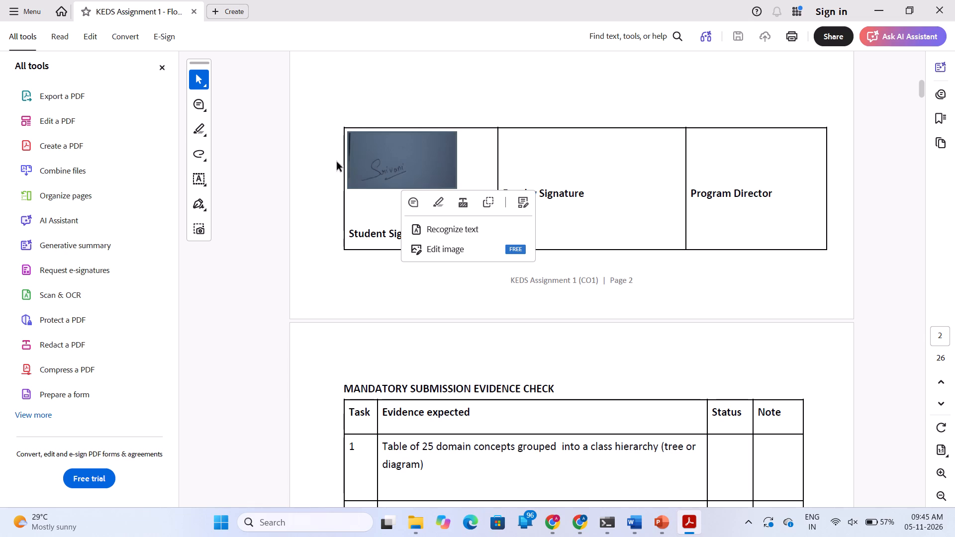
{"action": "left_click", "coordinate": [392, 332]}
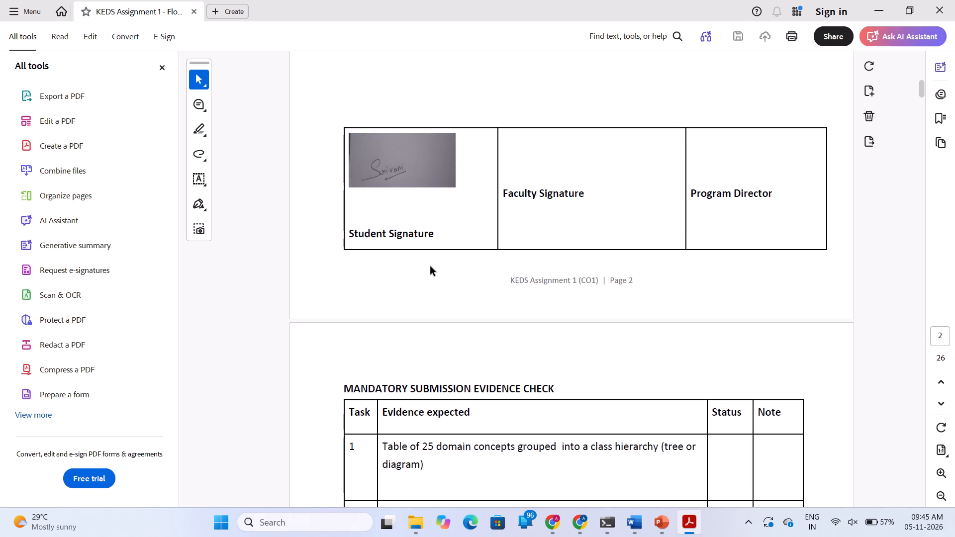
Skim the PDF from the evidence checklists to the last pages and back to the SIMATS banner, then close it.
{"action": "scroll", "coordinate": [538, 356], "scroll_direction": "down", "scroll_amount": 5}
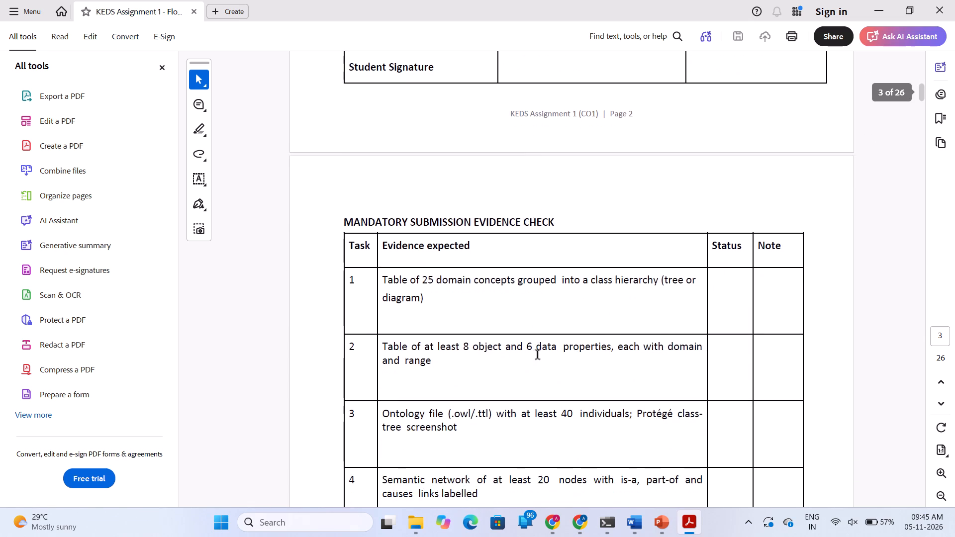
{"action": "scroll", "coordinate": [538, 356], "scroll_direction": "down", "scroll_amount": 14}
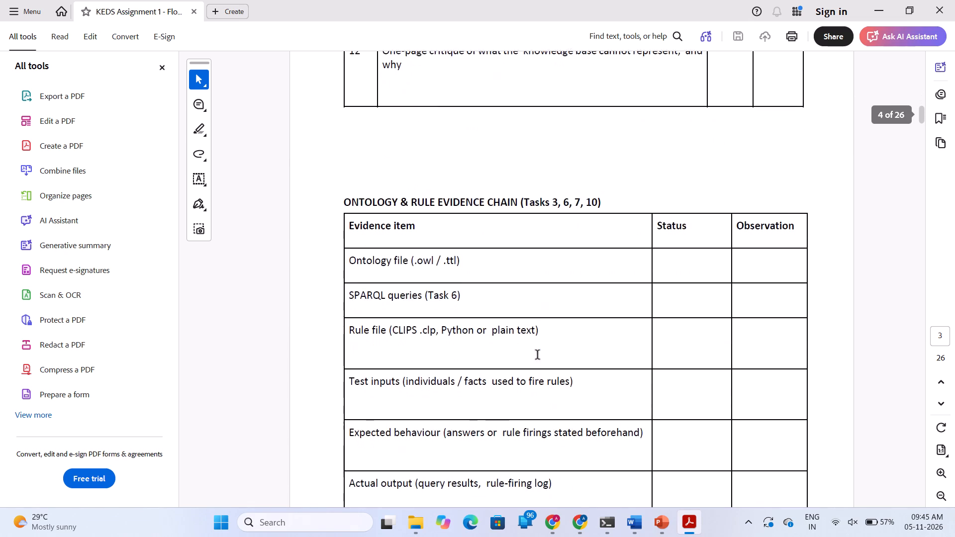
{"action": "scroll", "coordinate": [538, 356], "scroll_direction": "down", "scroll_amount": 16}
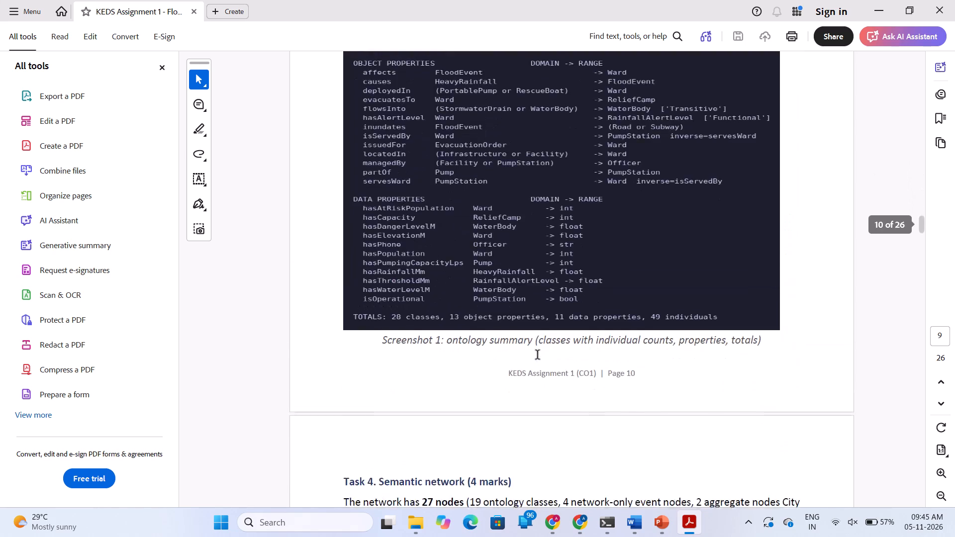
{"action": "scroll", "coordinate": [538, 356], "scroll_direction": "down", "scroll_amount": 16}
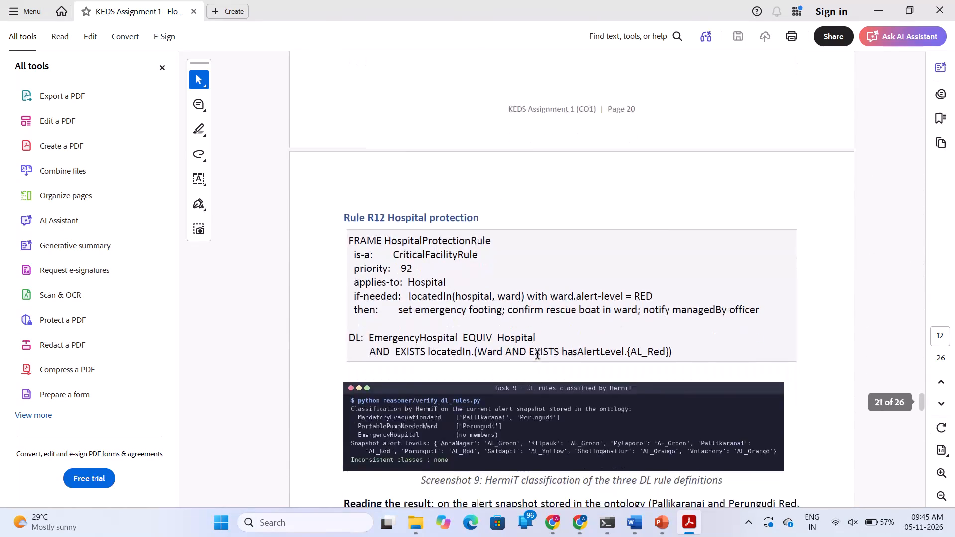
{"action": "scroll", "coordinate": [538, 356], "scroll_direction": "down", "scroll_amount": 9}
{"action": "scroll", "coordinate": [538, 356], "scroll_direction": "up", "scroll_amount": 9}
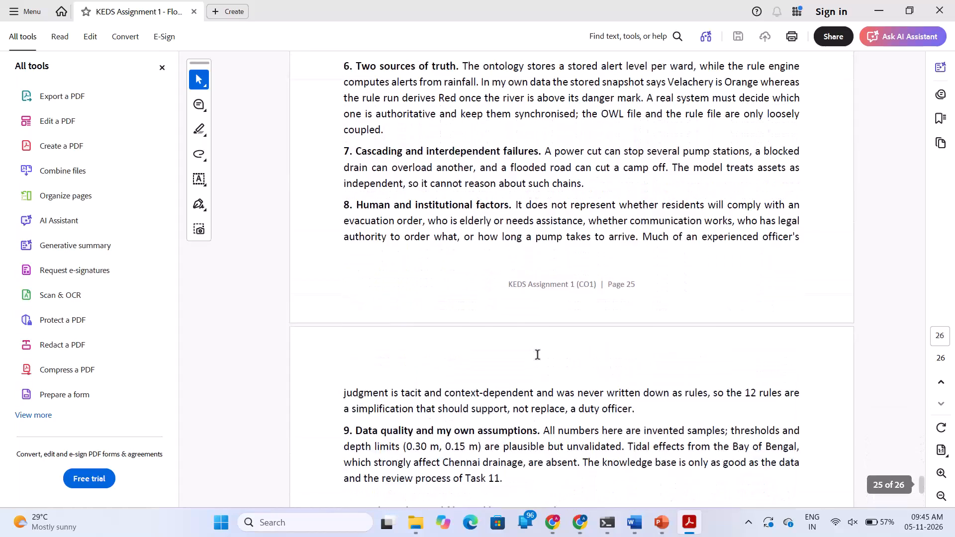
{"action": "scroll", "coordinate": [538, 356], "scroll_direction": "up", "scroll_amount": 20}
{"action": "scroll", "coordinate": [538, 356], "scroll_direction": "up", "scroll_amount": 13}
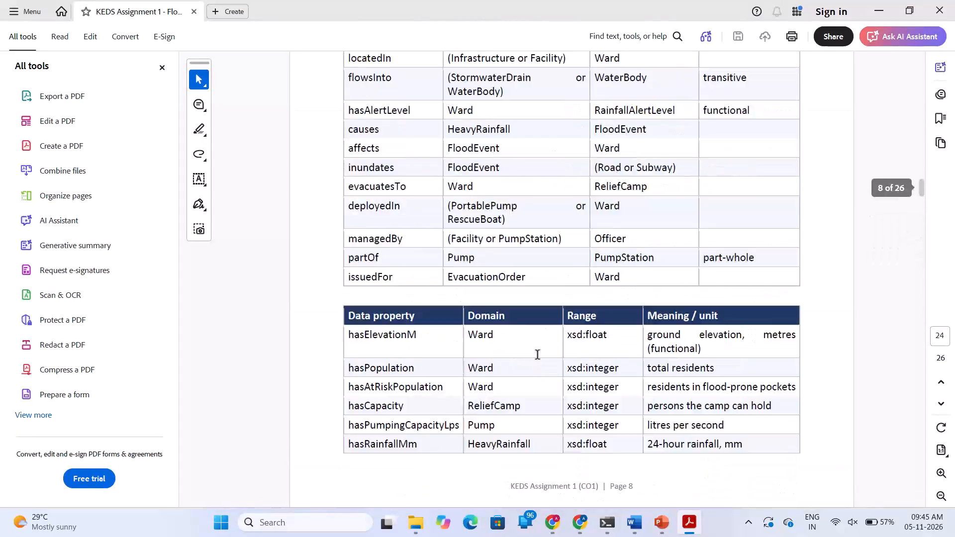
{"action": "scroll", "coordinate": [538, 356], "scroll_direction": "up", "scroll_amount": 15}
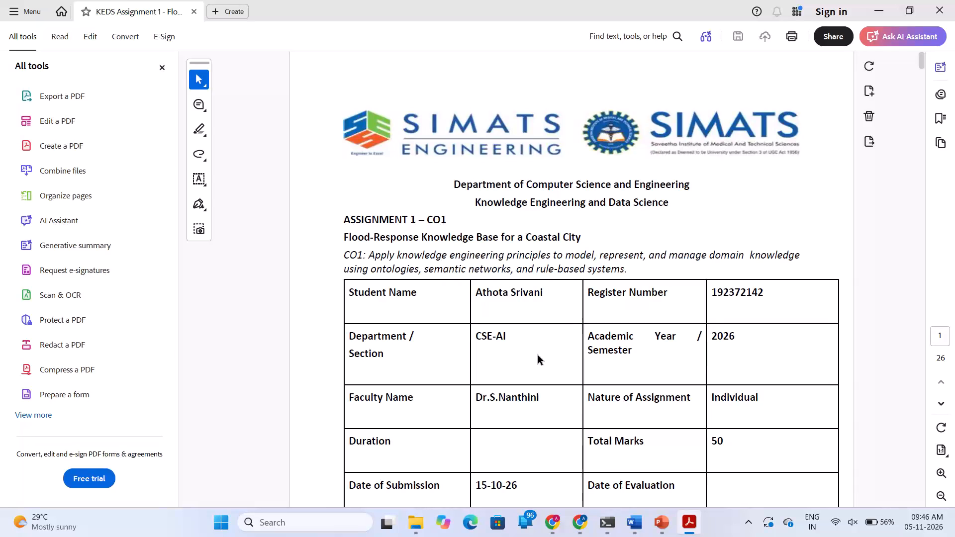
{"action": "left_click", "coordinate": [954, 0]}
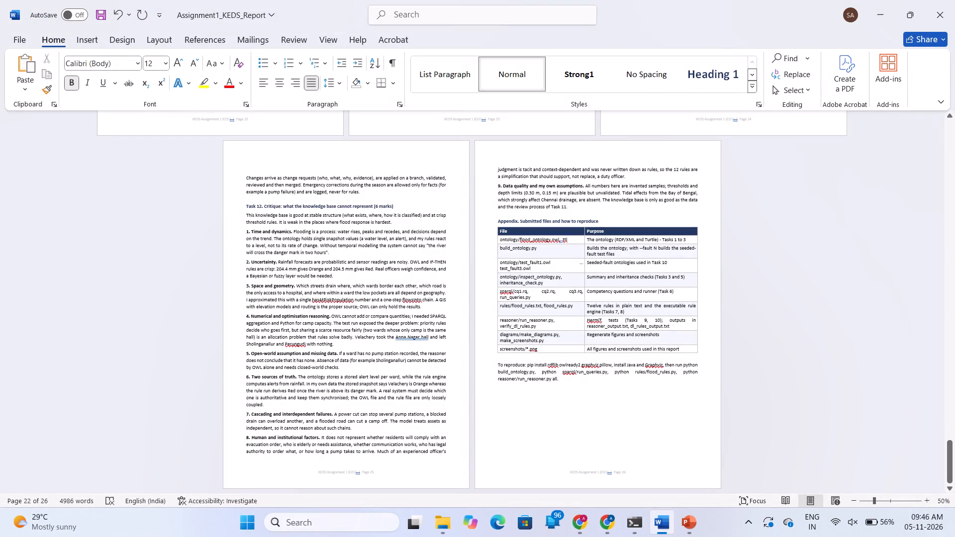
Open the Assignment1_KEDS_Report PDF from the Desktop folder to check its first page, then close it.
{"action": "left_click", "coordinate": [662, 516]}
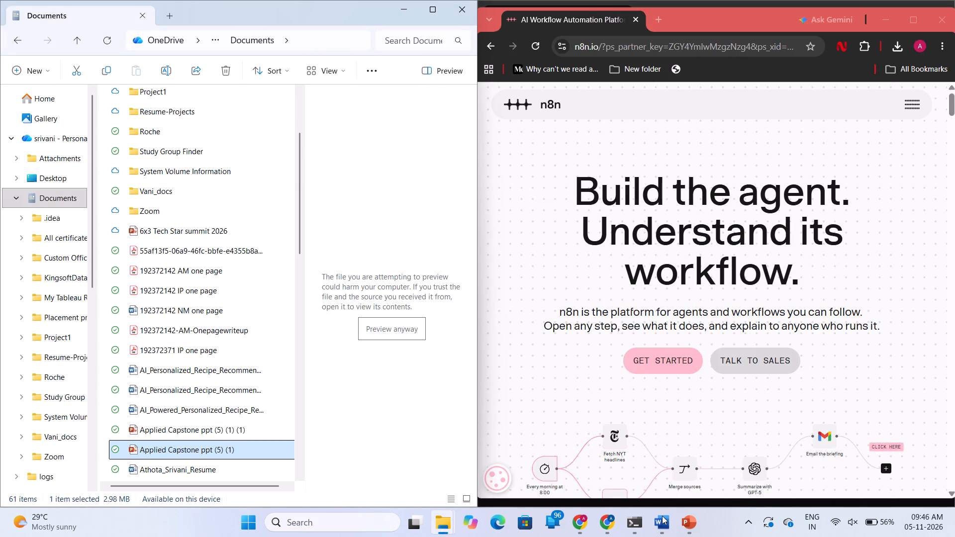
{"action": "left_click", "coordinate": [443, 530]}
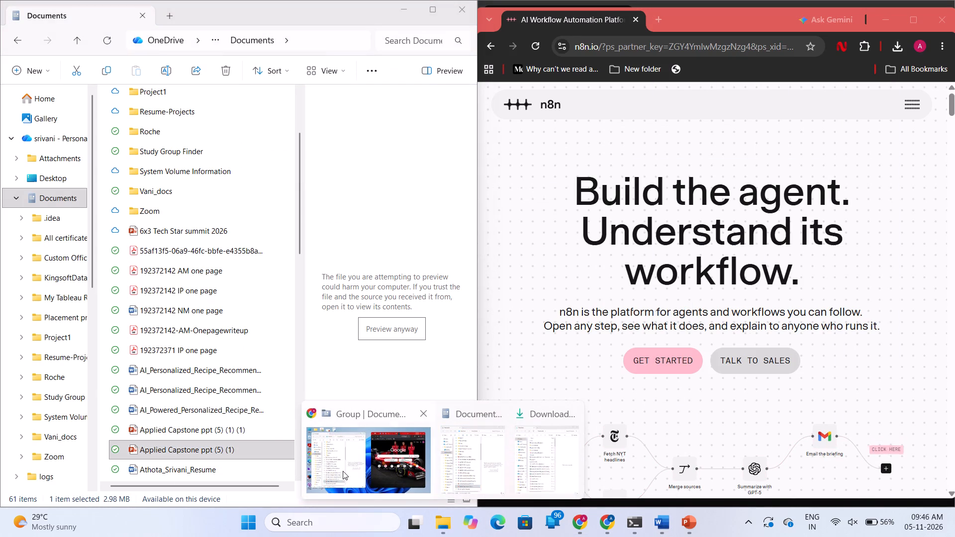
{"action": "left_click", "coordinate": [343, 471]}
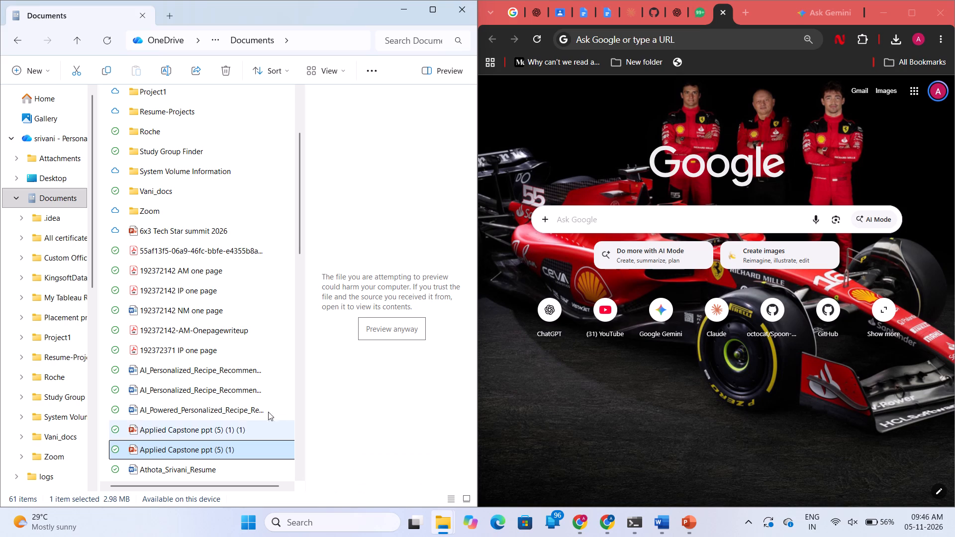
{"action": "scroll", "coordinate": [160, 158], "scroll_direction": "up", "scroll_amount": 9}
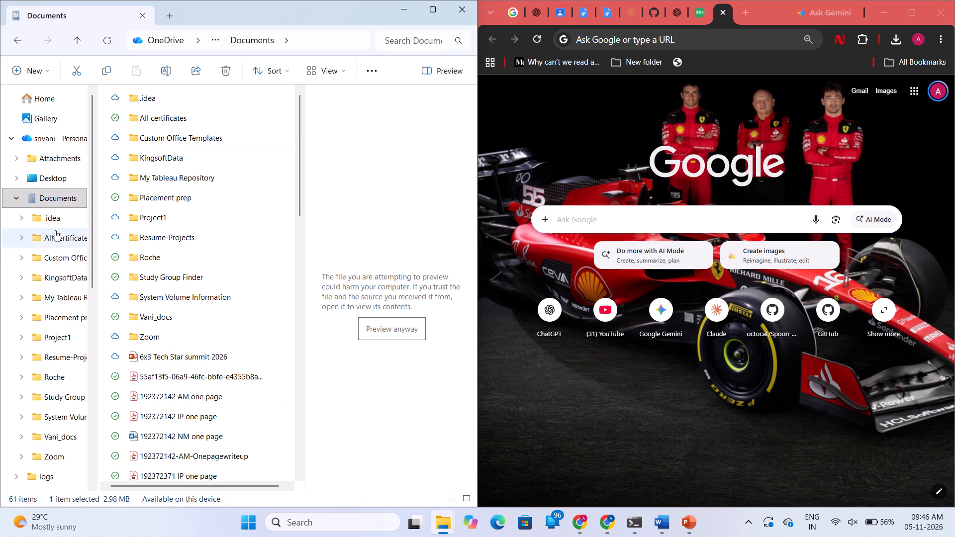
{"action": "double_click", "coordinate": [56, 170]}
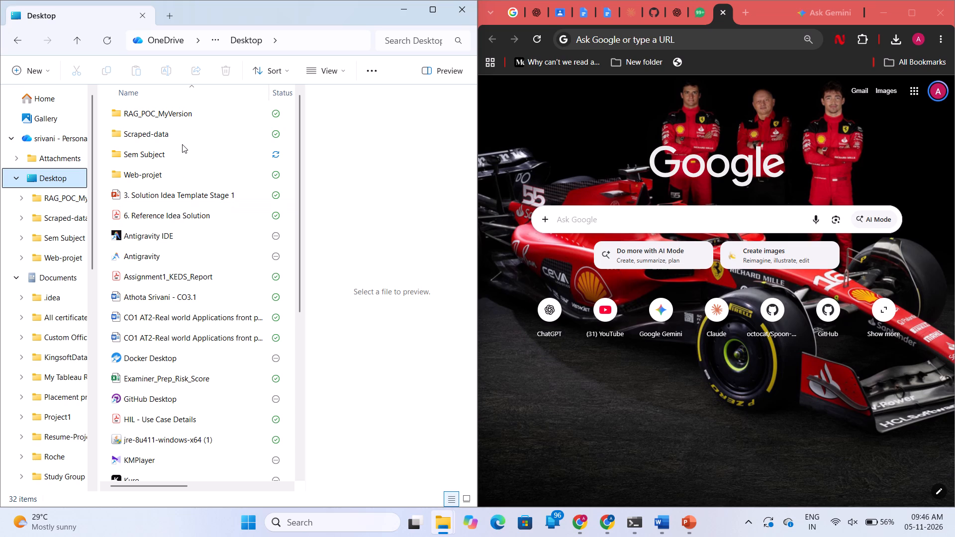
{"action": "scroll", "coordinate": [179, 258], "scroll_direction": "down", "scroll_amount": 1}
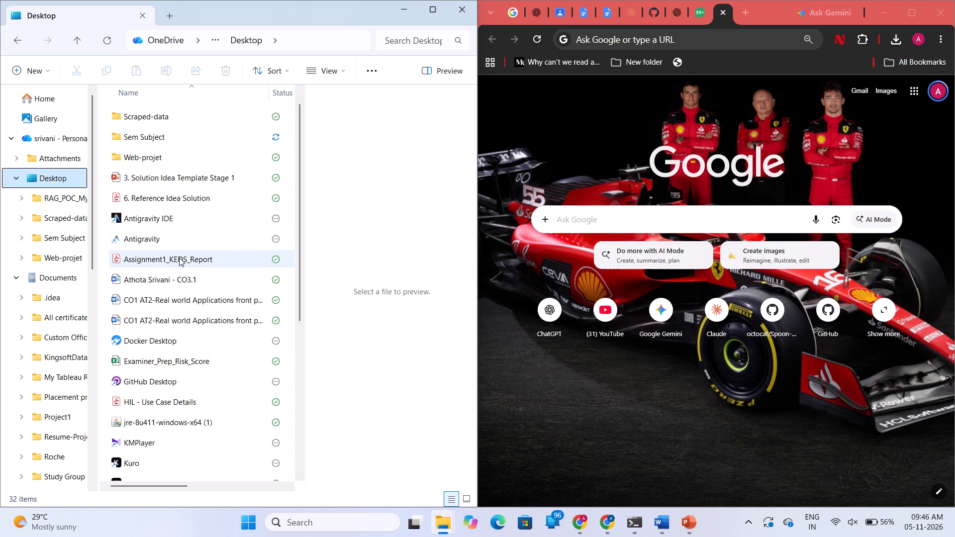
{"action": "double_click", "coordinate": [179, 258]}
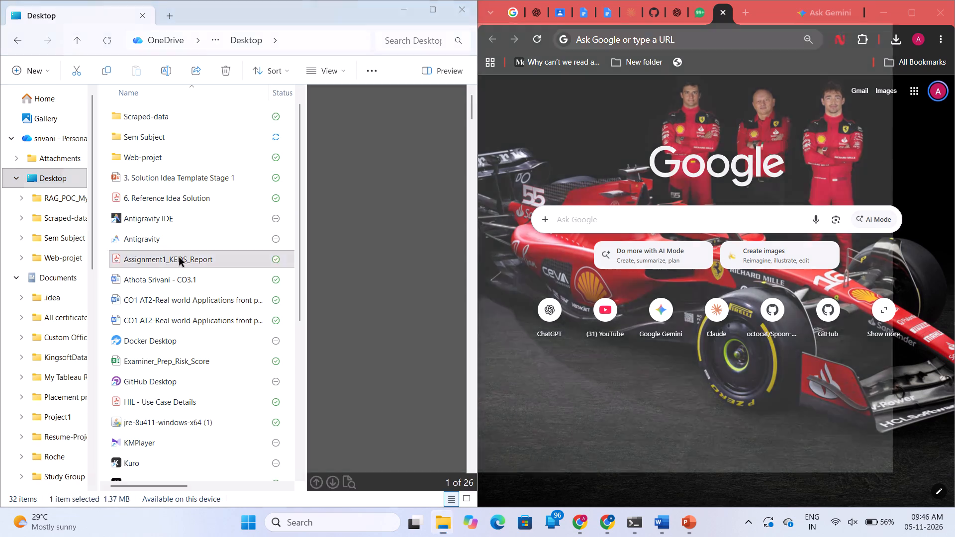
{"action": "left_click", "coordinate": [952, 0]}
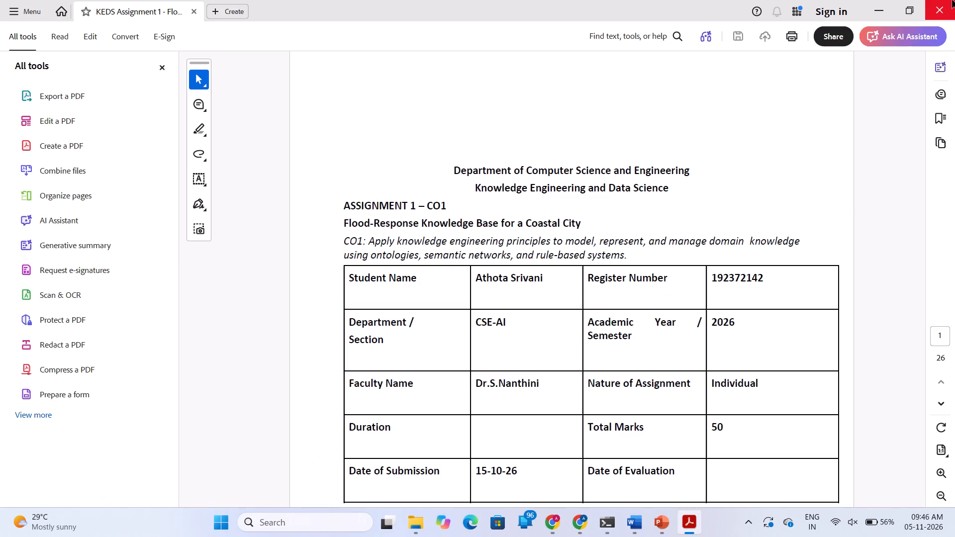
Search Windows for Word and bring up the recent document Assignment1_KEDS_Report.
{"action": "left_click", "coordinate": [335, 526]}
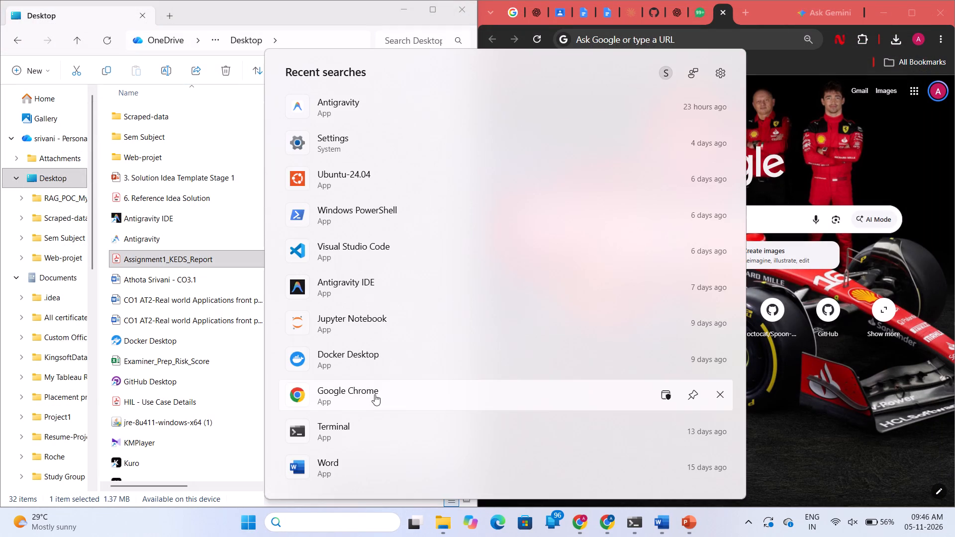
{"action": "type", "text": "WORD"}
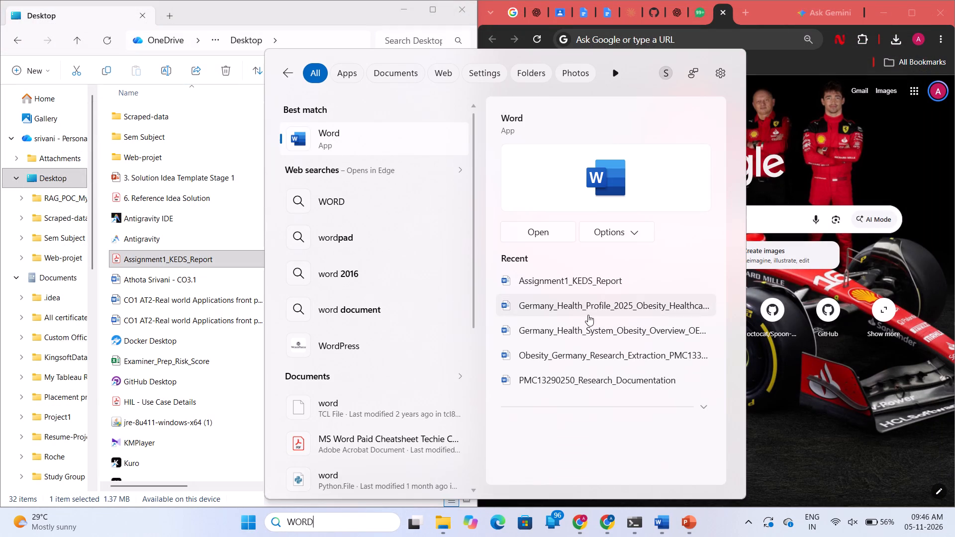
{"action": "double_click", "coordinate": [590, 285]}
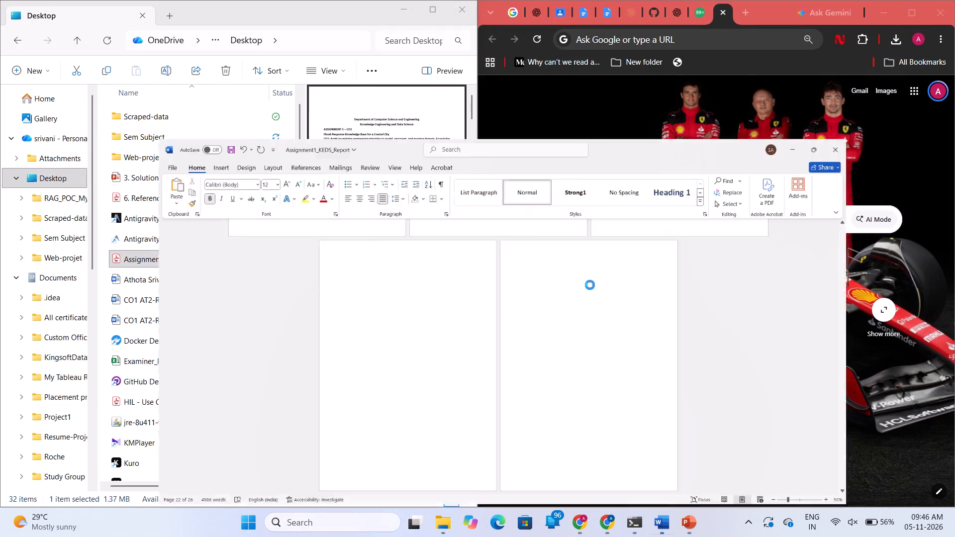
Cut the student signature image out of the signature table on page 2 of the report.
{"action": "scroll", "coordinate": [504, 283], "scroll_direction": "up", "scroll_amount": 20}
{"action": "scroll", "coordinate": [504, 283], "scroll_direction": "up", "scroll_amount": 20}
{"action": "scroll", "coordinate": [504, 283], "scroll_direction": "up", "scroll_amount": 20}
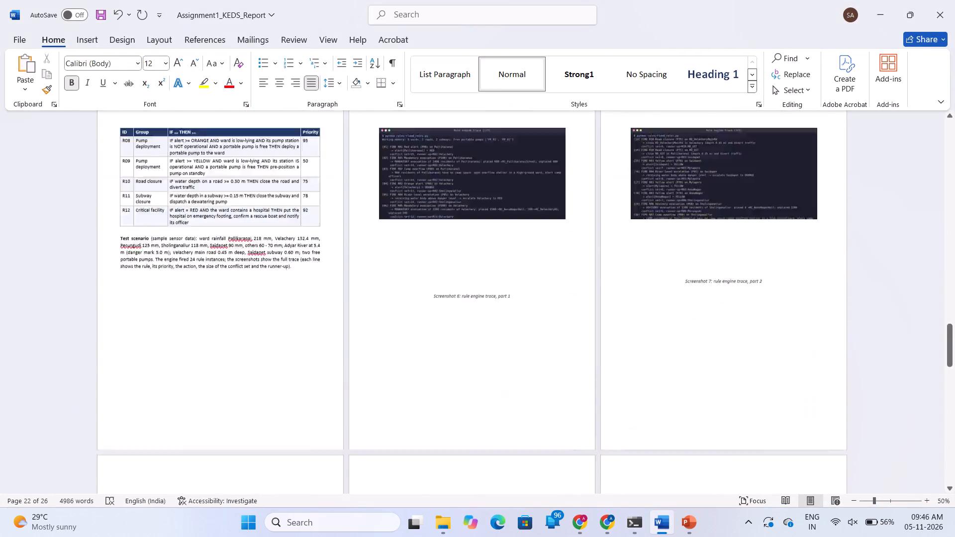
{"action": "scroll", "coordinate": [504, 283], "scroll_direction": "up", "scroll_amount": 20}
{"action": "scroll", "coordinate": [504, 283], "scroll_direction": "up", "scroll_amount": 20}
{"action": "scroll", "coordinate": [504, 283], "scroll_direction": "up", "scroll_amount": 20}
{"action": "scroll", "coordinate": [504, 283], "scroll_direction": "up", "scroll_amount": 20}
{"action": "scroll", "coordinate": [504, 283], "scroll_direction": "up", "scroll_amount": 20}
{"action": "scroll", "coordinate": [504, 283], "scroll_direction": "up", "scroll_amount": 20}
{"action": "left_click", "coordinate": [252, 157]}
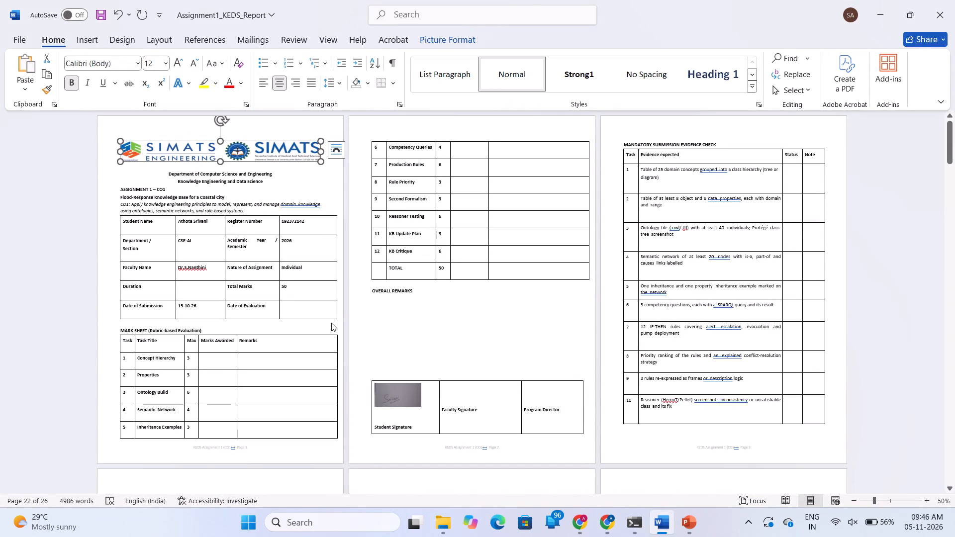
{"action": "left_click", "coordinate": [373, 292]}
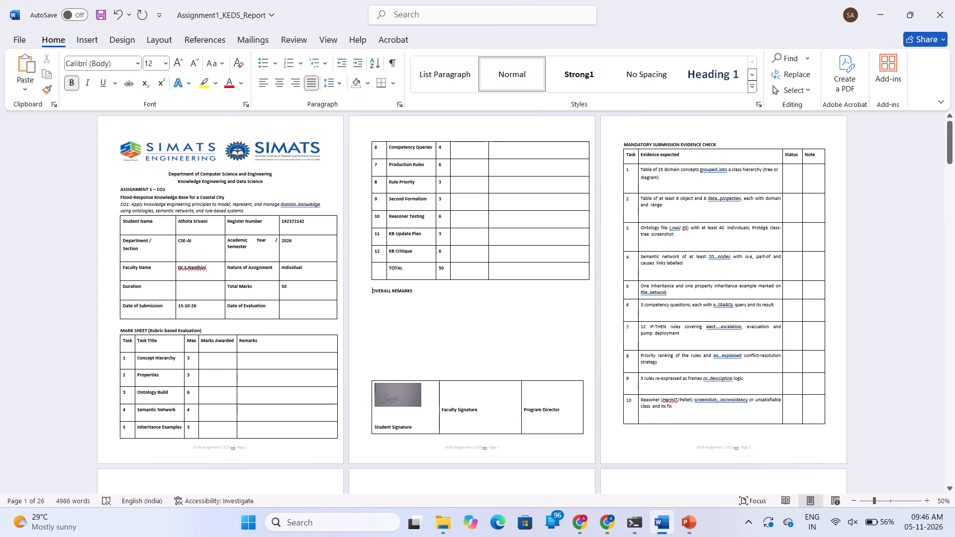
{"action": "left_click", "coordinate": [405, 392]}
{"action": "right_click", "coordinate": [405, 392]}
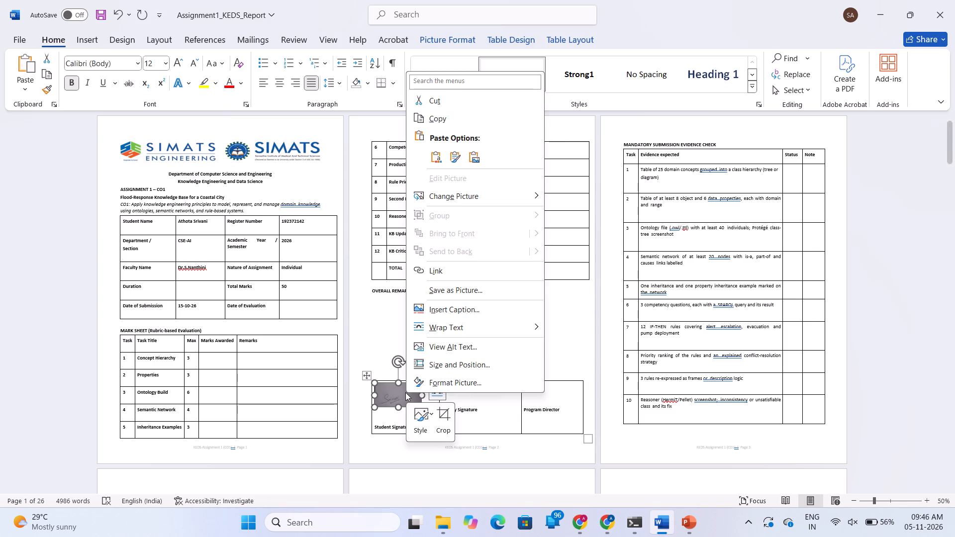
{"action": "left_click", "coordinate": [424, 95]}
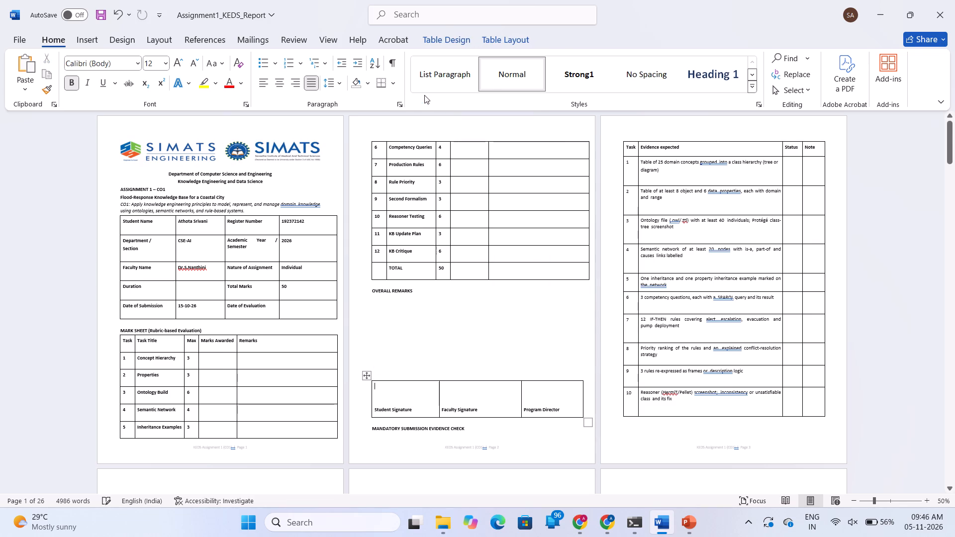
Skim the report from the front page to the appendix and back to check the page layout.
{"action": "scroll", "coordinate": [591, 227], "scroll_direction": "down", "scroll_amount": 8}
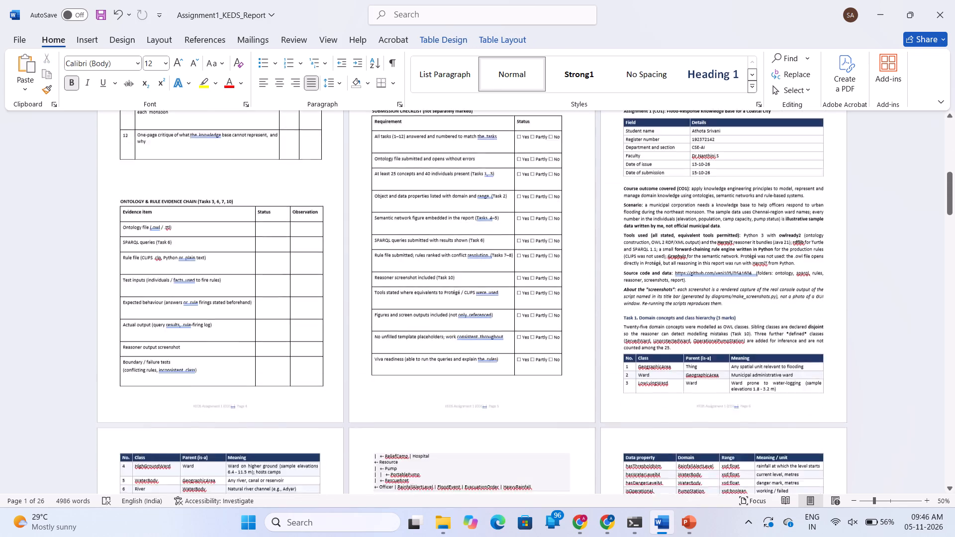
{"action": "scroll", "coordinate": [591, 227], "scroll_direction": "down", "scroll_amount": 19}
{"action": "scroll", "coordinate": [591, 227], "scroll_direction": "down", "scroll_amount": 13}
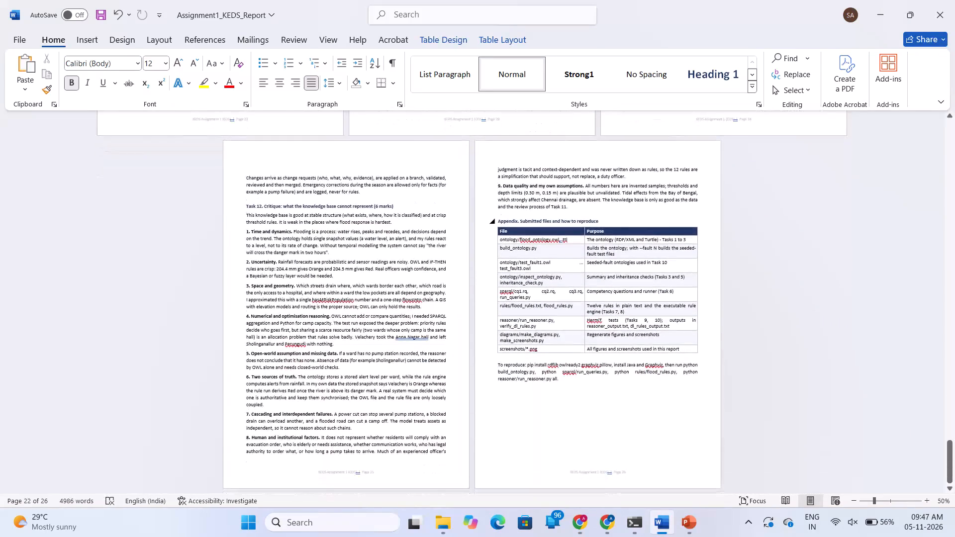
{"action": "scroll", "coordinate": [591, 227], "scroll_direction": "up", "scroll_amount": 20}
{"action": "scroll", "coordinate": [591, 227], "scroll_direction": "up", "scroll_amount": 14}
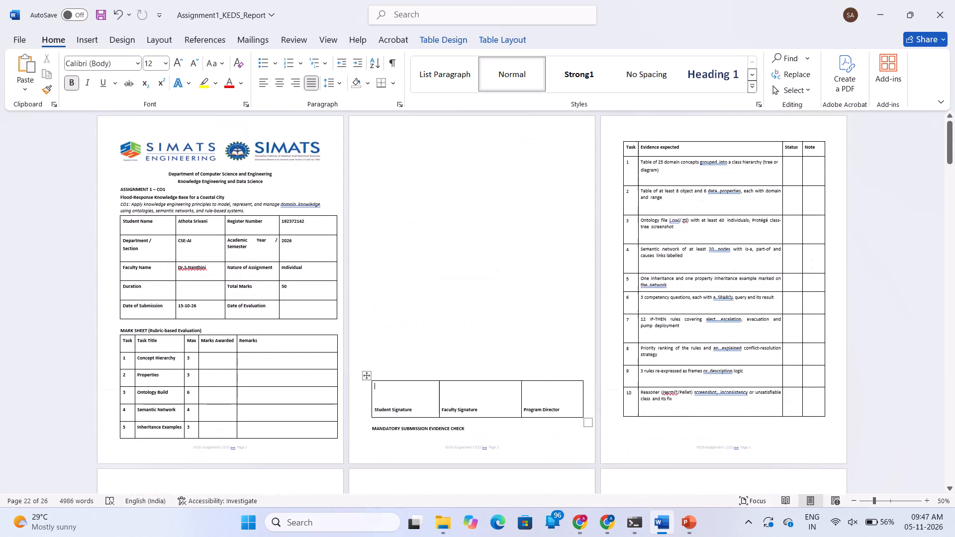
Save the Assignment1_KEDS_Report document.
{"action": "key", "text": "ctrl+a"}
{"action": "key", "text": "ctrl+s"}
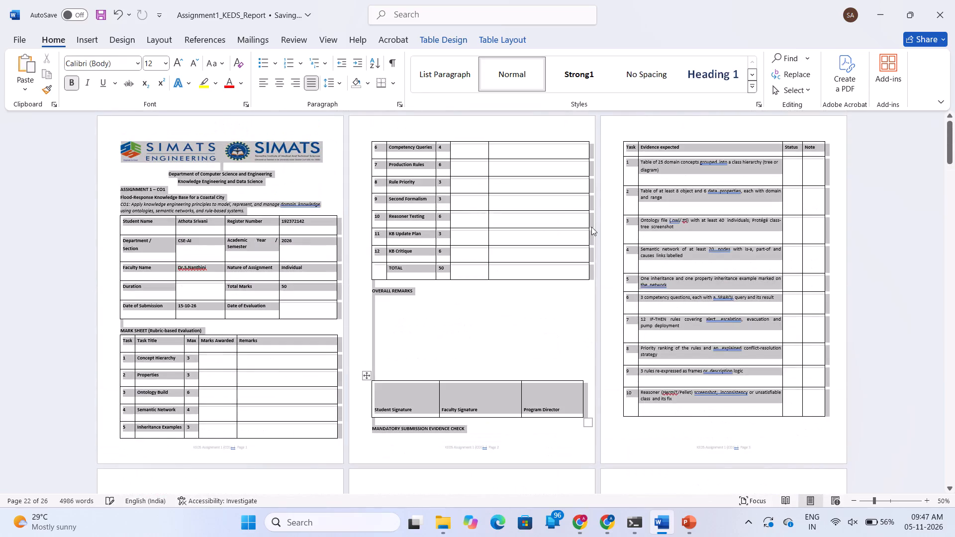
Export the report as the PDF Assignment1_KEDS_Report in Downloads, replacing the existing file, and close both the PDF and the document.
{"action": "left_click", "coordinate": [14, 37]}
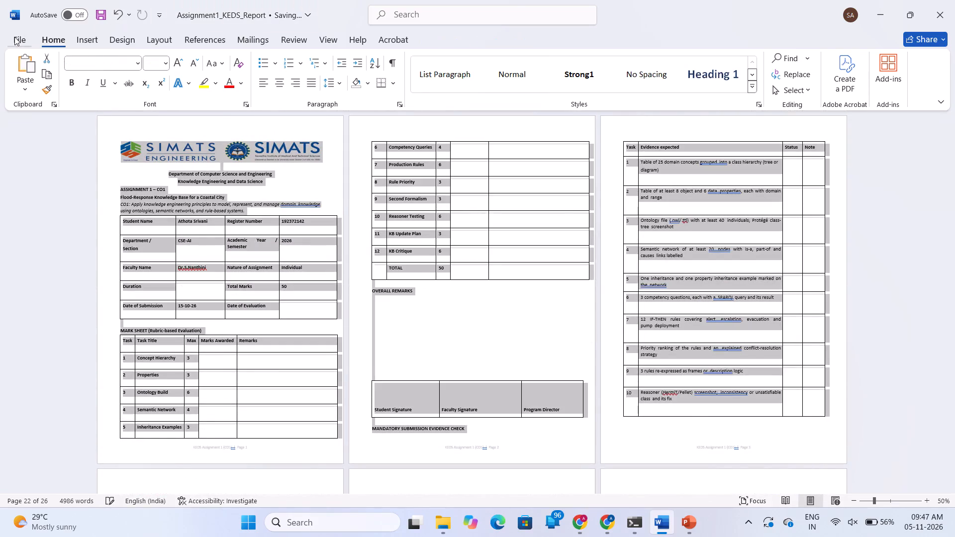
{"action": "left_click", "coordinate": [50, 228]}
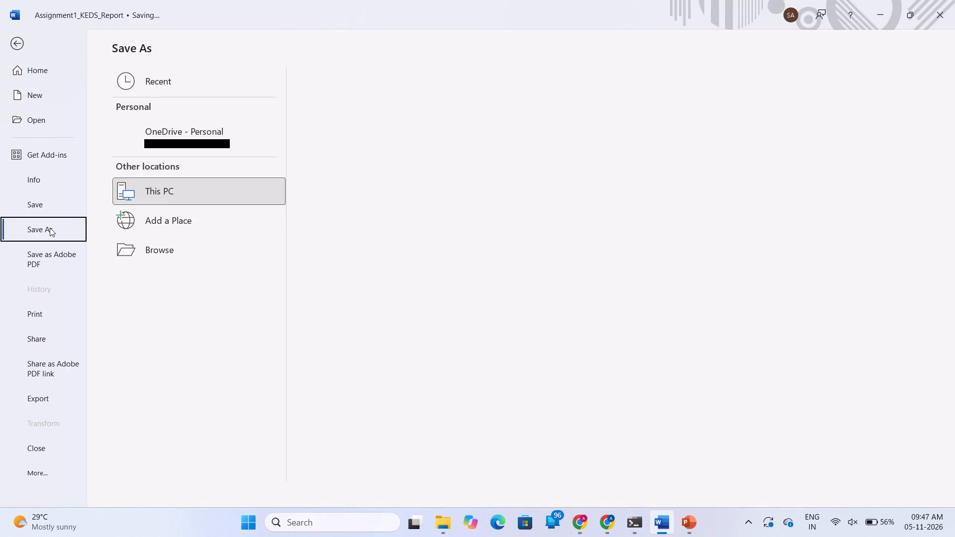
{"action": "left_click", "coordinate": [197, 255]}
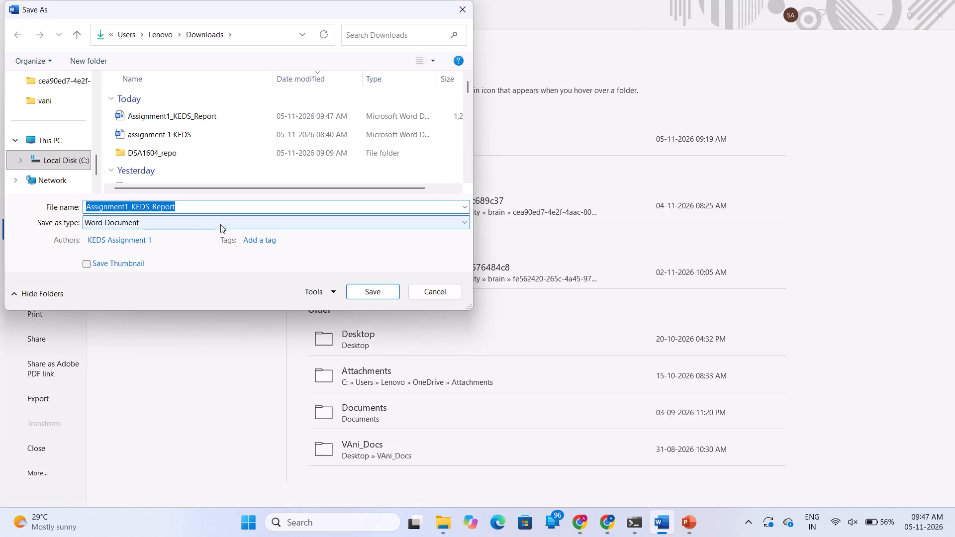
{"action": "left_click", "coordinate": [220, 224]}
{"action": "left_click", "coordinate": [151, 293]}
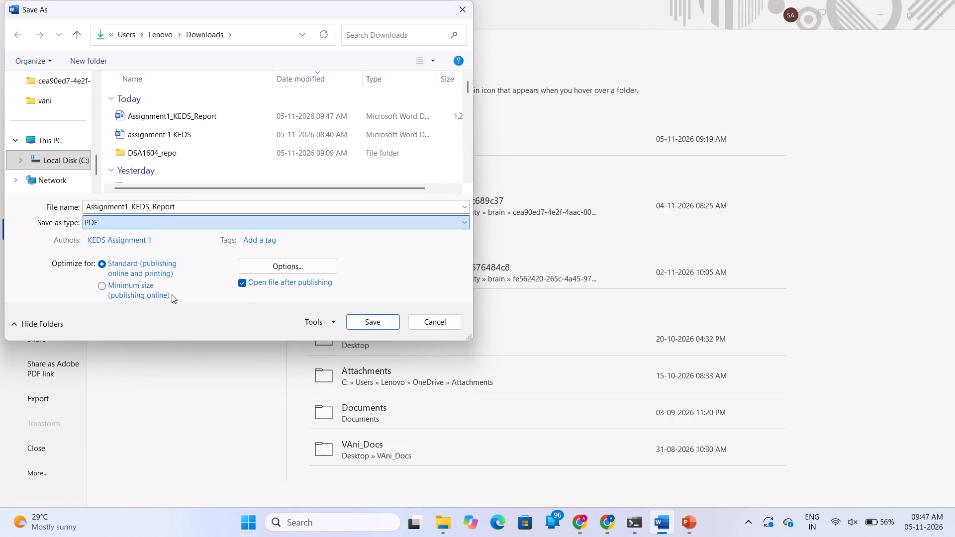
{"action": "left_click", "coordinate": [366, 317]}
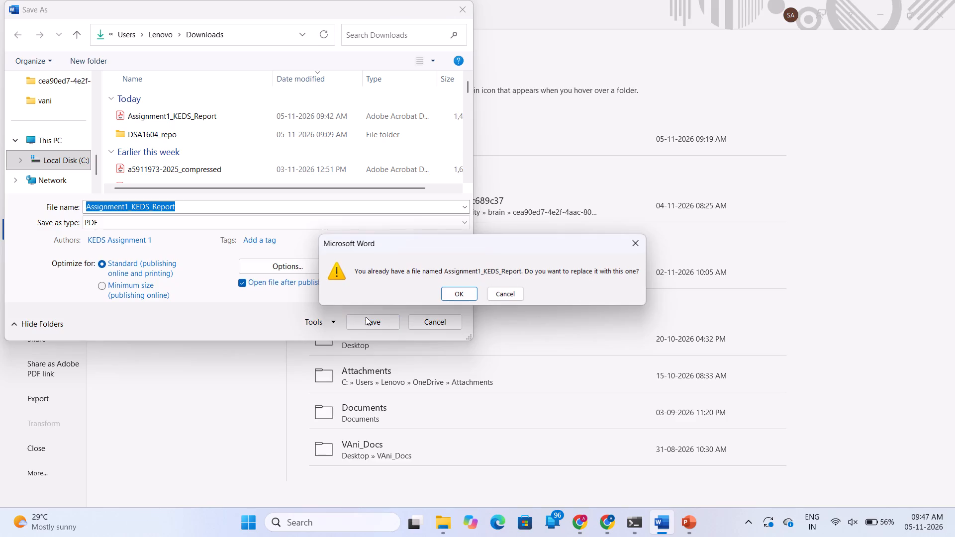
{"action": "left_click", "coordinate": [459, 293]}
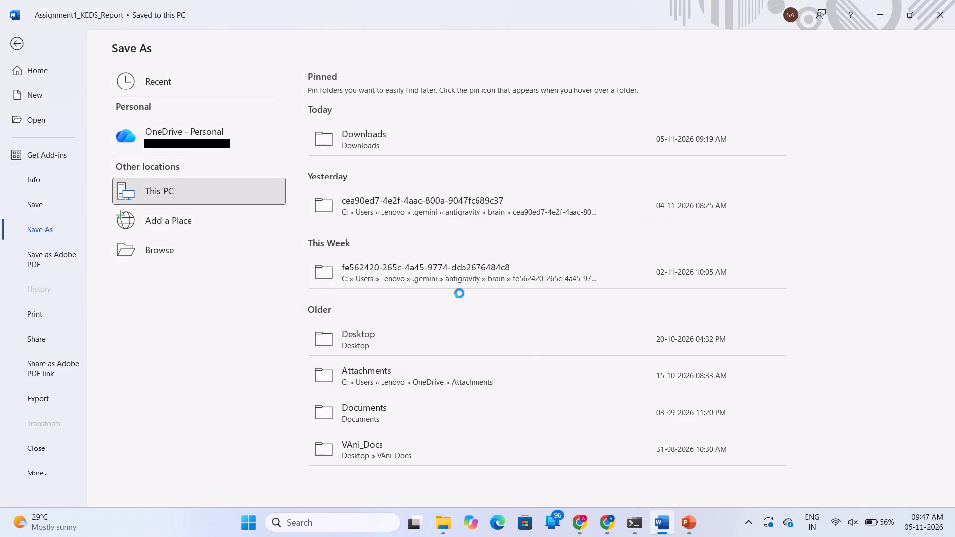
{"action": "left_click_drag", "start_coordinate": [947, 2], "coordinate": [940, 12]}
{"action": "left_click", "coordinate": [940, 12]}
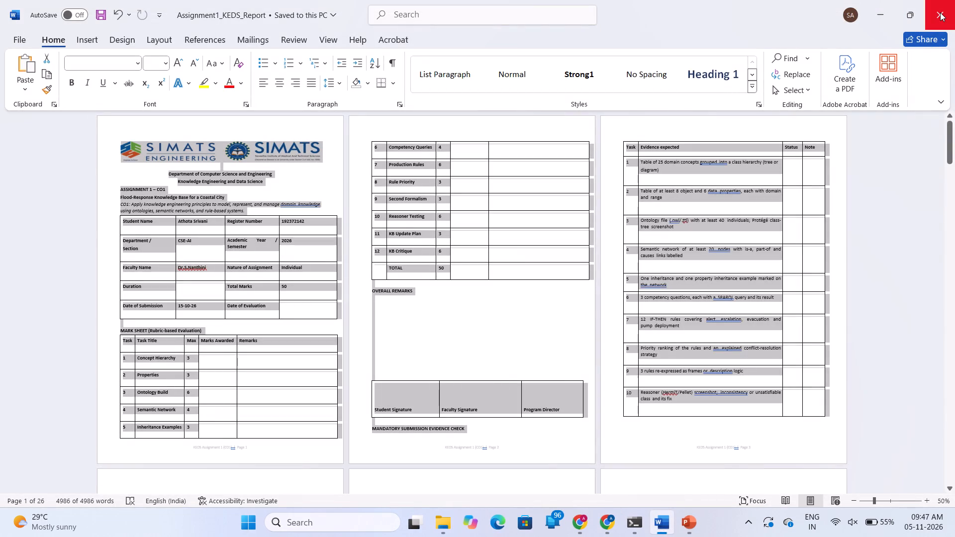
{"action": "left_click", "coordinate": [940, 12]}
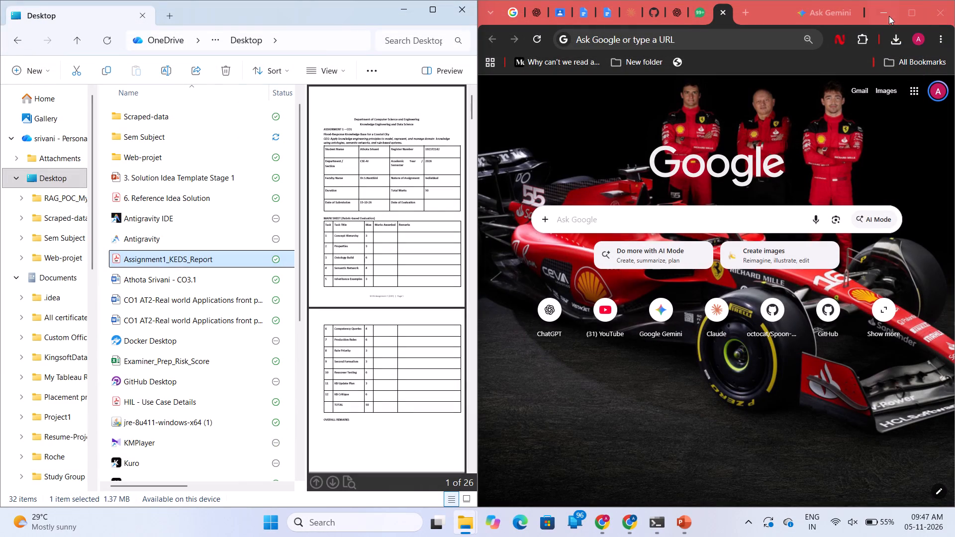
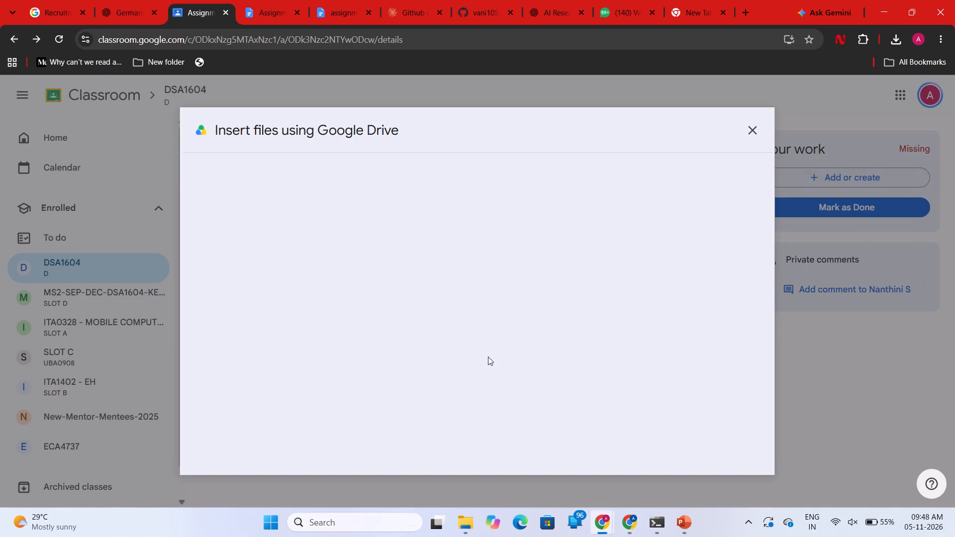
Look for the assignment report in the Drive upload file picker and the Desktop folder.
{"action": "left_click", "coordinate": [478, 358]}
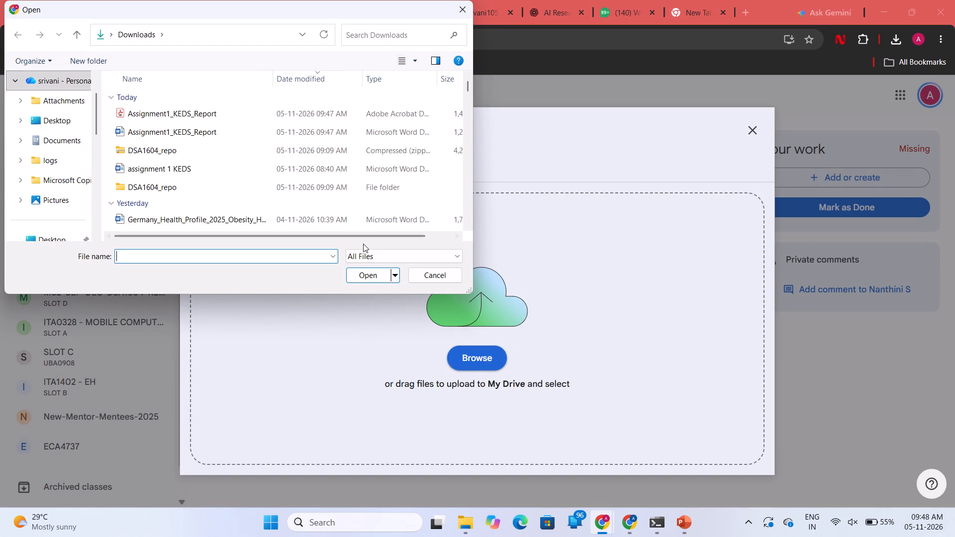
{"action": "left_click", "coordinate": [437, 273]}
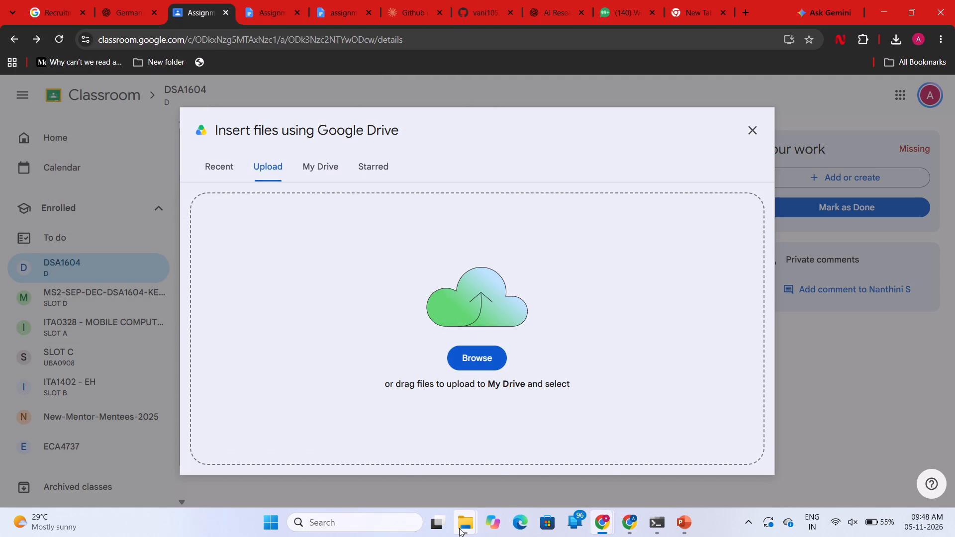
{"action": "left_click", "coordinate": [460, 527]}
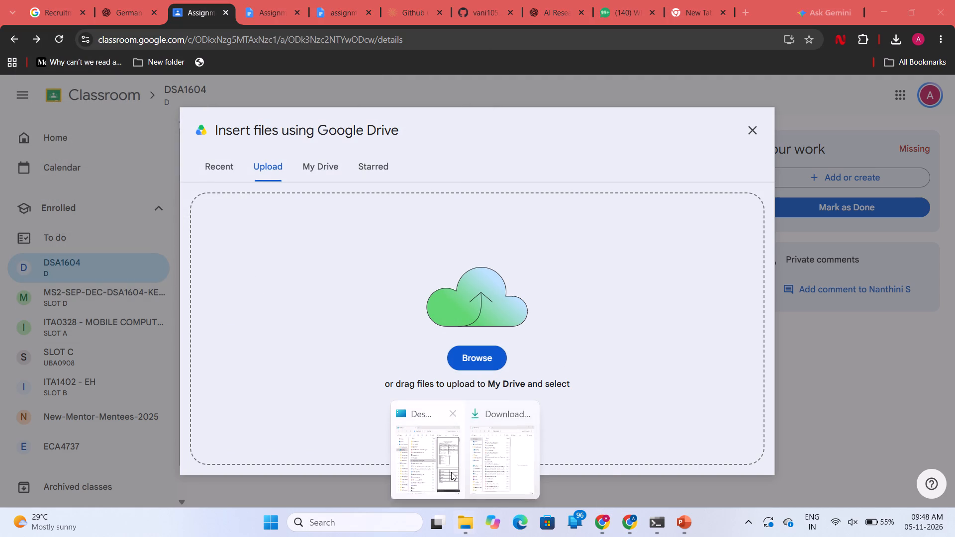
{"action": "left_click", "coordinate": [451, 472]}
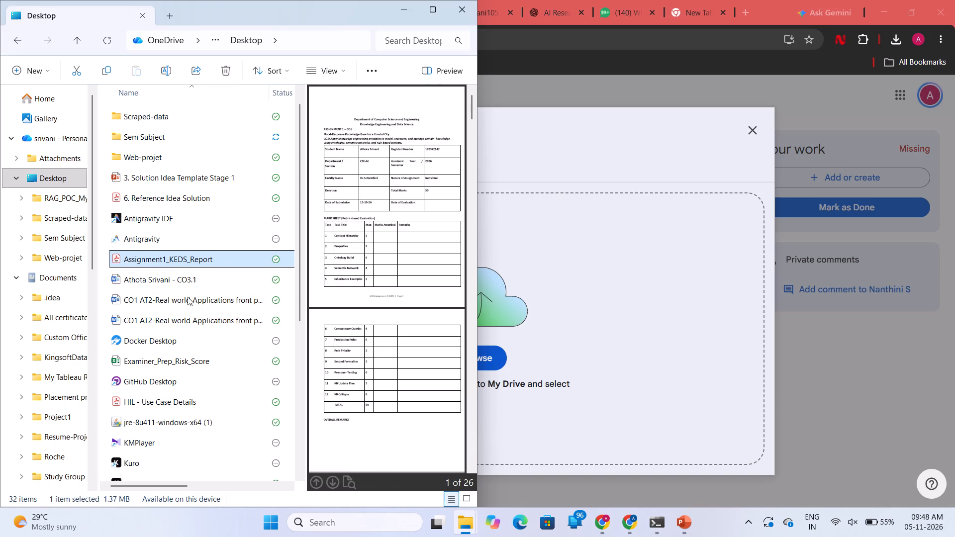
Find Word through the system search and open its recent document Assignment1_KEDS_Report.
{"action": "left_click", "coordinate": [333, 517]}
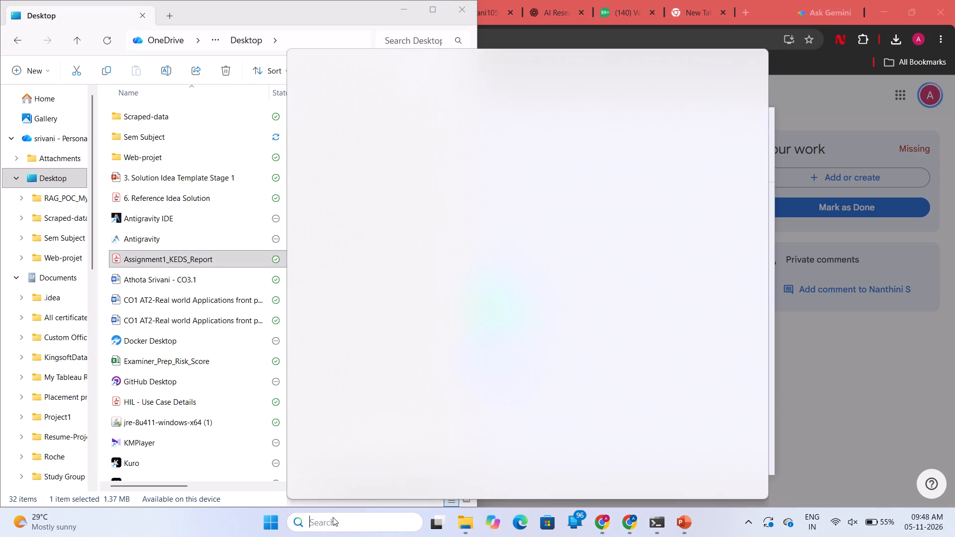
{"action": "type", "text": "WORD"}
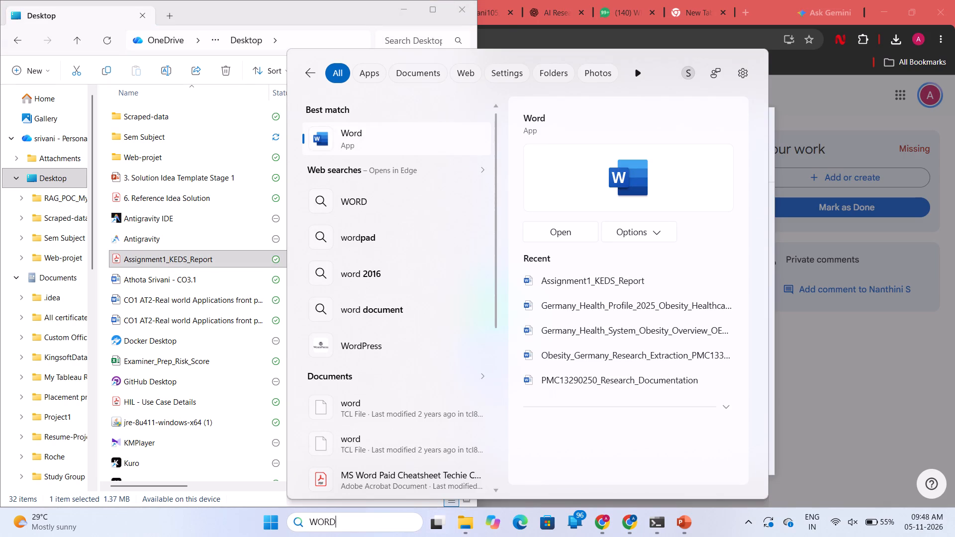
{"action": "double_click", "coordinate": [573, 279]}
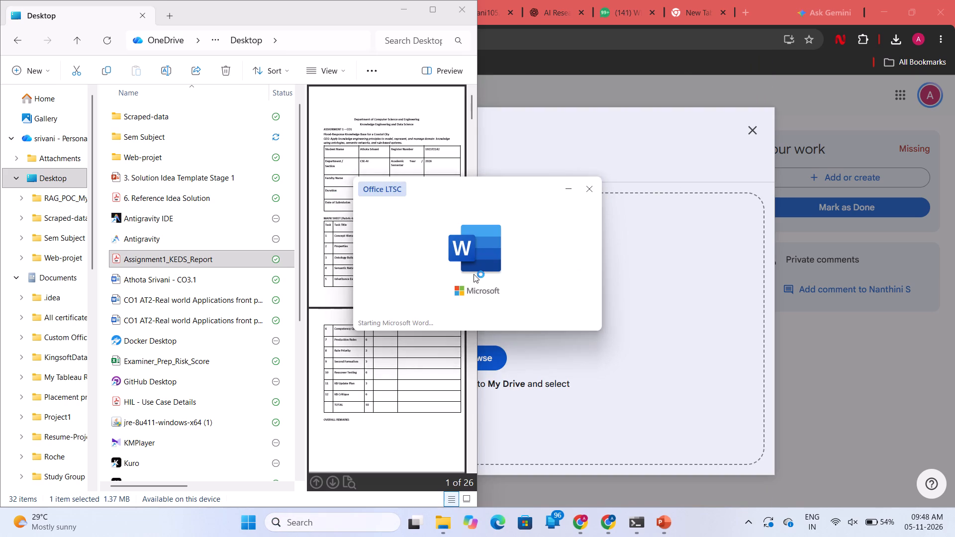
Start inserting a picture from this device into the Student Signature cell on page 2 of the report.
{"action": "scroll", "coordinate": [404, 329], "scroll_direction": "down", "scroll_amount": 1}
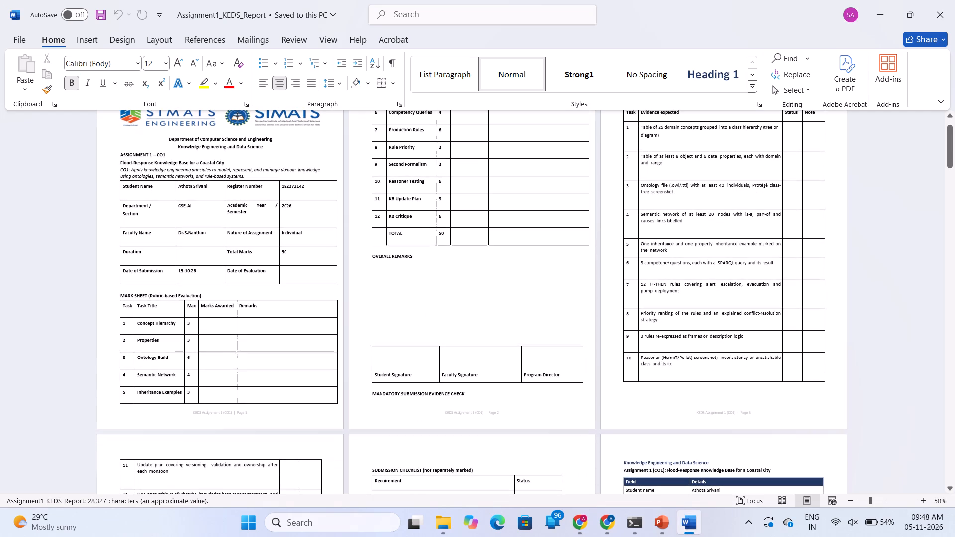
{"action": "left_click", "coordinate": [403, 363]}
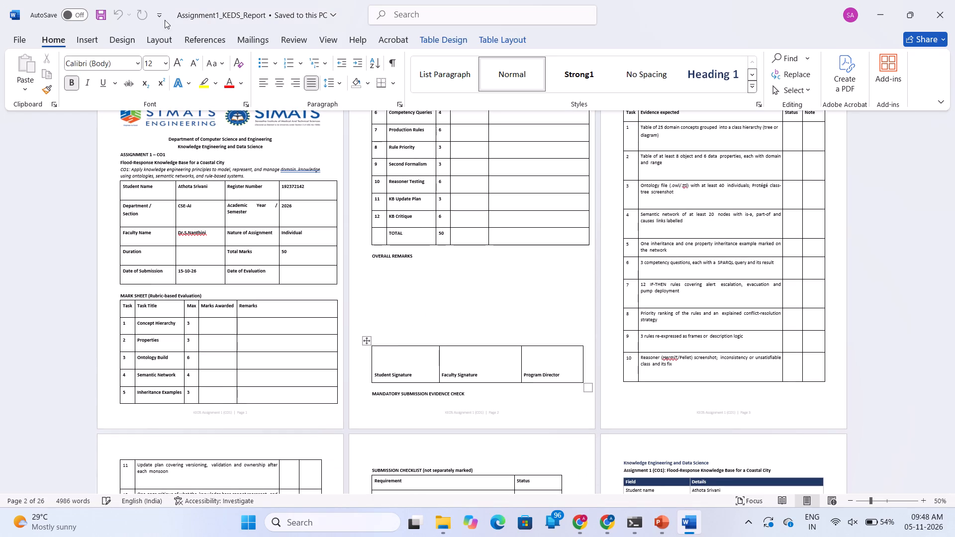
{"action": "left_click", "coordinate": [78, 36]}
{"action": "left_click", "coordinate": [153, 85]}
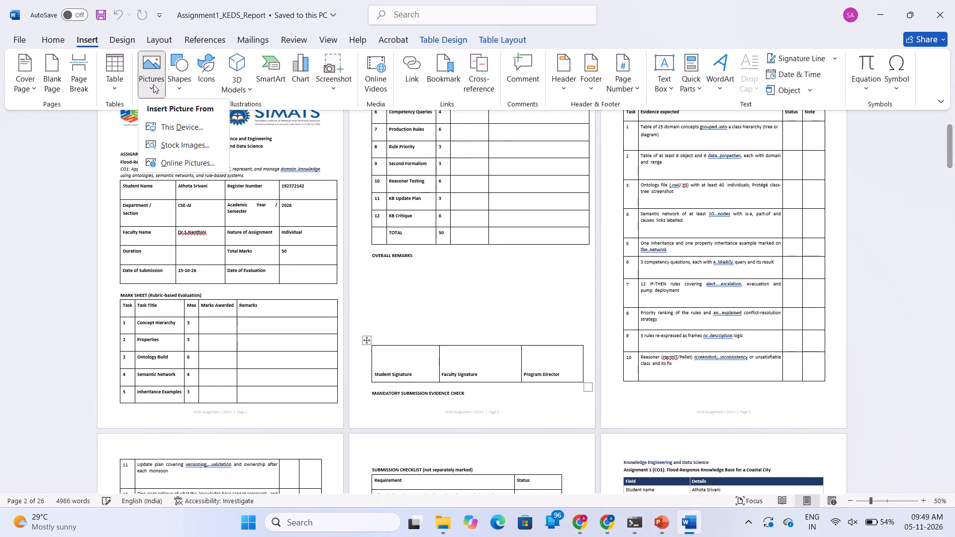
{"action": "left_click", "coordinate": [167, 119]}
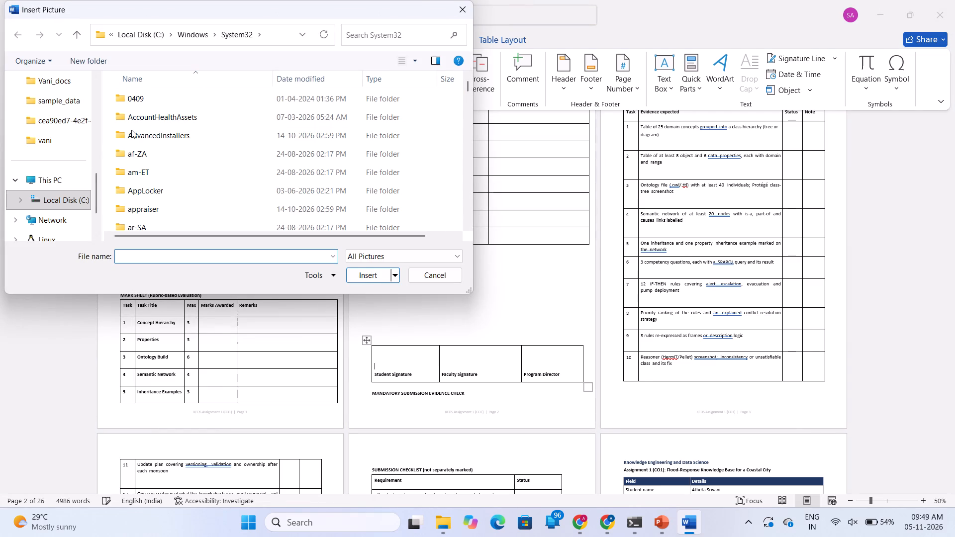
Examine the Documents folder and its parent folder for the signature image.
{"action": "scroll", "coordinate": [54, 157], "scroll_direction": "up", "scroll_amount": 3}
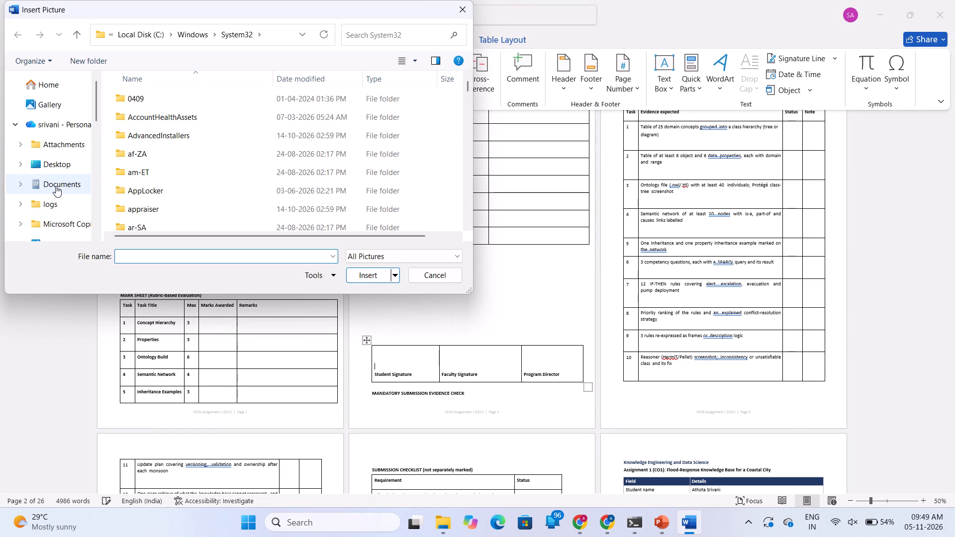
{"action": "double_click", "coordinate": [56, 186]}
{"action": "scroll", "coordinate": [177, 193], "scroll_direction": "down", "scroll_amount": 4}
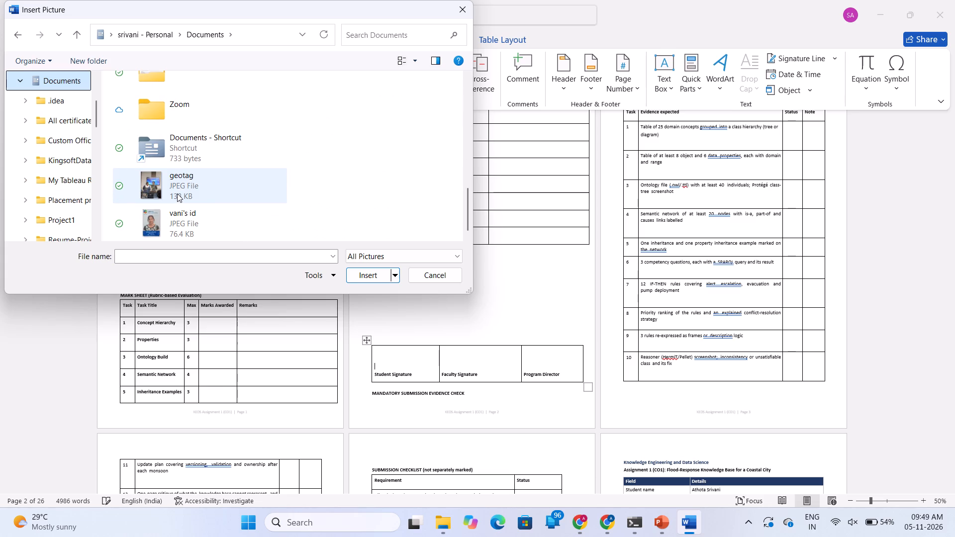
{"action": "scroll", "coordinate": [215, 190], "scroll_direction": "down", "scroll_amount": 3}
{"action": "scroll", "coordinate": [215, 190], "scroll_direction": "up", "scroll_amount": 1}
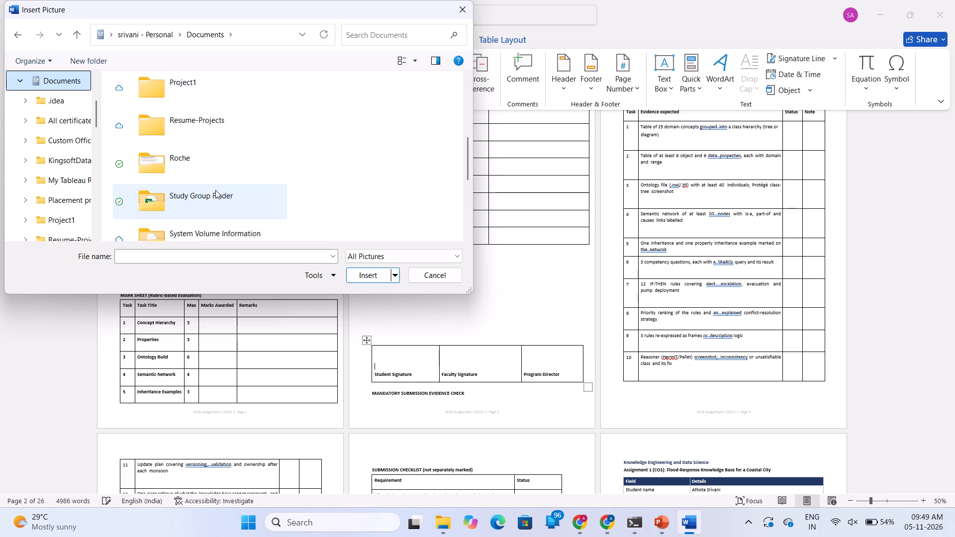
{"action": "scroll", "coordinate": [215, 190], "scroll_direction": "up", "scroll_amount": 1}
{"action": "scroll", "coordinate": [224, 221], "scroll_direction": "down", "scroll_amount": 2}
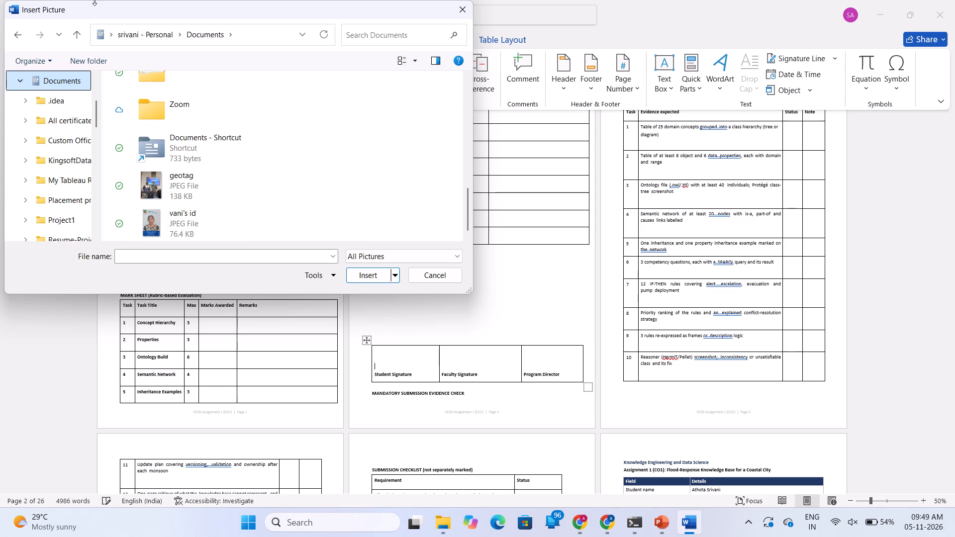
{"action": "left_click", "coordinate": [76, 33]}
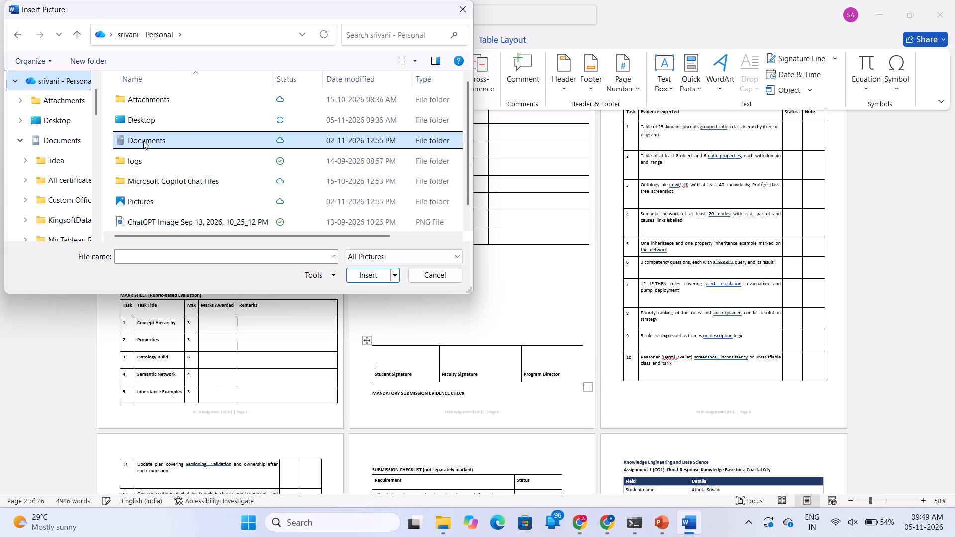
{"action": "double_click", "coordinate": [143, 141]}
{"action": "scroll", "coordinate": [195, 171], "scroll_direction": "up", "scroll_amount": 1}
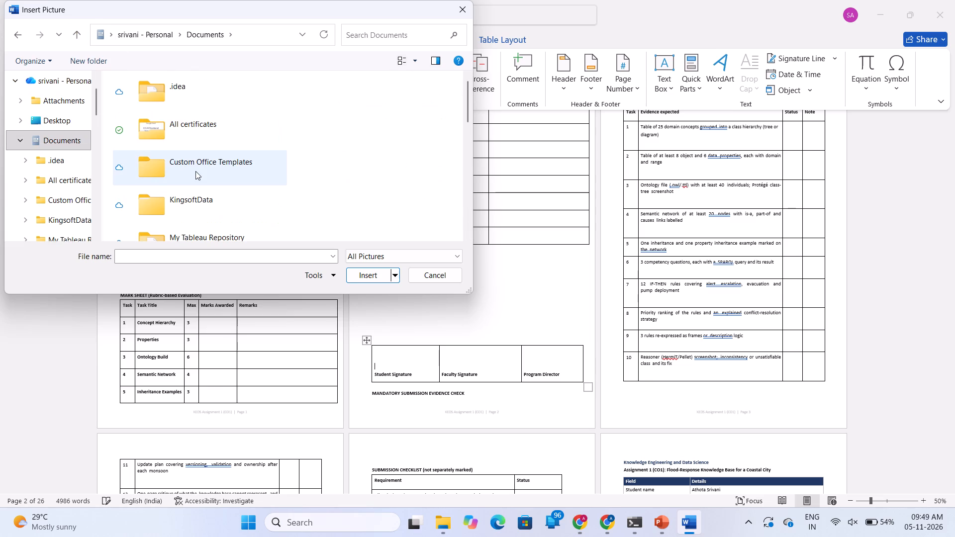
{"action": "scroll", "coordinate": [195, 171], "scroll_direction": "down", "scroll_amount": 1}
{"action": "scroll", "coordinate": [202, 214], "scroll_direction": "down", "scroll_amount": 1}
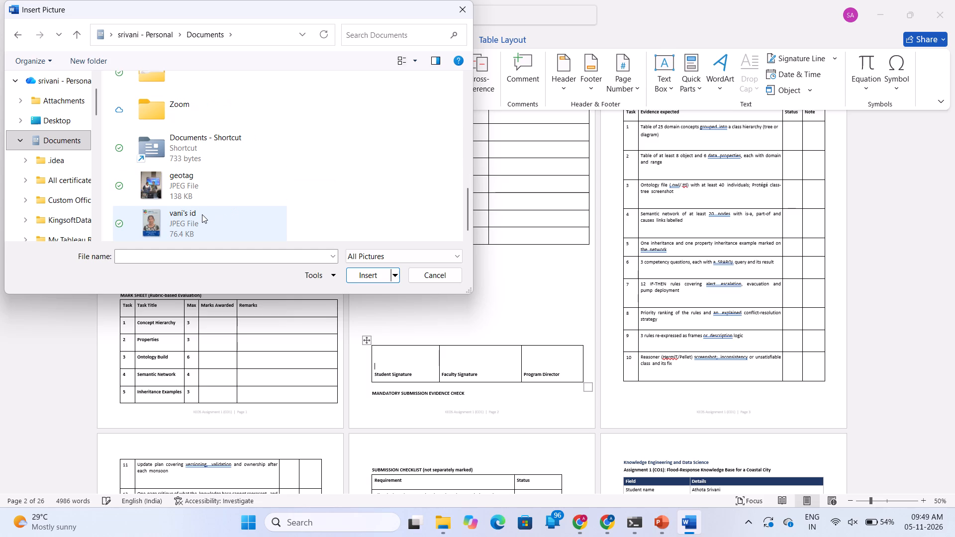
{"action": "scroll", "coordinate": [202, 214], "scroll_direction": "down", "scroll_amount": 2}
{"action": "scroll", "coordinate": [202, 214], "scroll_direction": "up", "scroll_amount": 6}
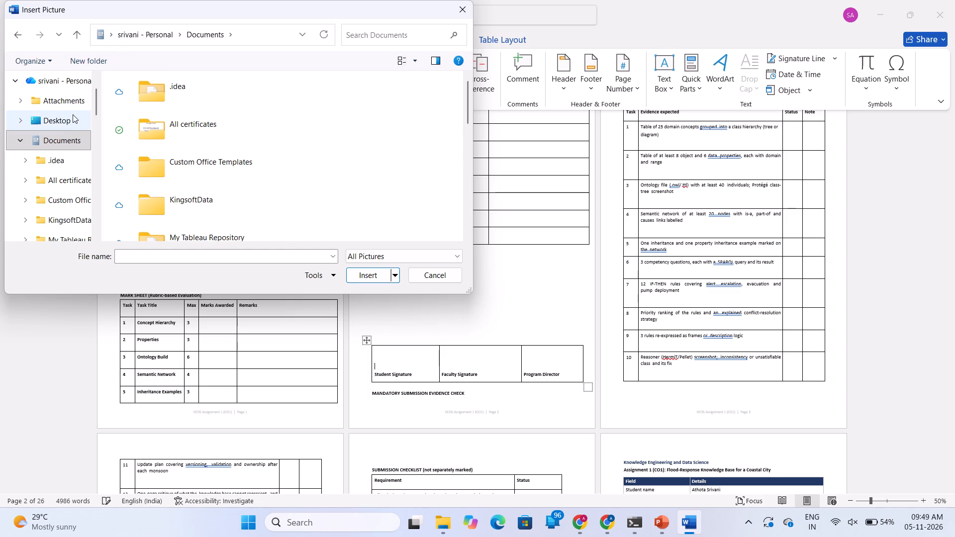
{"action": "scroll", "coordinate": [188, 127], "scroll_direction": "up", "scroll_amount": 1}
{"action": "scroll", "coordinate": [188, 127], "scroll_direction": "down", "scroll_amount": 2}
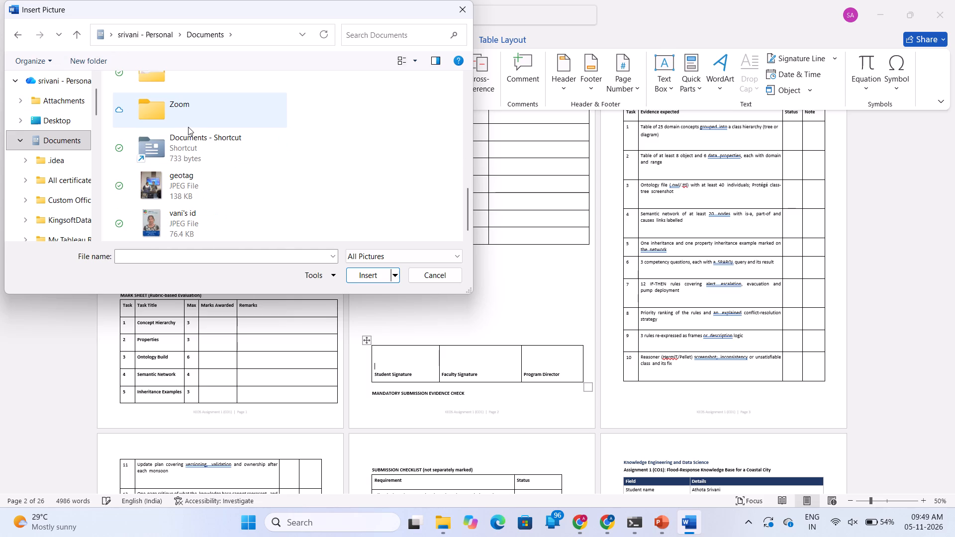
{"action": "left_click", "coordinate": [79, 34]}
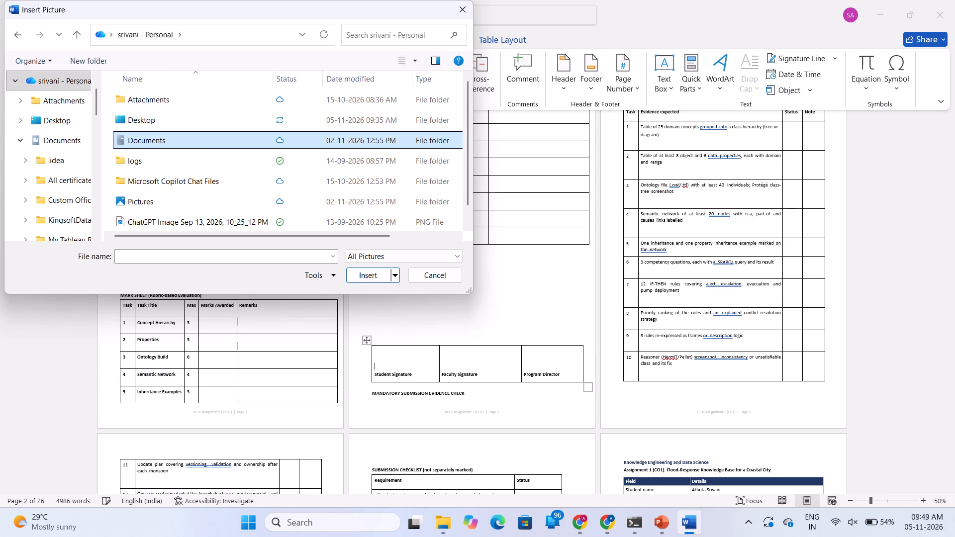
Search the personal OneDrive folder for "Vani", open the vani folder and insert the signature image into the cell.
{"action": "left_click", "coordinate": [361, 38]}
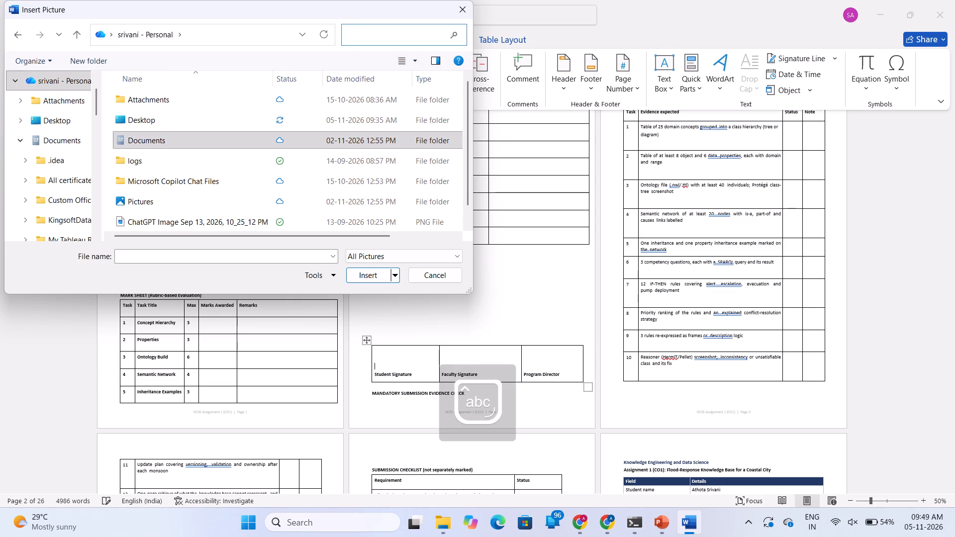
{"action": "type", "text": "Vani"}
{"action": "key", "text": "Return"}
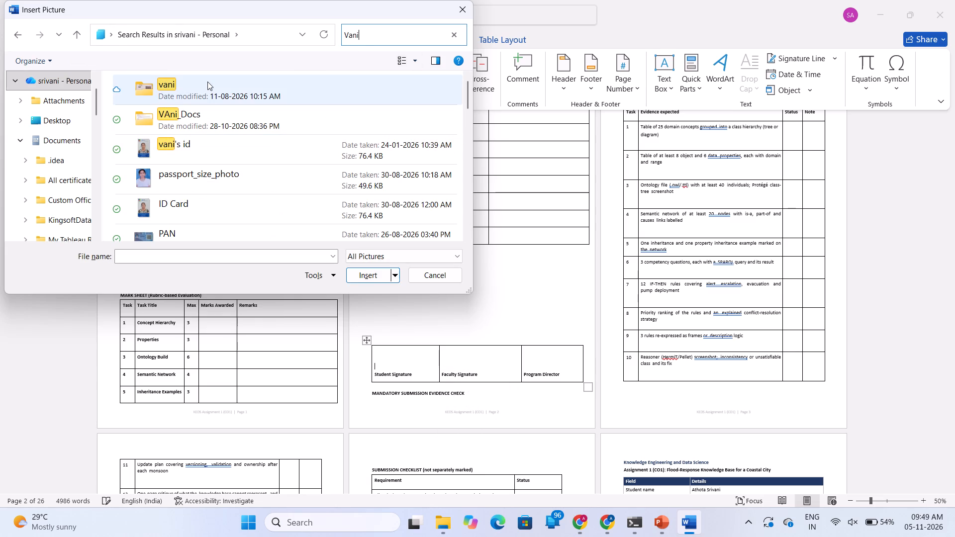
{"action": "double_click", "coordinate": [207, 82]}
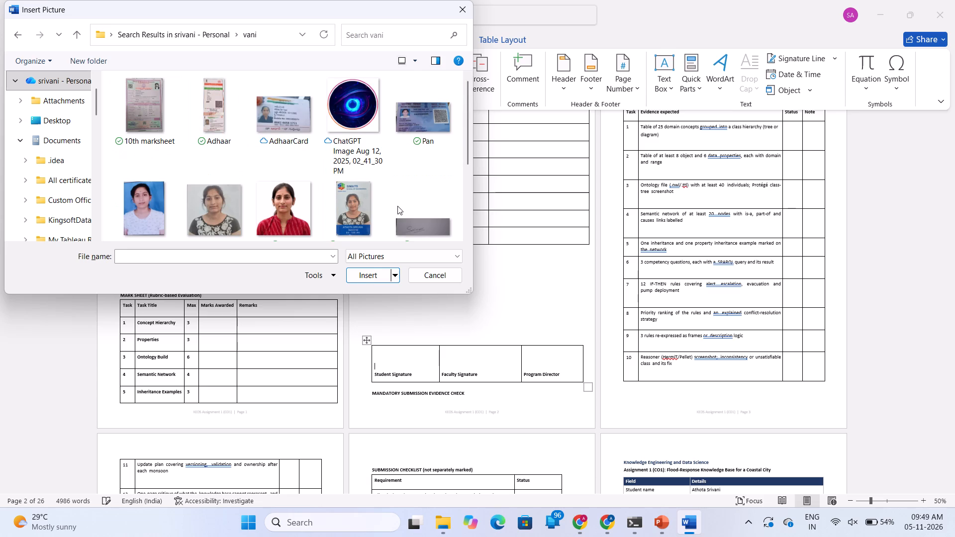
{"action": "left_click", "coordinate": [397, 206]}
{"action": "left_click", "coordinate": [369, 275]}
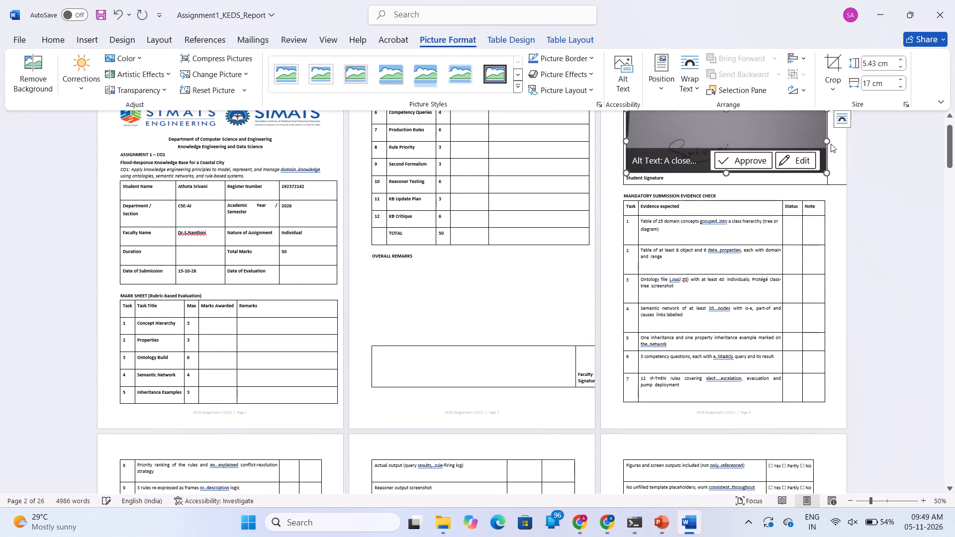
Shrink the signature picture to about 5.08 cm wide and 1.44 cm high so it fits the Student Signature cell.
{"action": "left_click_drag", "start_coordinate": [829, 139], "coordinate": [687, 137]}
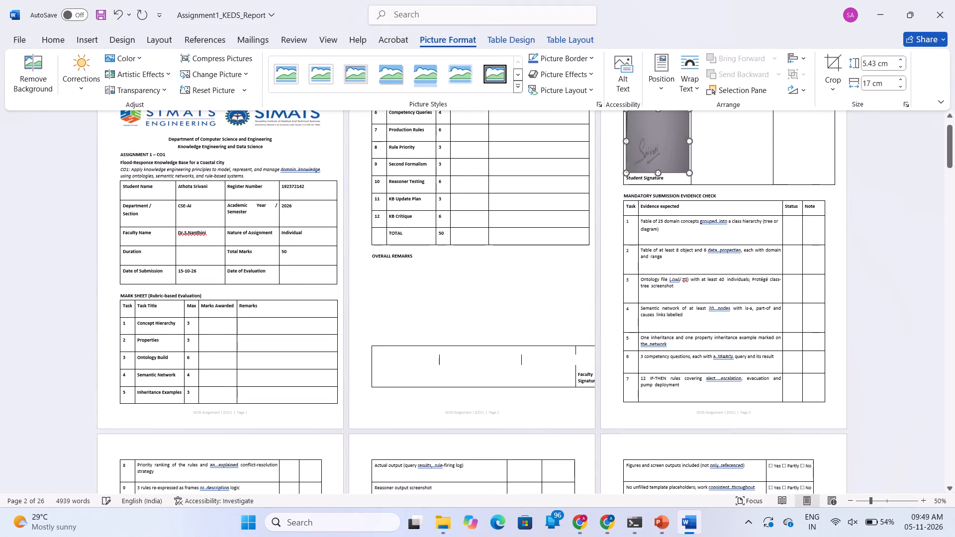
{"action": "left_click_drag", "start_coordinate": [687, 137], "coordinate": [672, 141]}
{"action": "left_click_drag", "start_coordinate": [659, 171], "coordinate": [655, 126]}
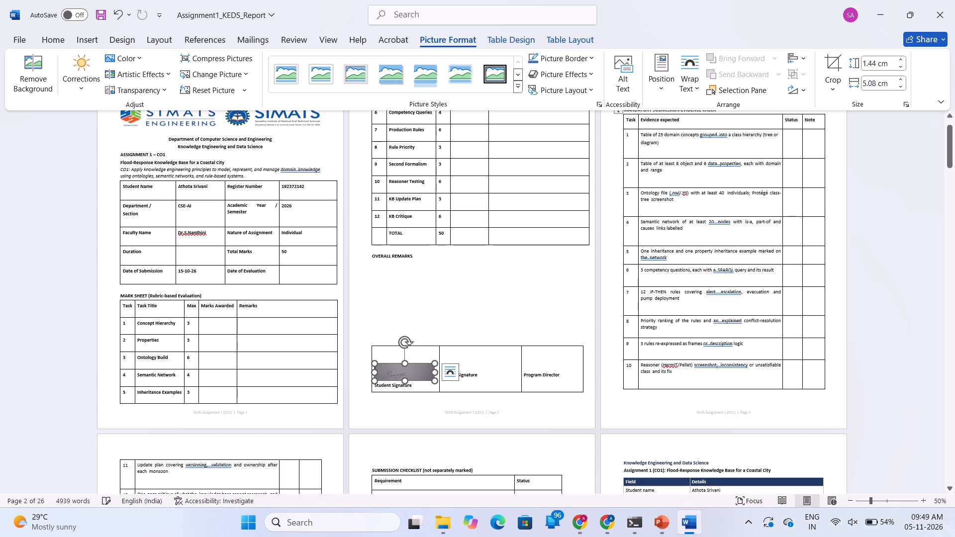
Review the remaining pages of the report through to the appendix and save the document.
{"action": "scroll", "coordinate": [503, 258], "scroll_direction": "up", "scroll_amount": 2}
{"action": "scroll", "coordinate": [503, 258], "scroll_direction": "down", "scroll_amount": 6}
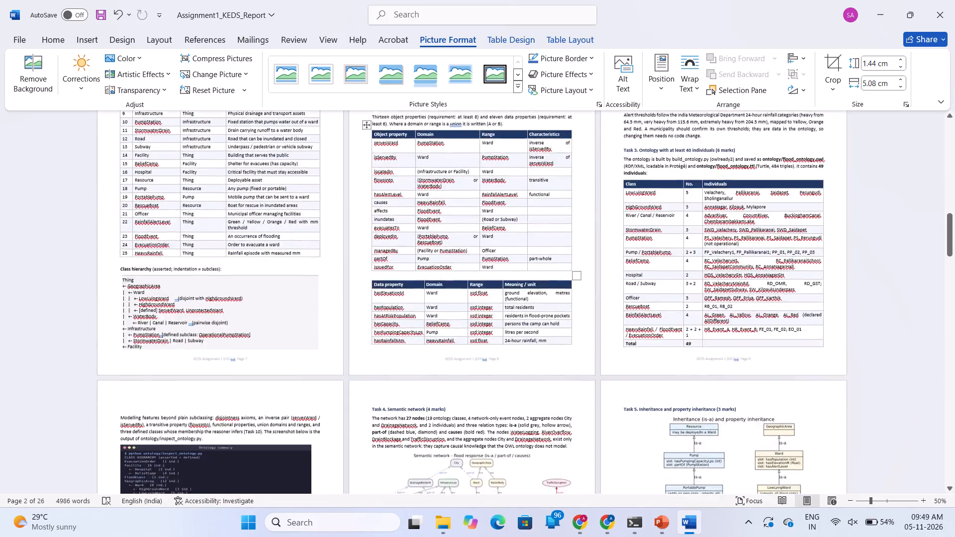
{"action": "scroll", "coordinate": [503, 258], "scroll_direction": "down", "scroll_amount": 13}
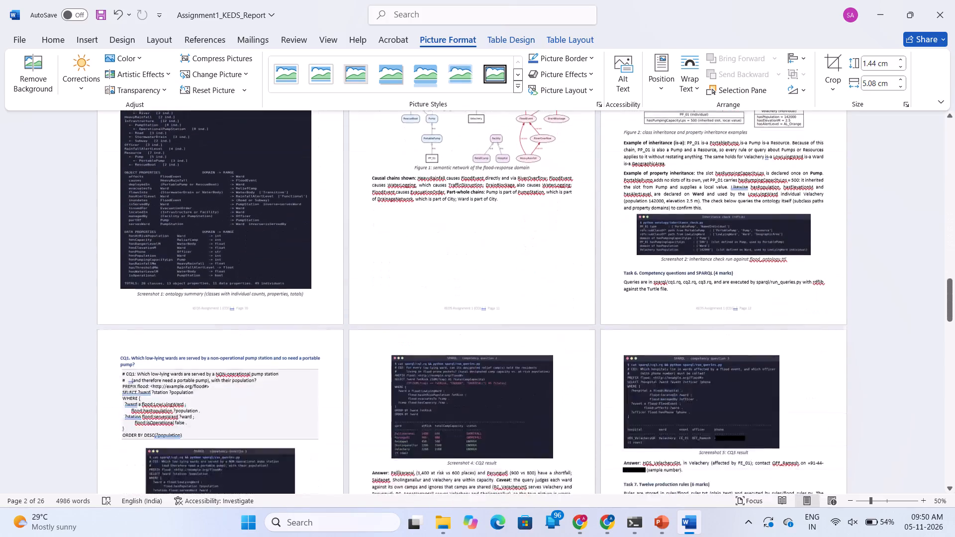
{"action": "scroll", "coordinate": [503, 258], "scroll_direction": "down", "scroll_amount": 17}
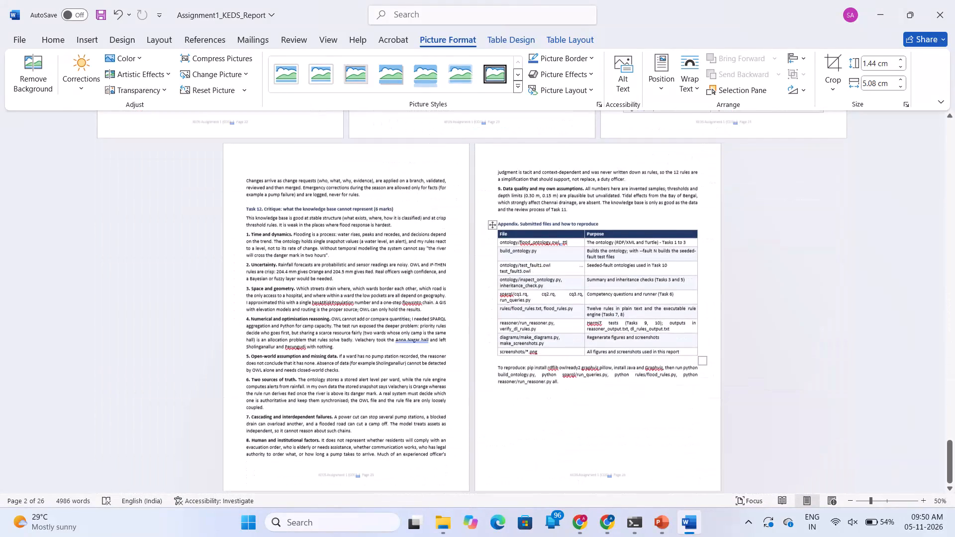
{"action": "key", "text": "ctrl+a"}
{"action": "key", "text": "ctrl+s"}
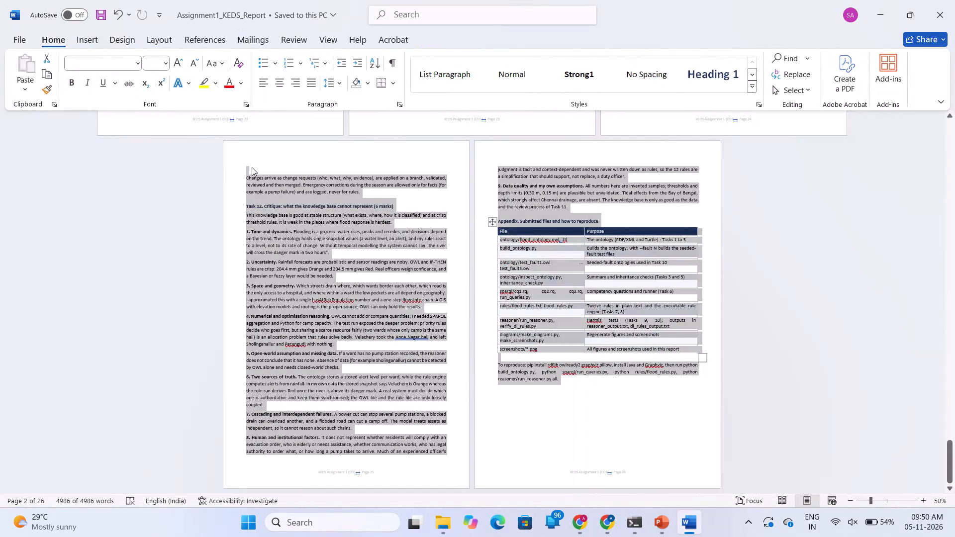
Save the report as a PDF named Assignment1_KEDS_Report_1 in the Desktop folder and close the PDF that opens.
{"action": "left_click", "coordinate": [21, 34]}
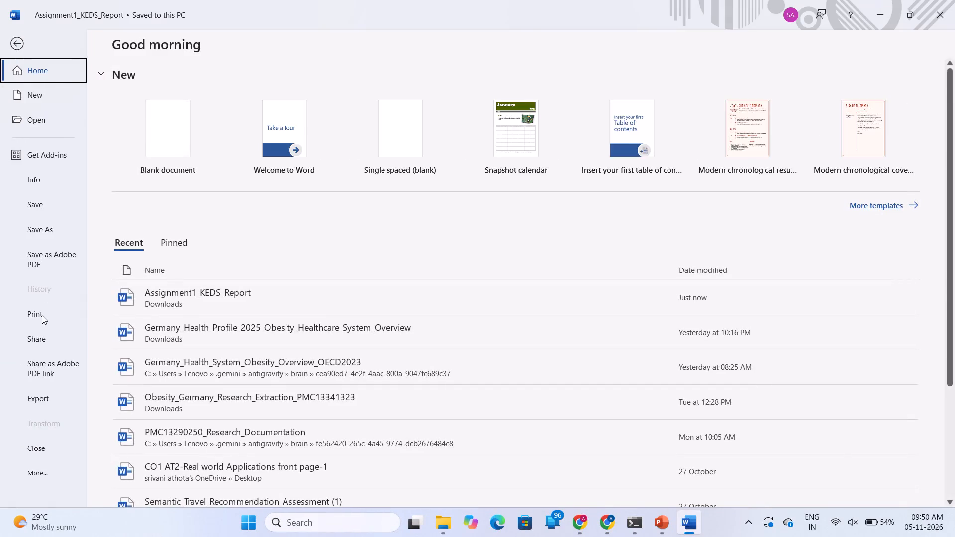
{"action": "left_click", "coordinate": [44, 223]}
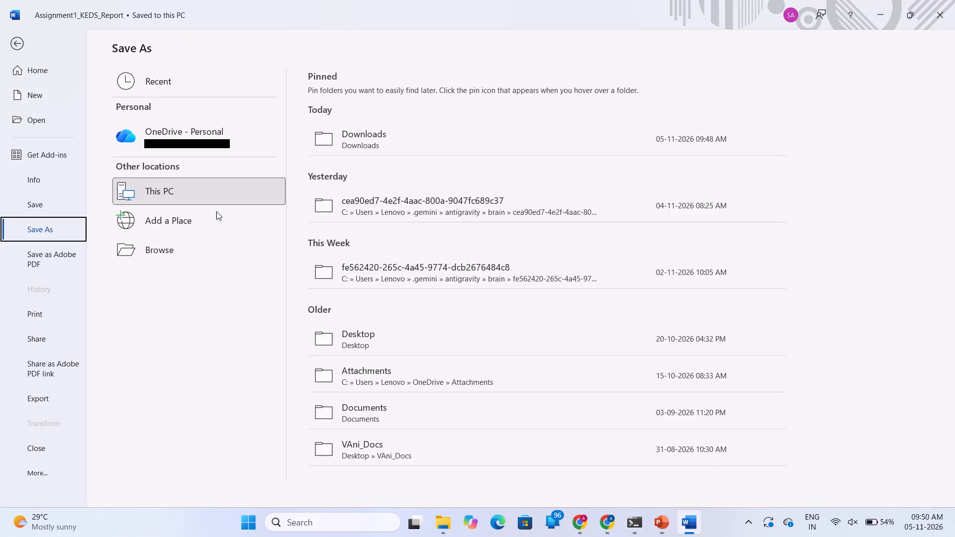
{"action": "left_click", "coordinate": [197, 245]}
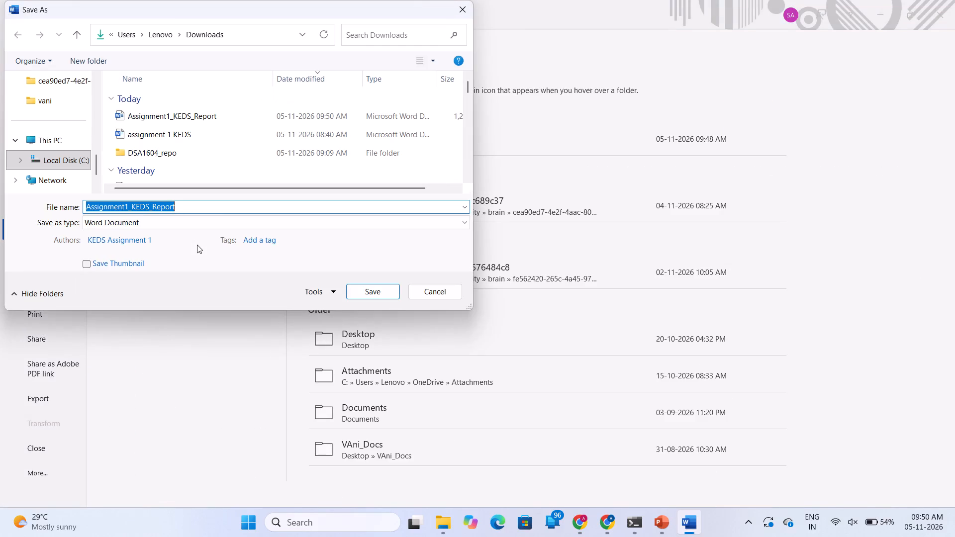
{"action": "left_click", "coordinate": [193, 221]}
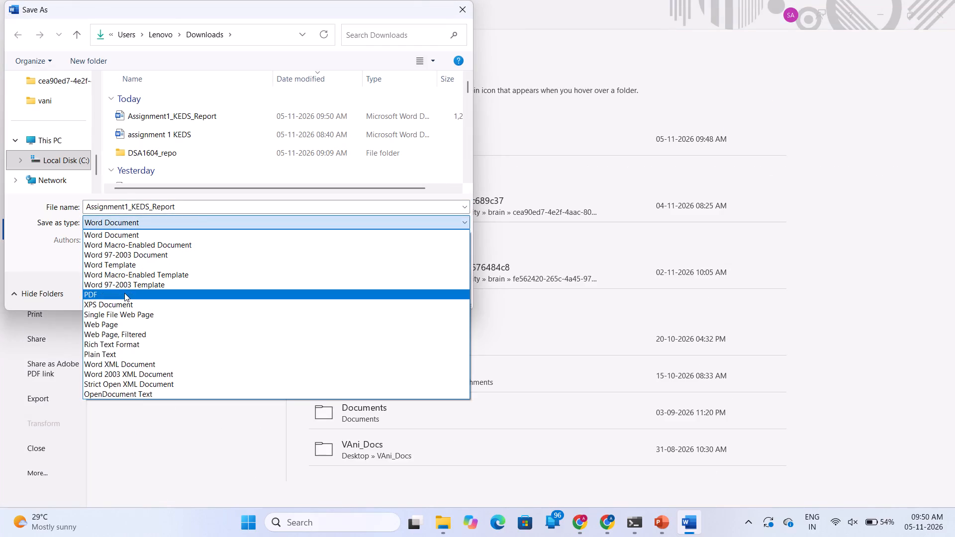
{"action": "left_click", "coordinate": [124, 293]}
{"action": "scroll", "coordinate": [56, 125], "scroll_direction": "up", "scroll_amount": 1}
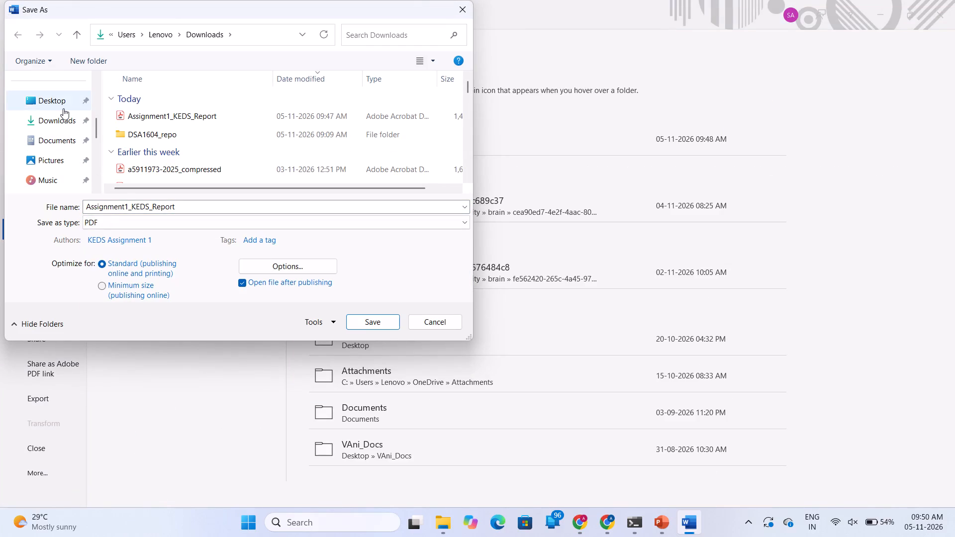
{"action": "left_click", "coordinate": [63, 108]}
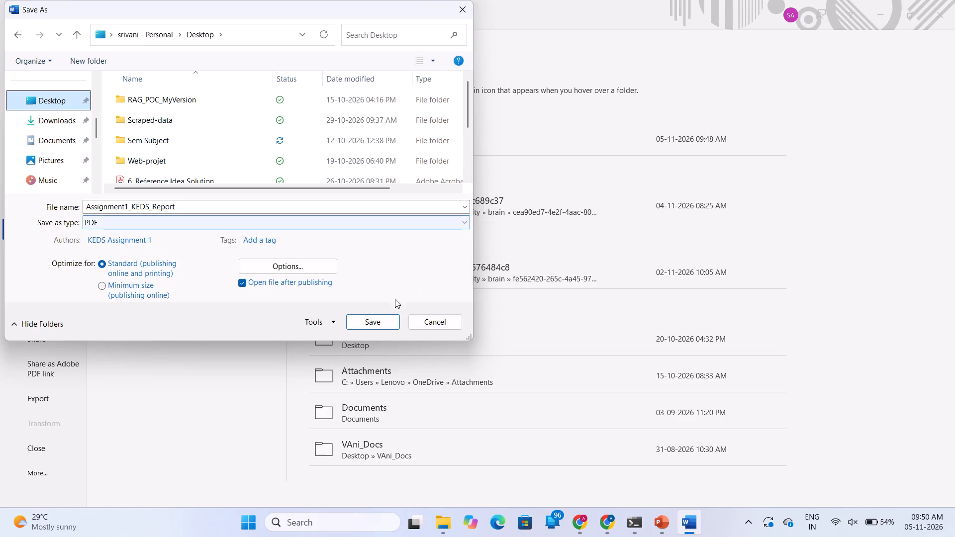
{"action": "left_click", "coordinate": [224, 203]}
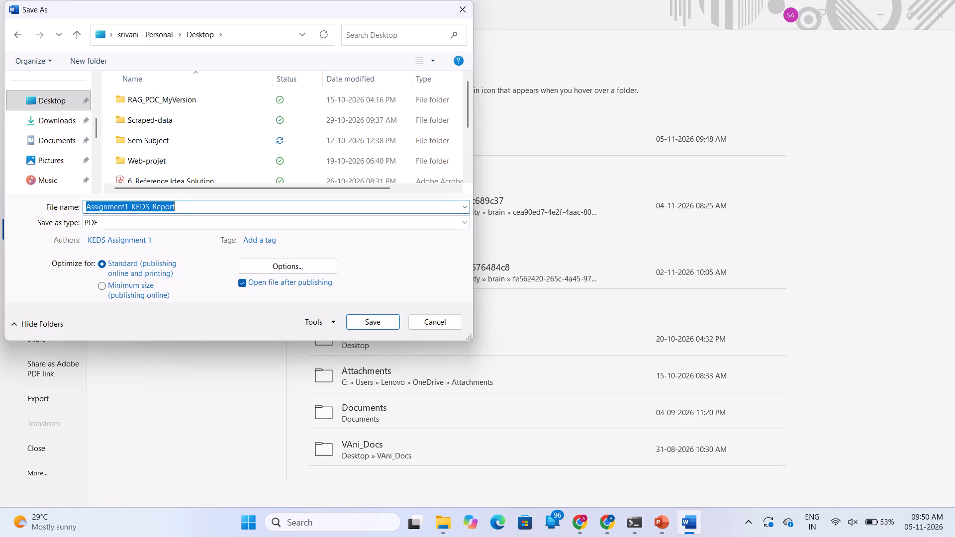
{"action": "left_click", "coordinate": [224, 203]}
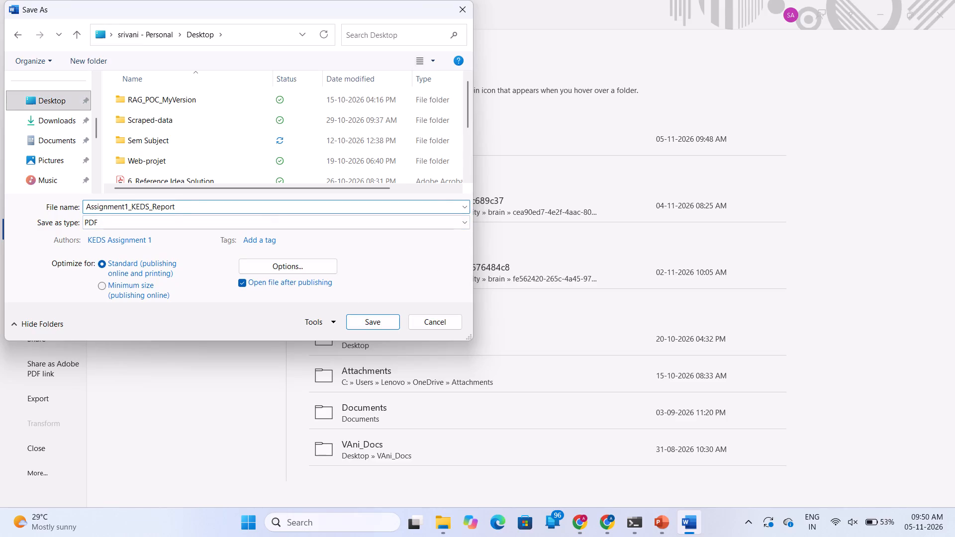
{"action": "key", "text": "shift+underscore"}
{"action": "key", "text": "1"}
{"action": "key", "text": "Return"}
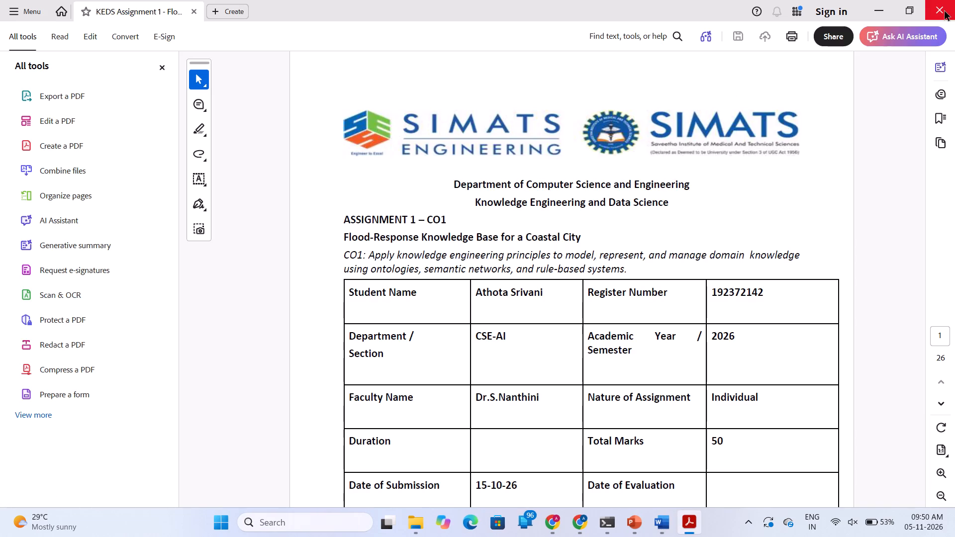
{"action": "left_click", "coordinate": [945, 11]}
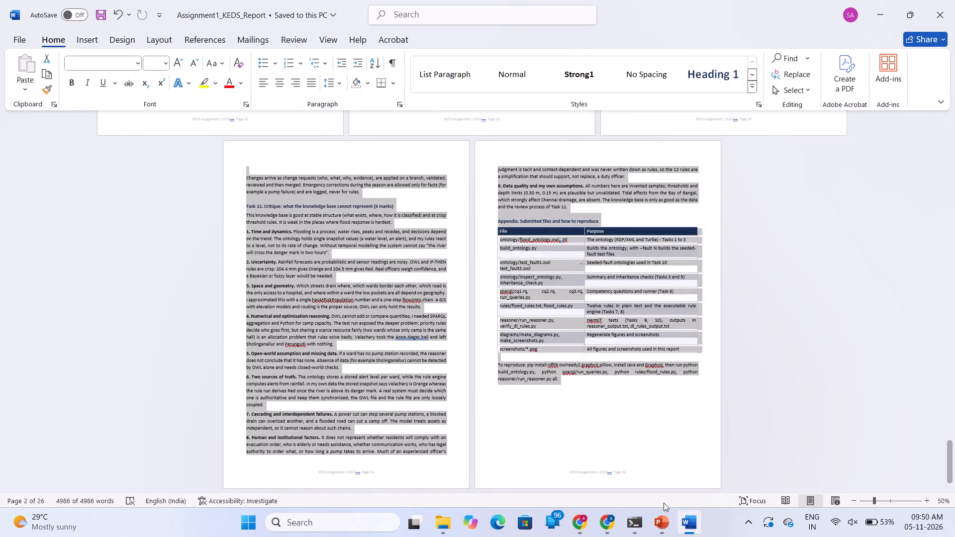
Switch to the Assignment 1 KEDS Classroom page in Chrome and browse the computer's files for the Assignment1_KEDS_Report_1 PDF to upload.
{"action": "left_click", "coordinate": [586, 535]}
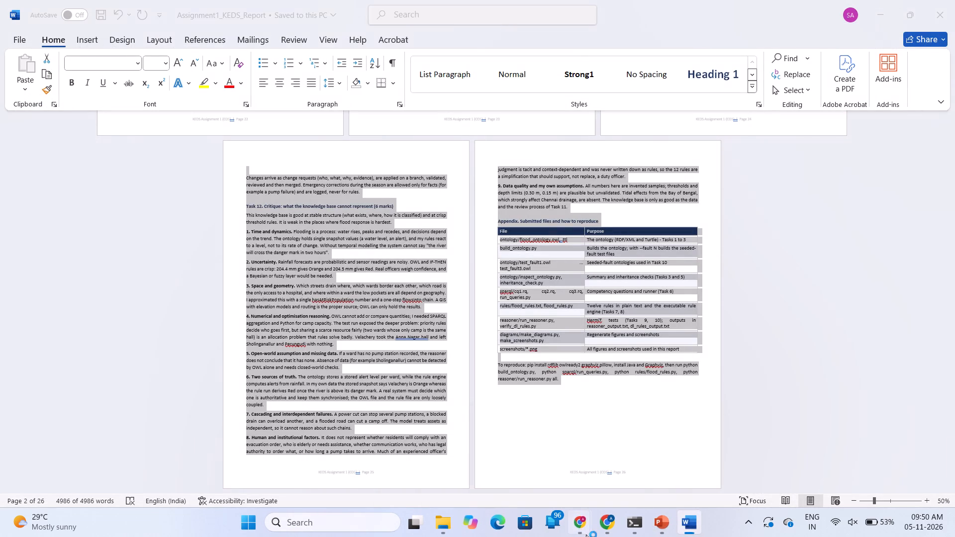
{"action": "left_click", "coordinate": [577, 523]}
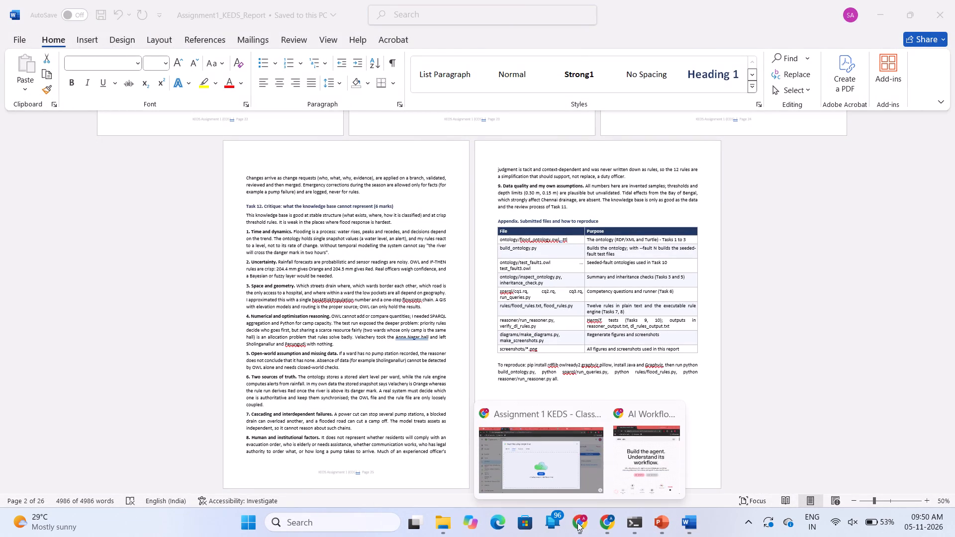
{"action": "left_click", "coordinate": [567, 467]}
{"action": "left_click", "coordinate": [483, 359]}
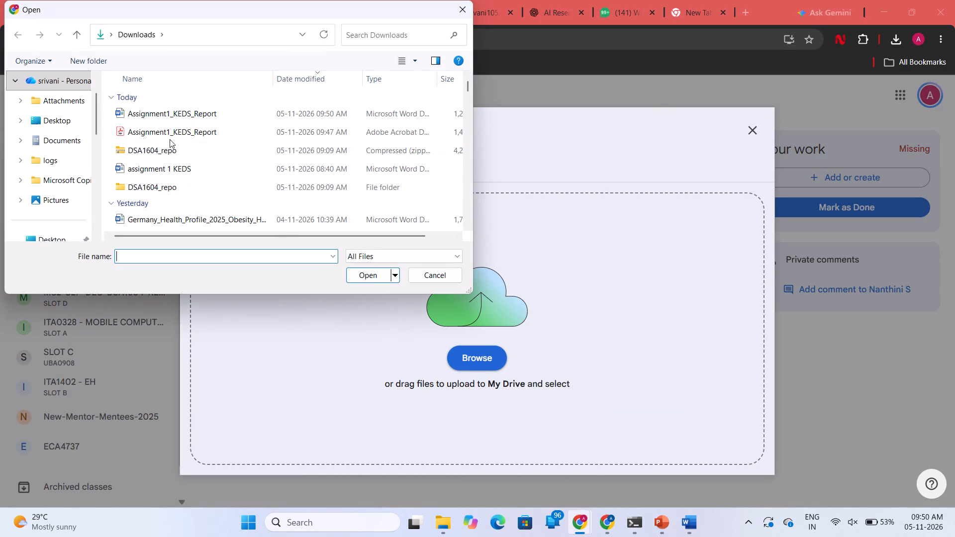
{"action": "scroll", "coordinate": [67, 160], "scroll_direction": "up", "scroll_amount": 6}
{"action": "double_click", "coordinate": [72, 84]}
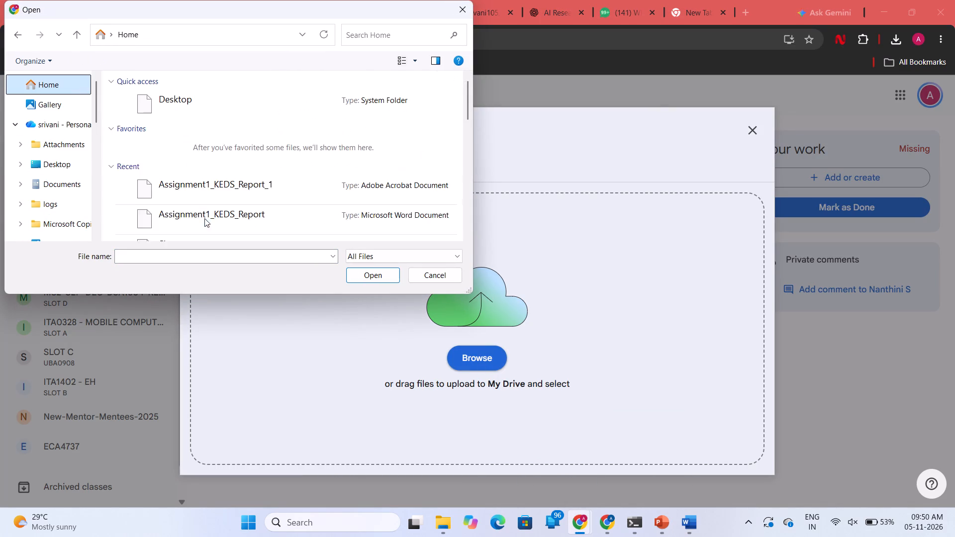
{"action": "scroll", "coordinate": [221, 196], "scroll_direction": "down", "scroll_amount": 1}
{"action": "scroll", "coordinate": [257, 146], "scroll_direction": "down", "scroll_amount": 1}
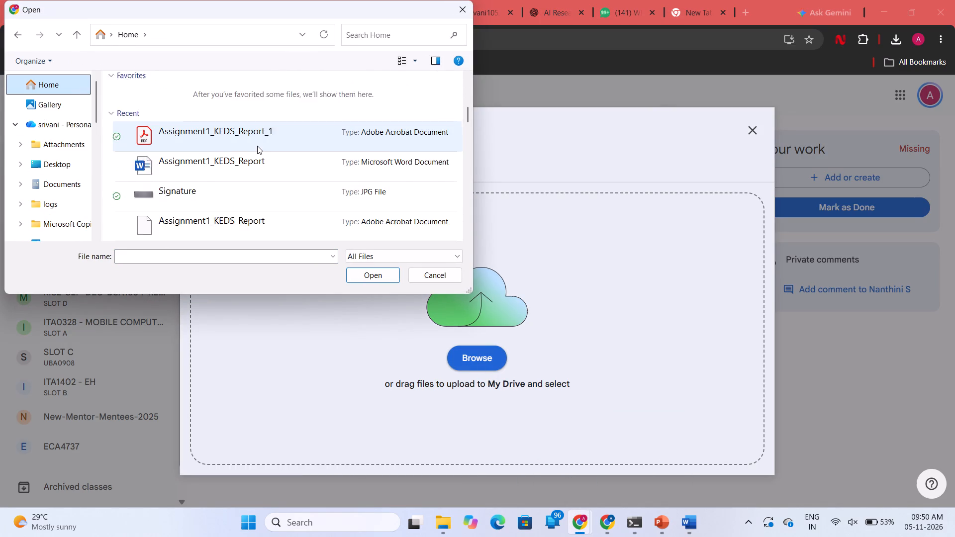
{"action": "scroll", "coordinate": [257, 146], "scroll_direction": "down", "scroll_amount": 1}
{"action": "scroll", "coordinate": [278, 105], "scroll_direction": "up", "scroll_amount": 1}
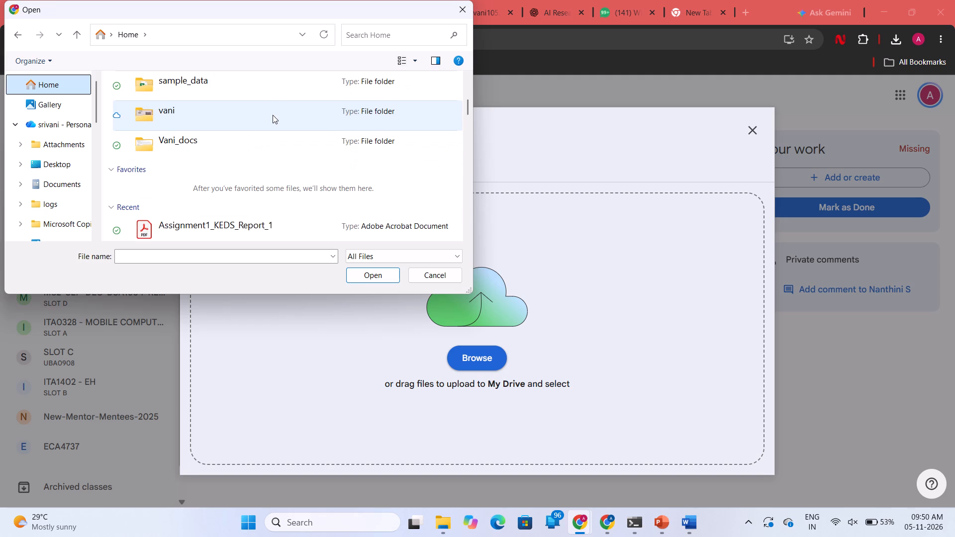
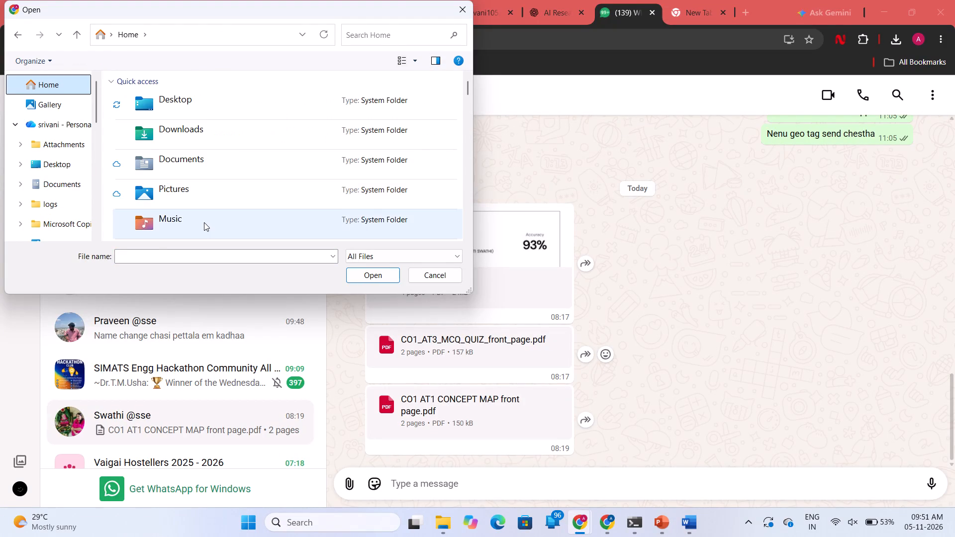
Look through the Home folder's file list for the Assignment1_KEDS_Report PDF to upload.
{"action": "scroll", "coordinate": [204, 222], "scroll_direction": "down", "scroll_amount": 1}
{"action": "scroll", "coordinate": [232, 180], "scroll_direction": "down", "scroll_amount": 1}
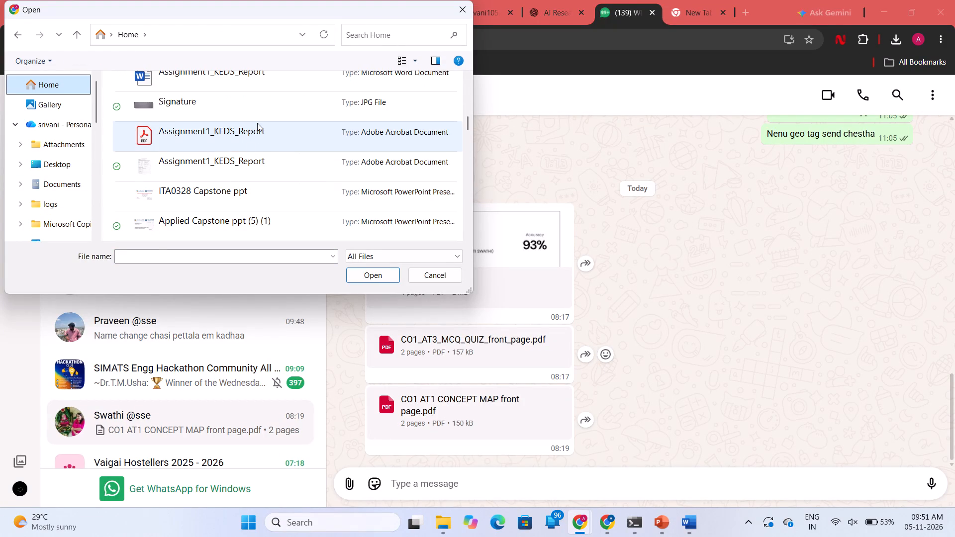
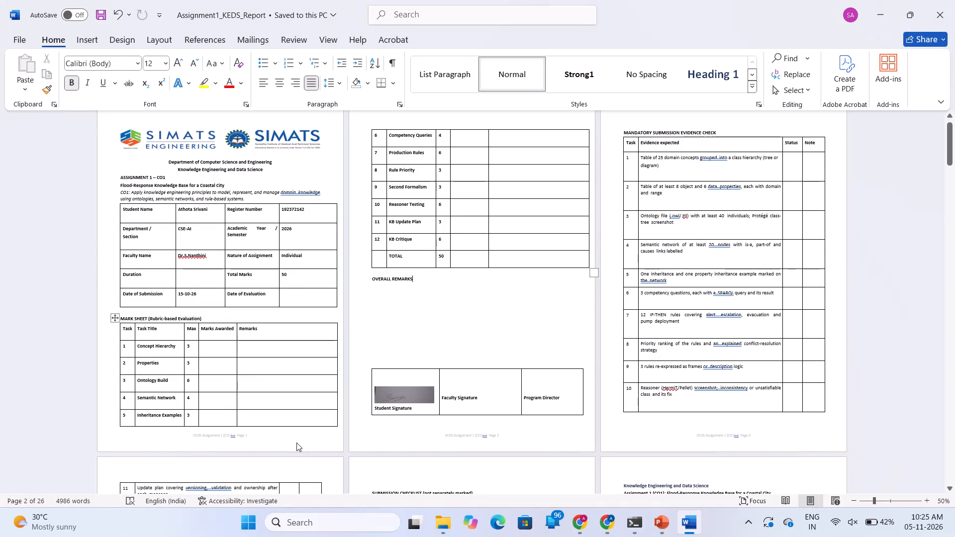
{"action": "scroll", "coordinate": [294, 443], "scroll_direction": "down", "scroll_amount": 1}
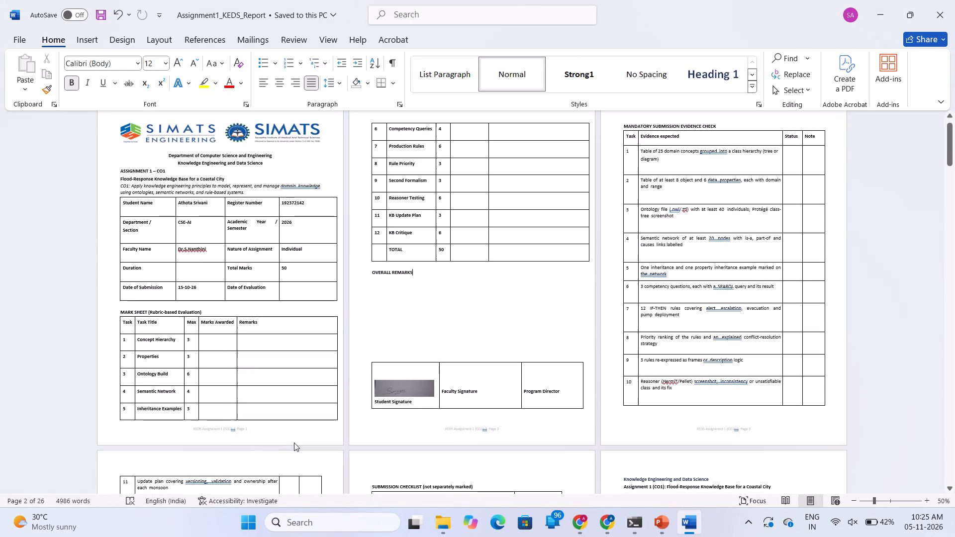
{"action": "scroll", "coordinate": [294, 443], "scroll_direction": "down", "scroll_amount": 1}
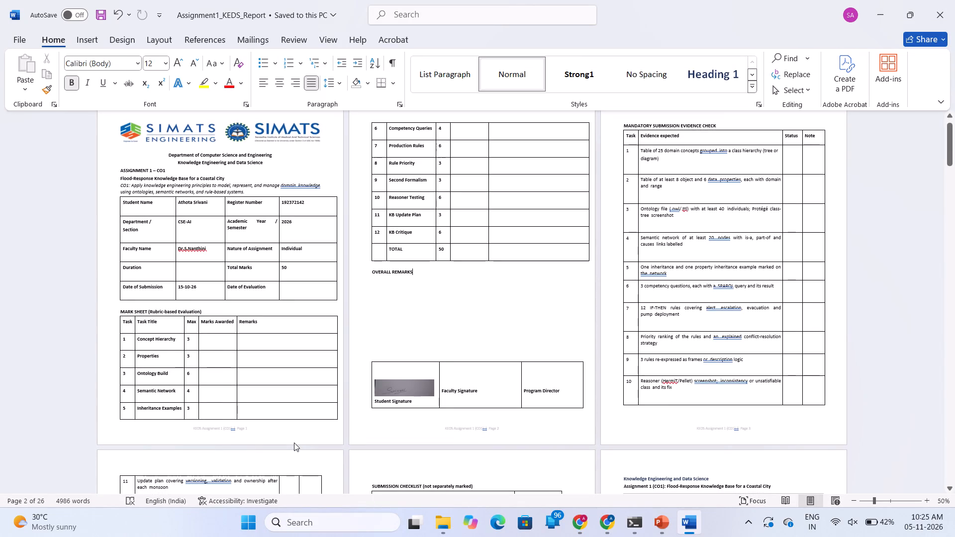